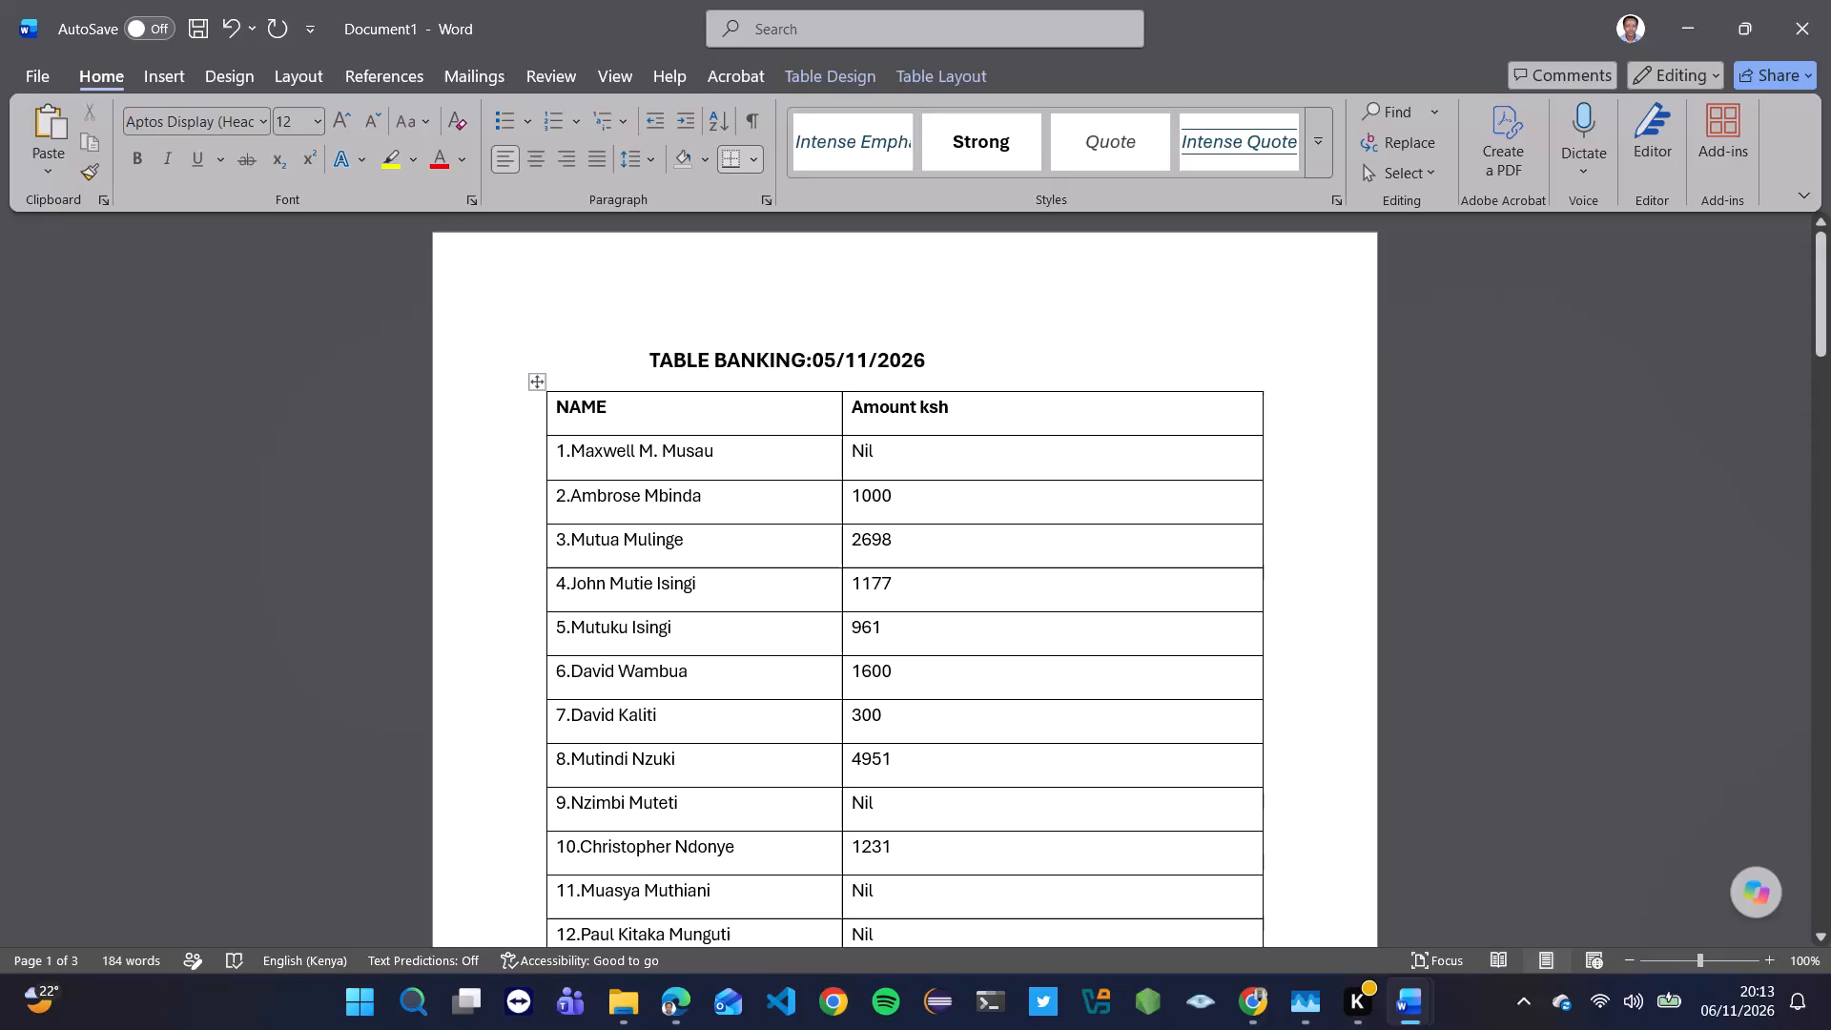
Change the Amount ksh value for member number 3 in the table banking list to 2998.
{"action": "left_click", "coordinate": [908, 542]}
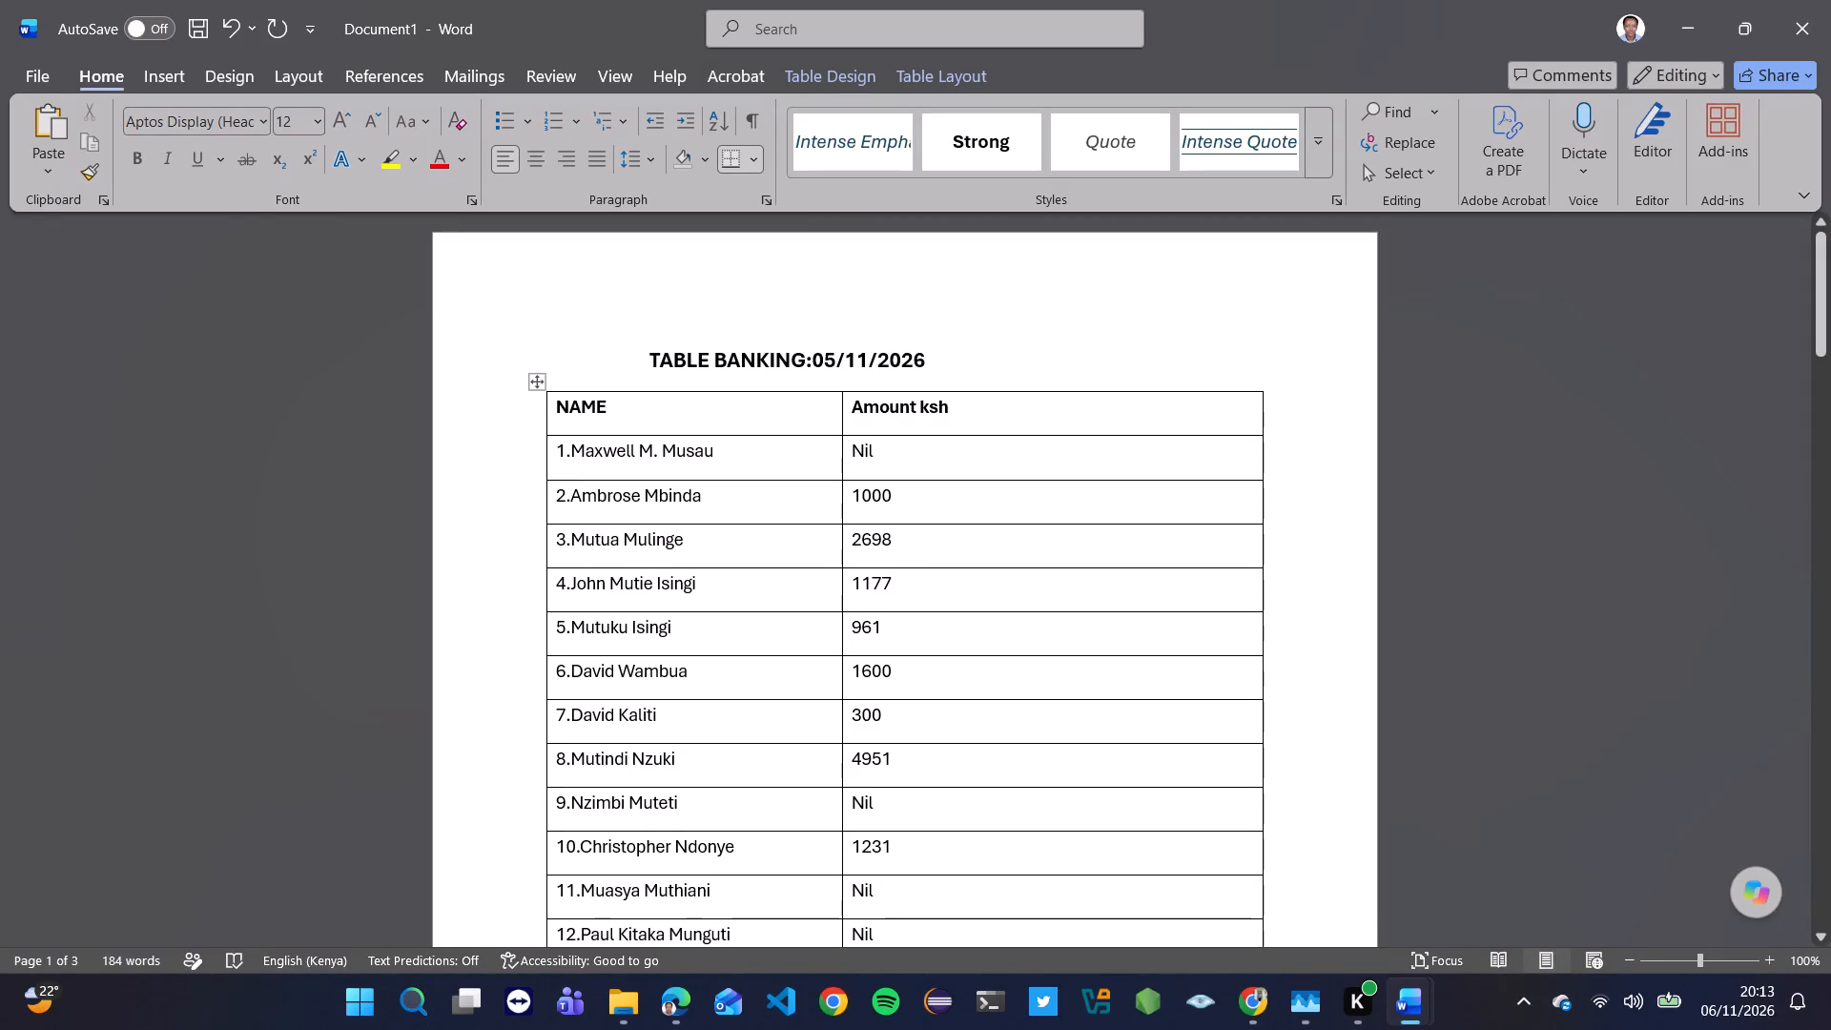
{"action": "key", "text": "Left"}
{"action": "key", "text": "Left"}
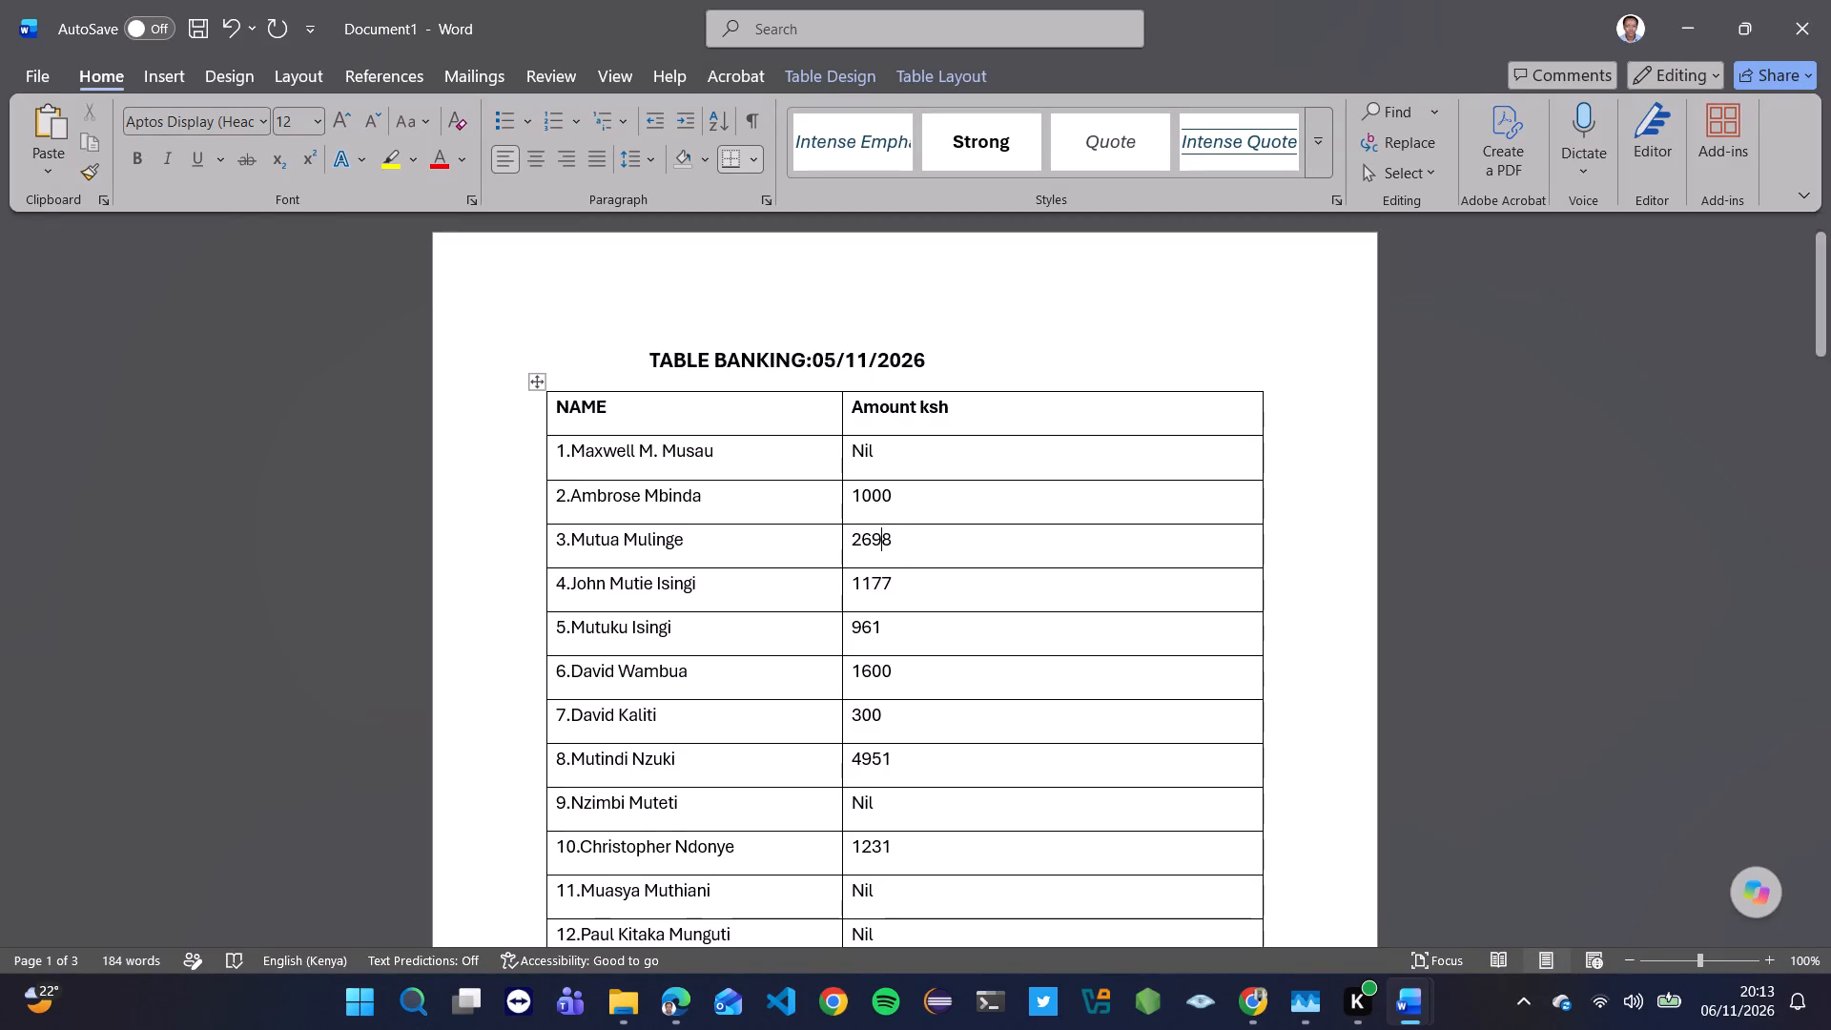
{"action": "key", "text": "Left"}
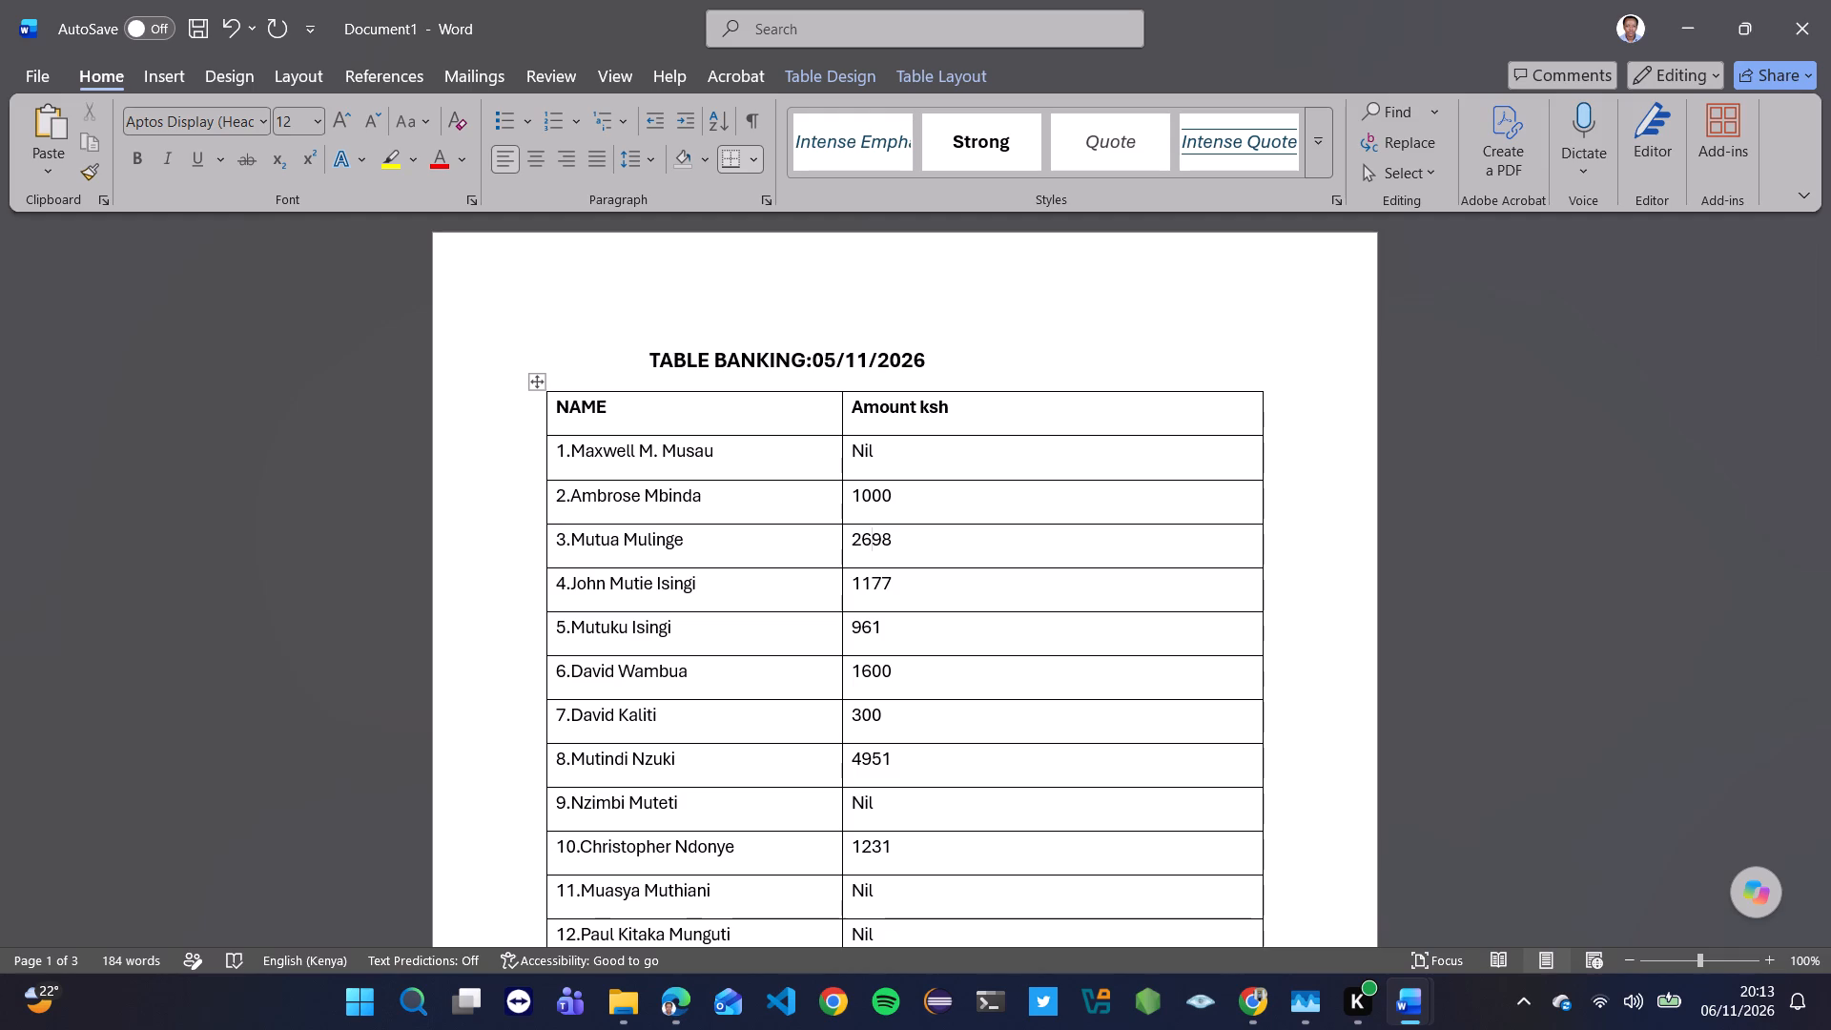
{"action": "key", "text": "BackSpace"}
{"action": "key", "text": "9"}
Change the Amount ksh value for member number 4 to 1295.
{"action": "key", "text": "Down"}
{"action": "key", "text": "Delete"}
{"action": "key", "text": "Delete"}
{"action": "key", "text": "Delete"}
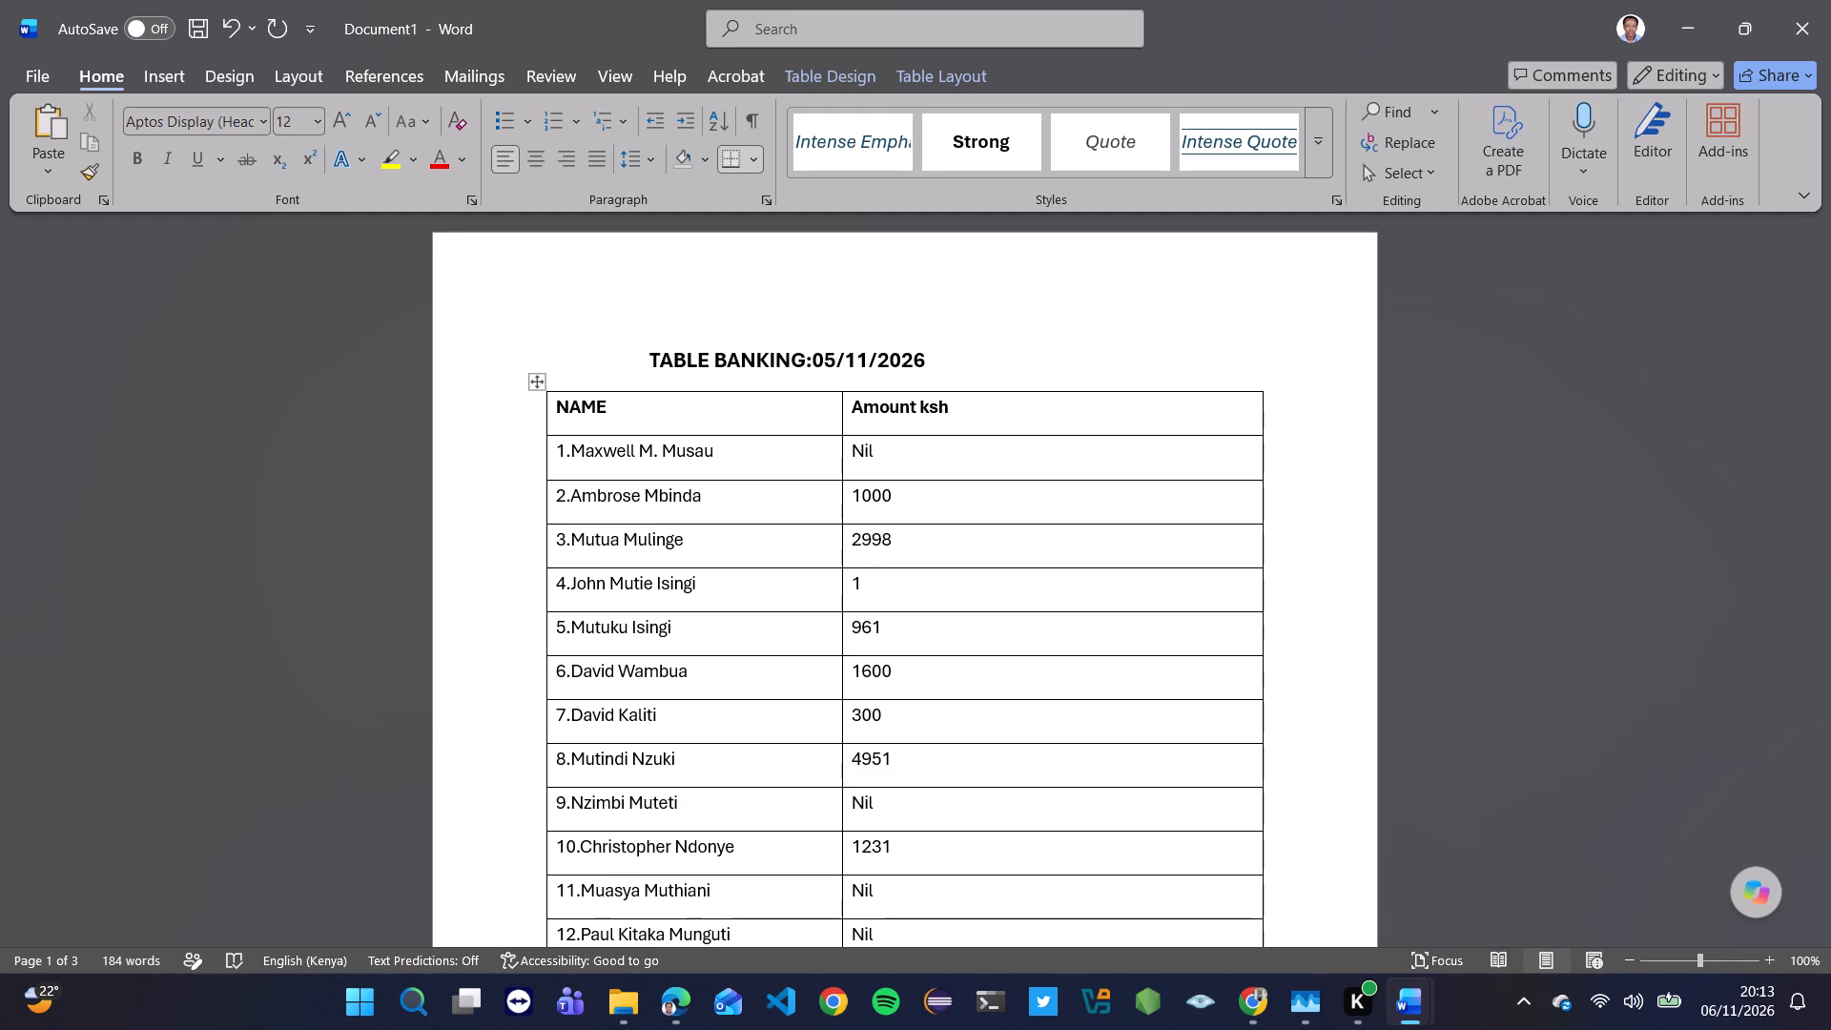
{"action": "type", "text": "29"}
{"action": "key", "text": "5"}
Change the Amount ksh value for member number 5 to 361.
{"action": "key", "text": "Down"}
{"action": "key", "text": "Left"}
{"action": "key", "text": "Left"}
{"action": "key", "text": "BackSpace"}
{"action": "key", "text": "BackSpace"}
{"action": "type", "text": "36"}
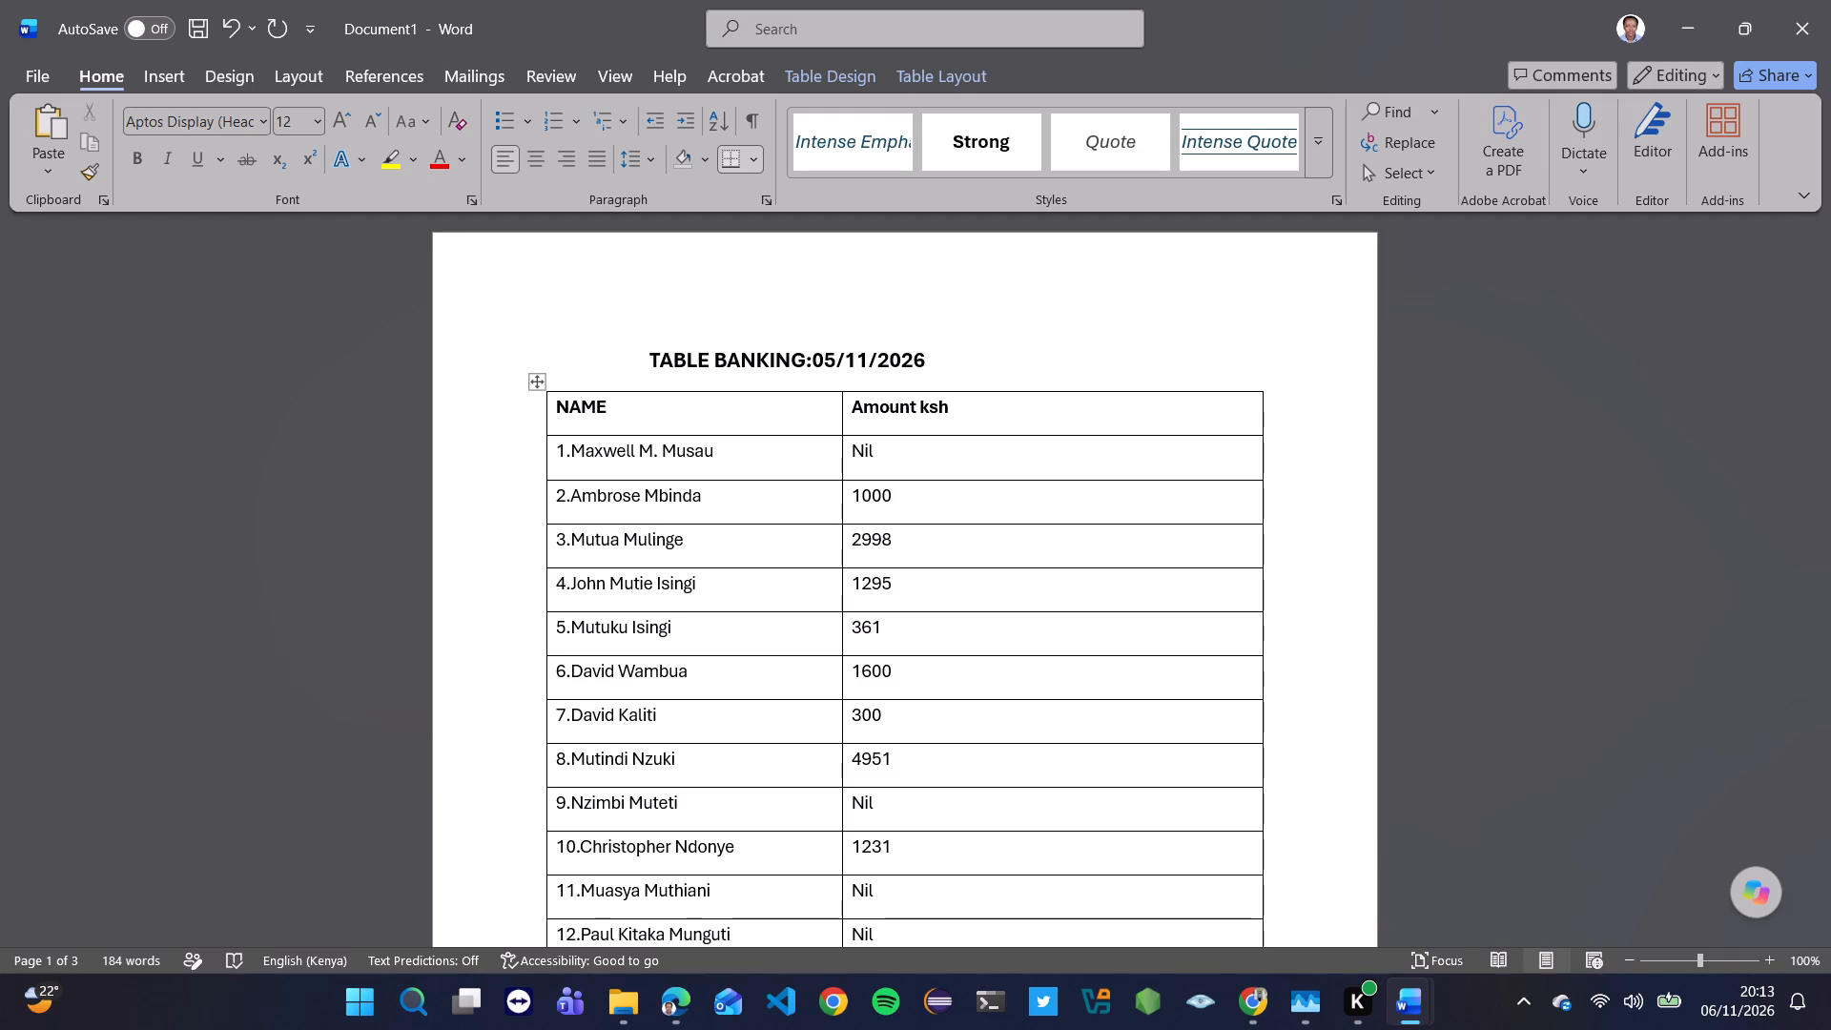
Change the Amount ksh value for member number 6 to 1200.
{"action": "key", "text": "Down"}
{"action": "key", "text": "BackSpace"}
{"action": "key", "text": "2"}
Replace the Amount ksh value for member number 7 with "Nill".
{"action": "key", "text": "Down"}
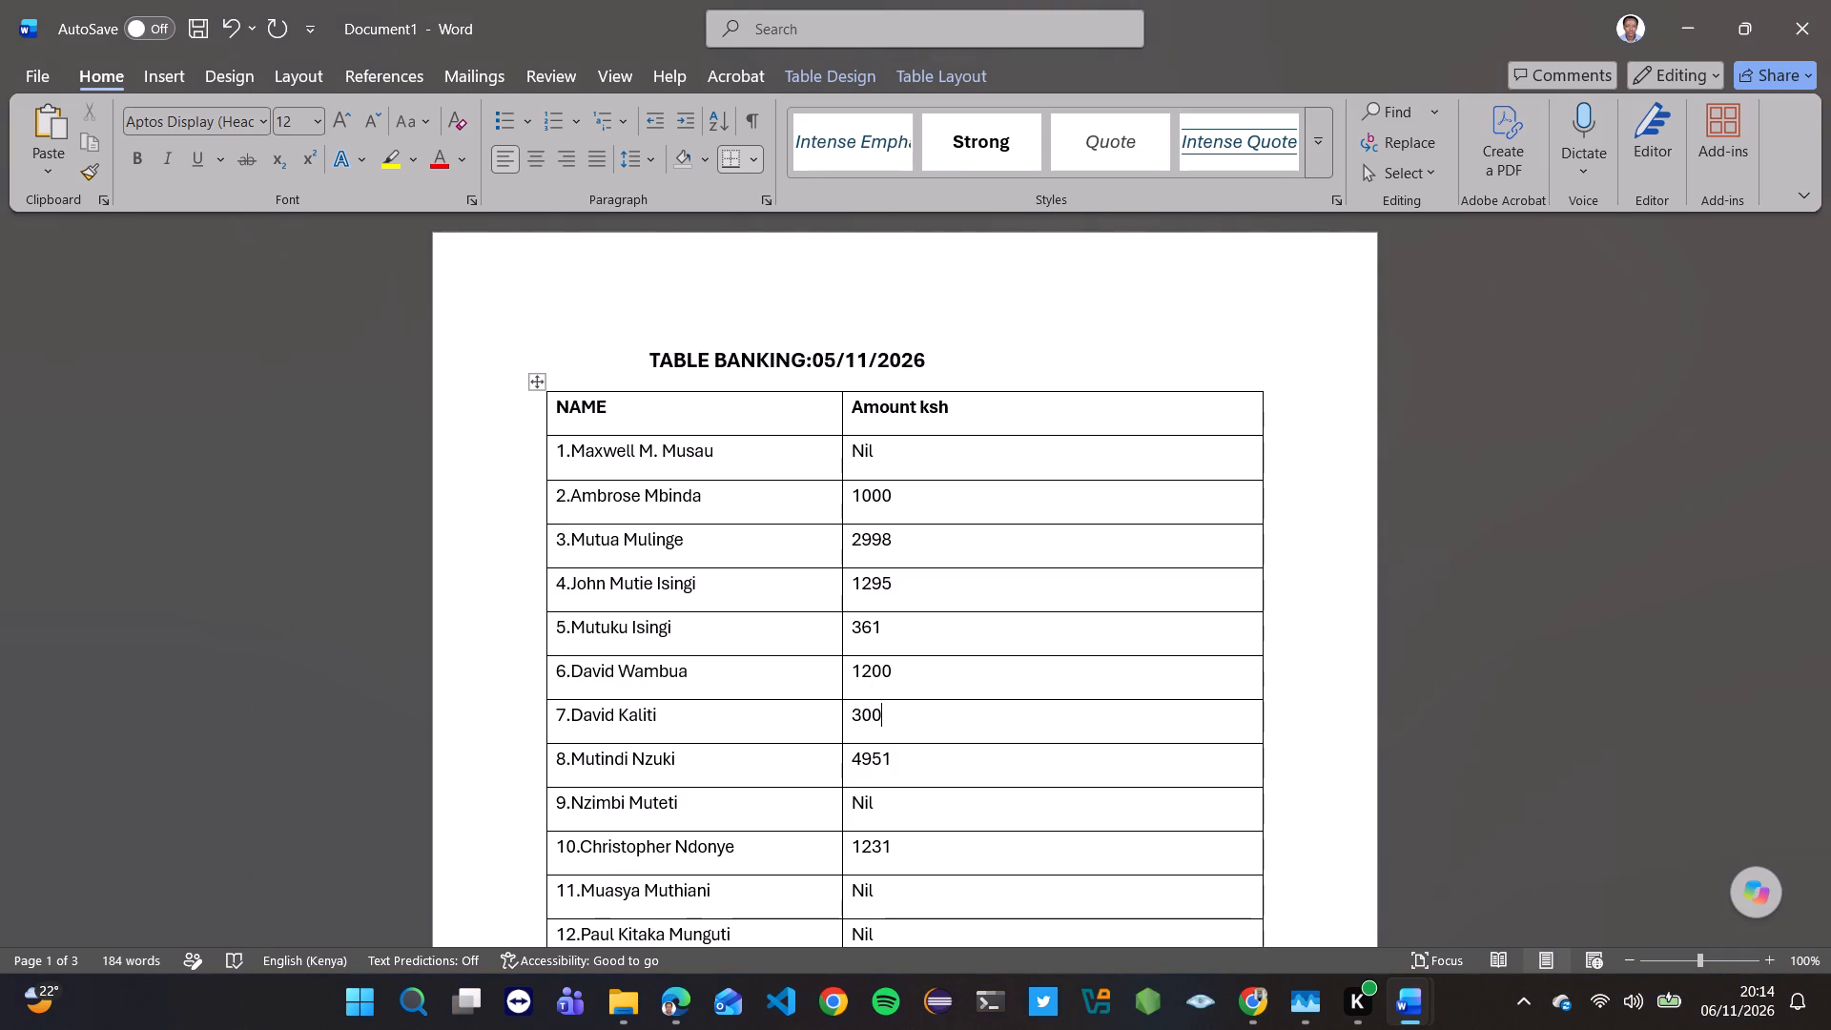
{"action": "key", "text": "BackSpace"}
{"action": "key", "text": "BackSpace"}
{"action": "key", "text": "BackSpace"}
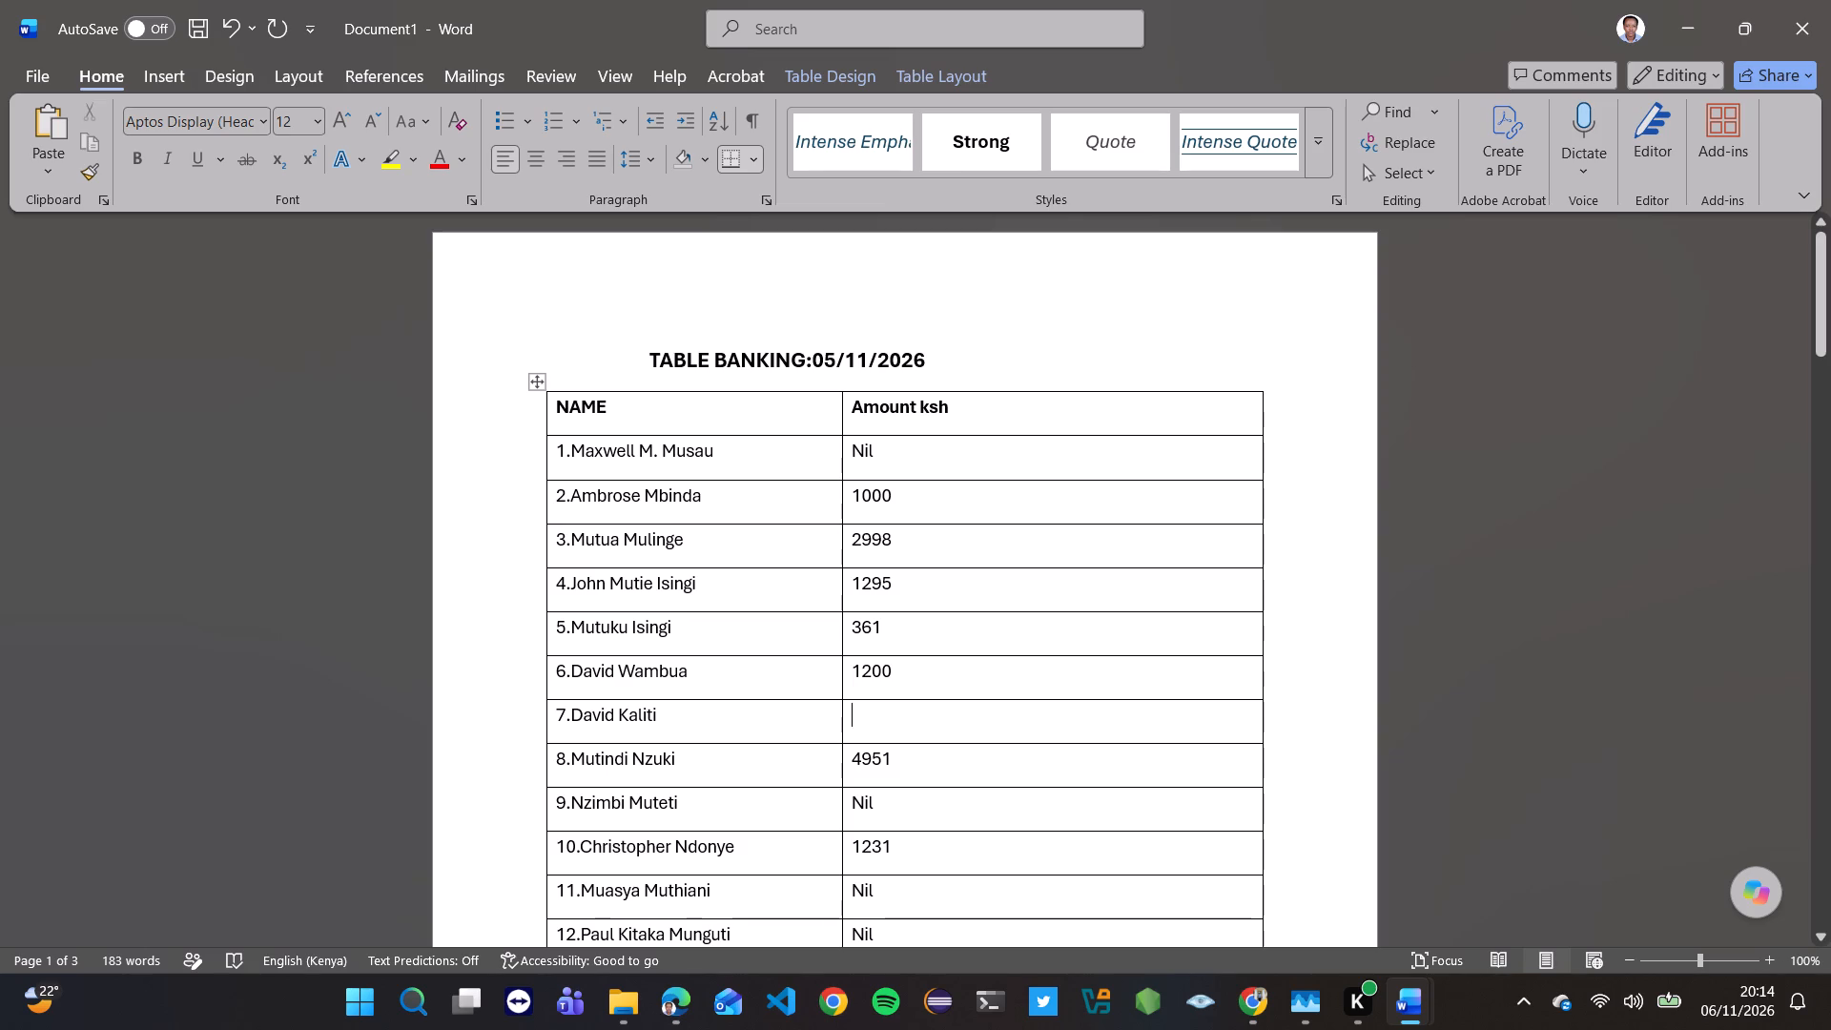
{"action": "type", "text": "Nill"}
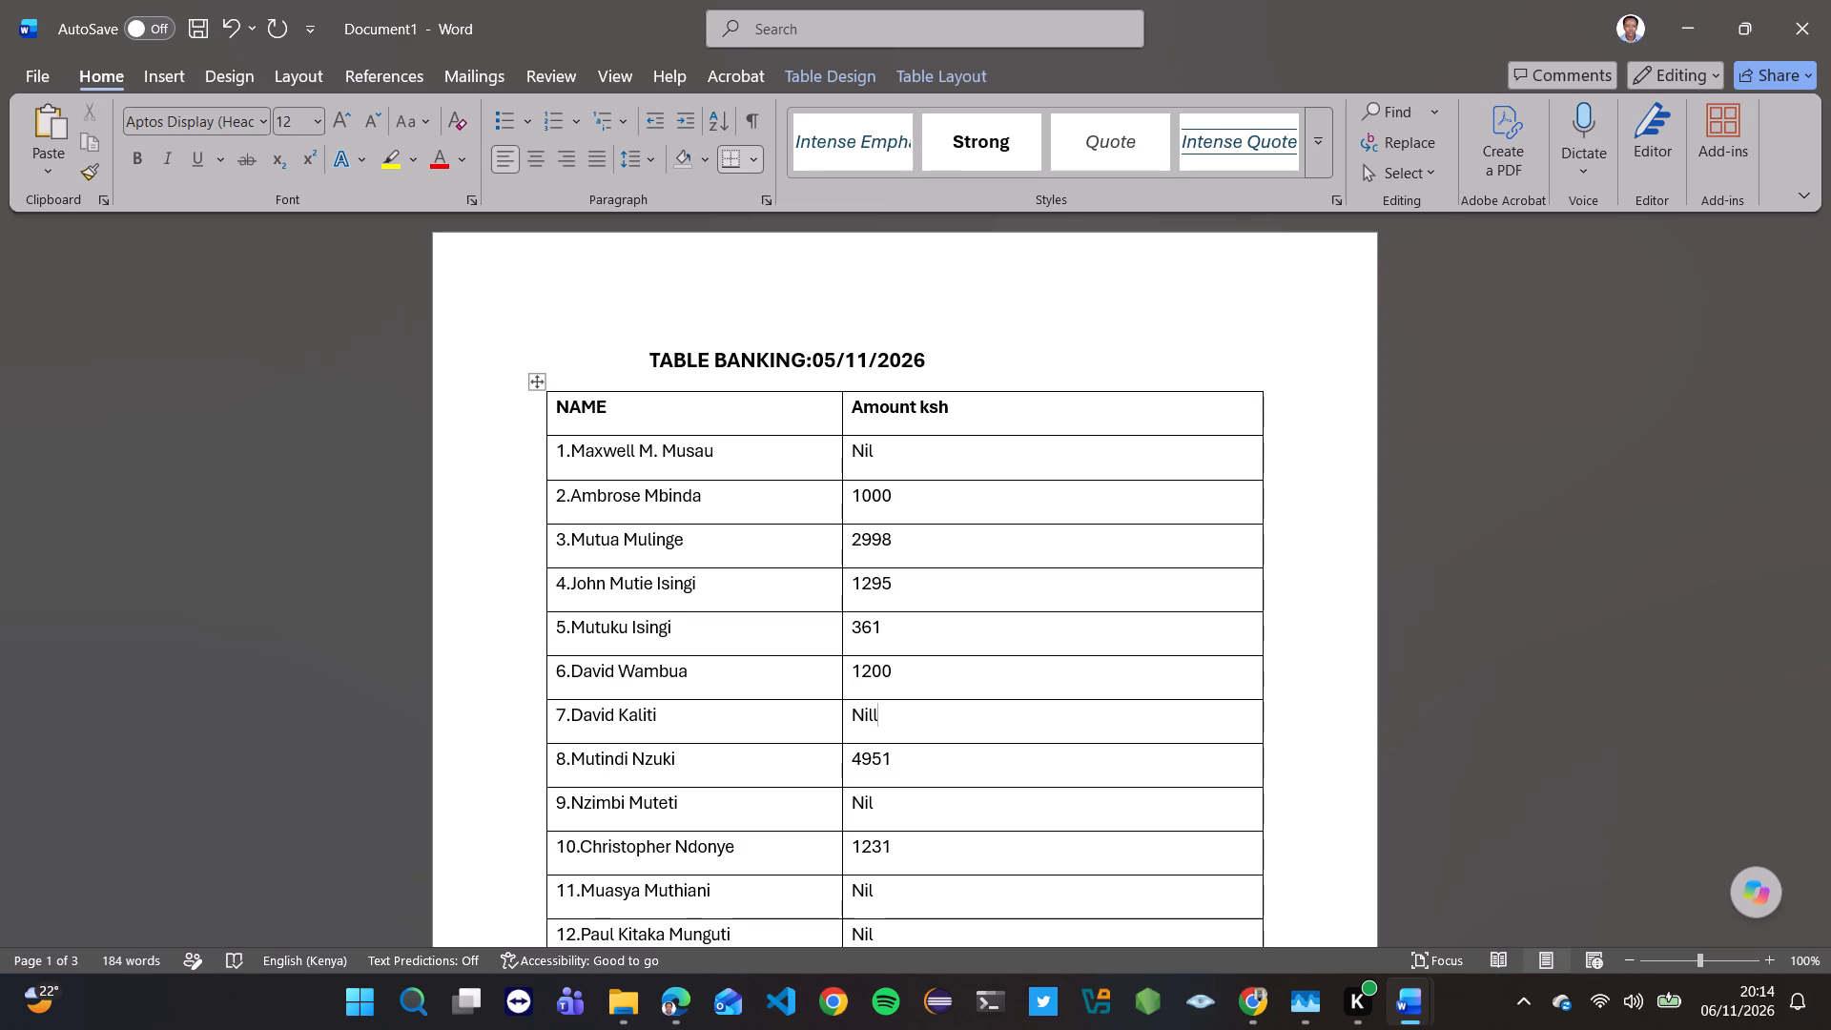
Replace the Amount ksh value for member number 8 with 5446.
{"action": "key", "text": "Down"}
{"action": "key", "text": "Right"}
{"action": "key", "text": "BackSpace"}
{"action": "key", "text": "BackSpace"}
{"action": "key", "text": "BackSpace"}
{"action": "key", "text": "BackSpace"}
{"action": "type", "text": "54"}
{"action": "type", "text": "46"}
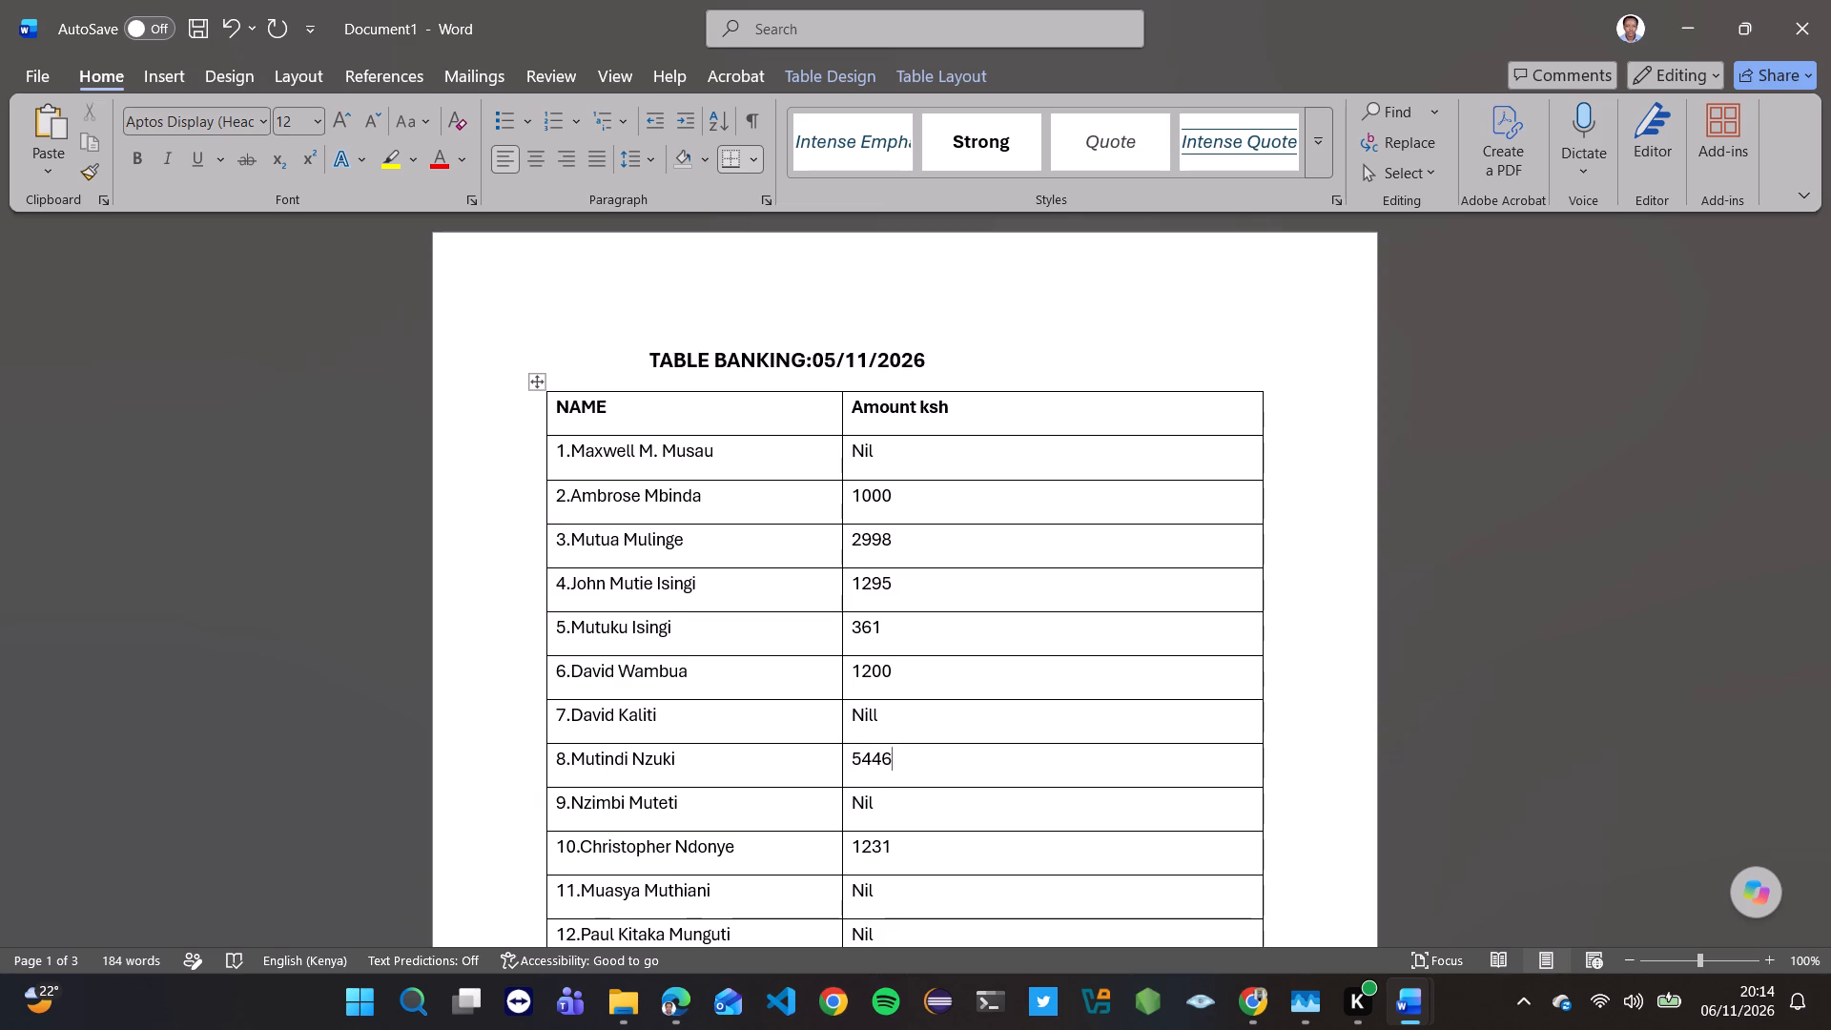
Replace the Amount ksh value for member number 14 with 5118, leaving the amounts for members 9 to 13 as they are.
{"action": "key", "text": "Down"}
{"action": "key", "text": "Down"}
{"action": "key", "text": "Down"}
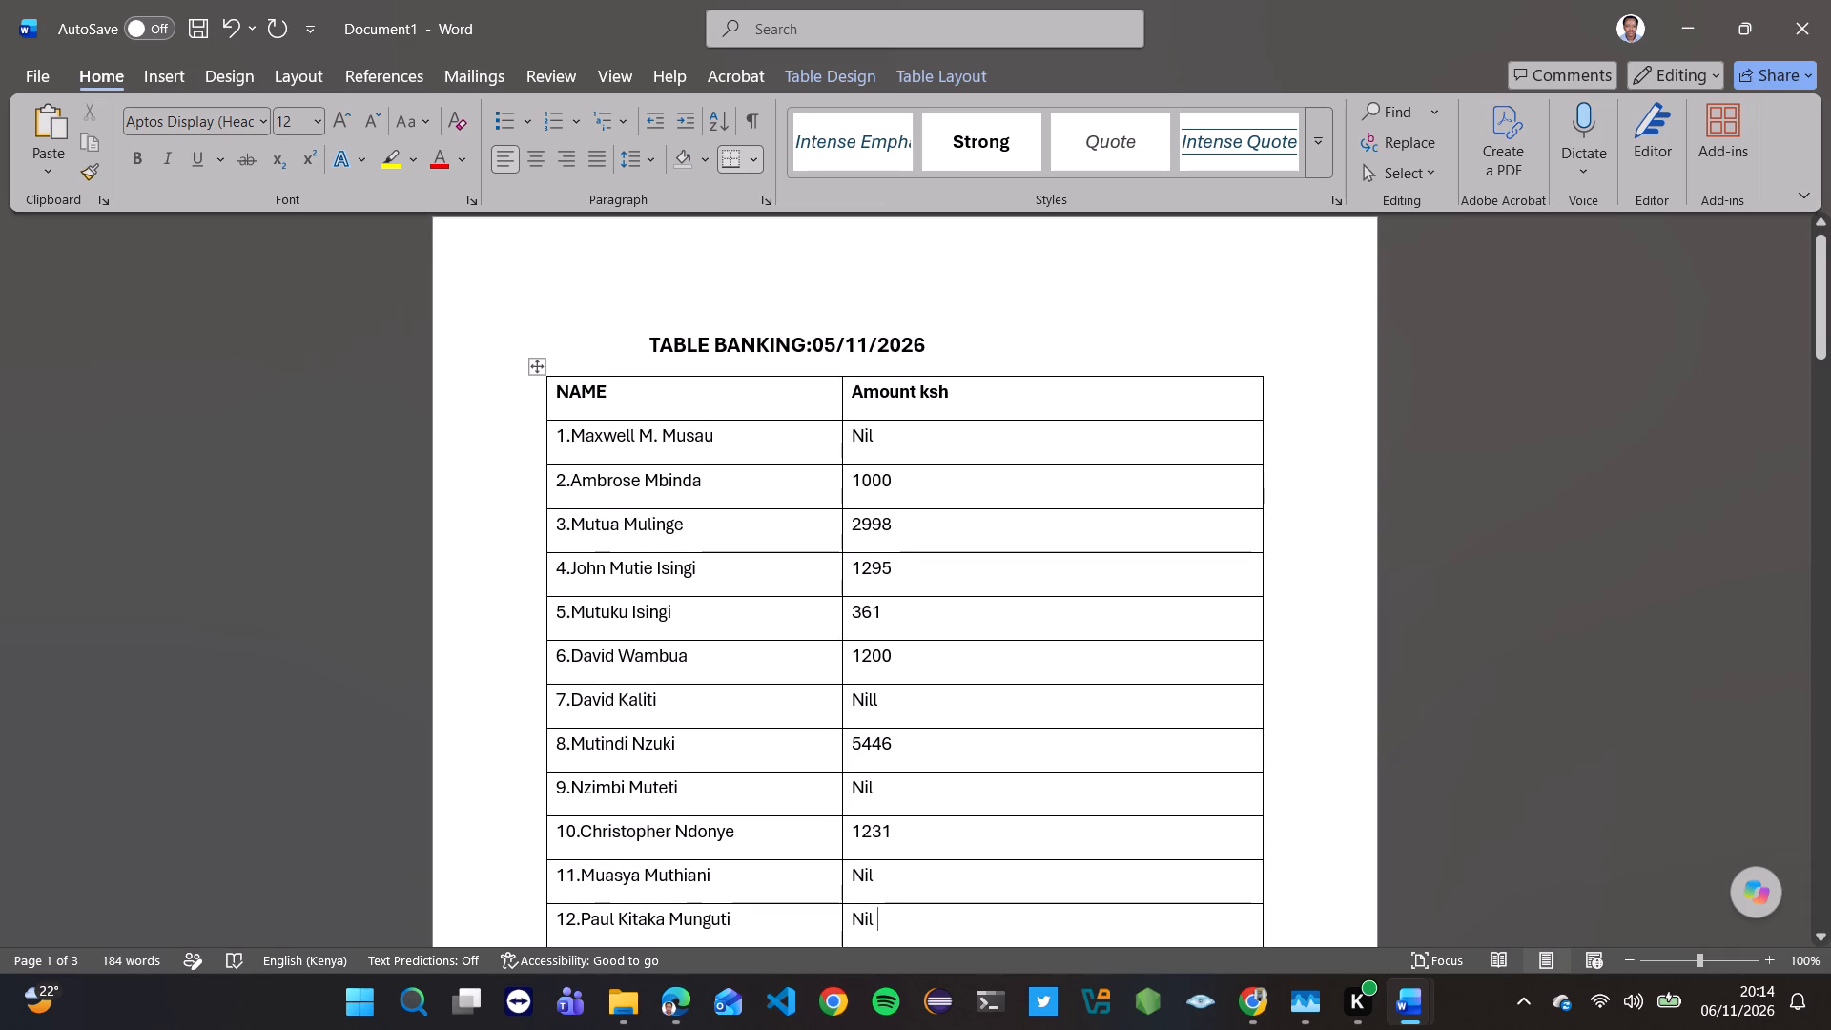
{"action": "key", "text": "Down"}
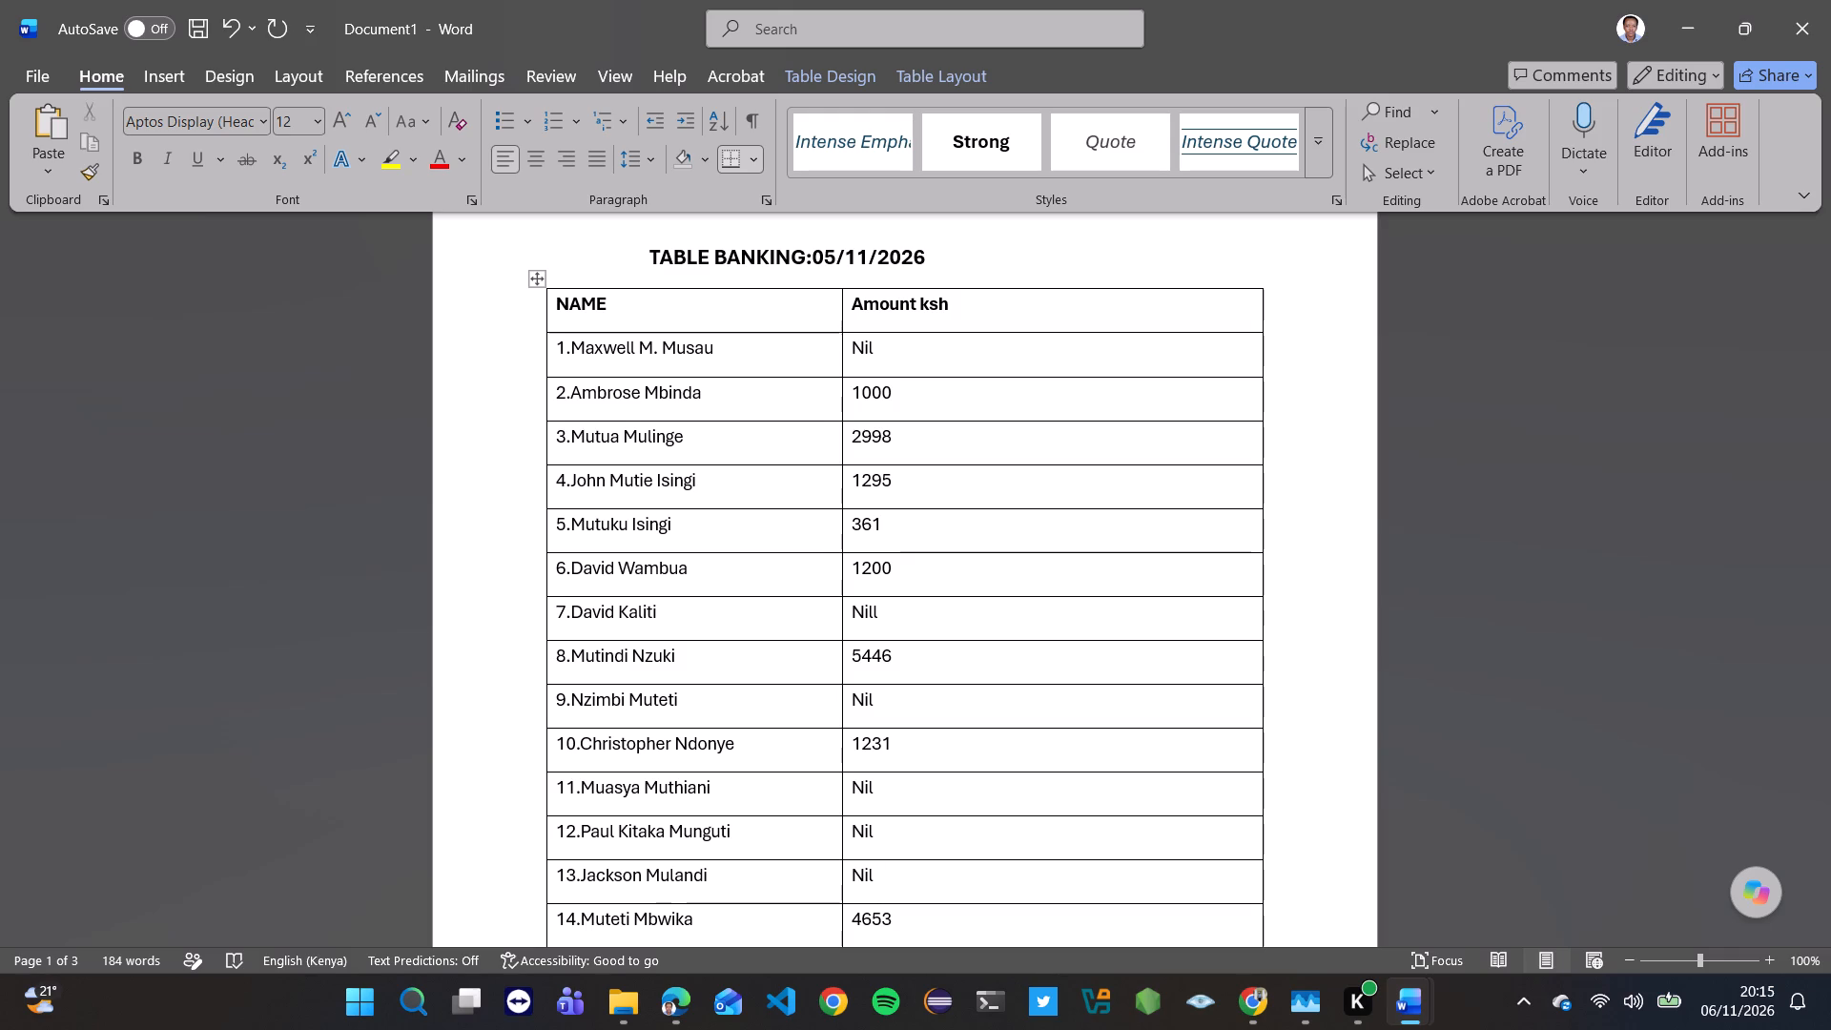
{"action": "key", "text": "Up"}
{"action": "key", "text": "Down"}
{"action": "key", "text": "Down"}
{"action": "key", "text": "BackSpace"}
{"action": "key", "text": "BackSpace"}
{"action": "key", "text": "BackSpace"}
{"action": "type", "text": "51"}
{"action": "key", "text": "BackSpace"}
{"action": "key", "text": "BackSpace"}
{"action": "key", "text": "BackSpace"}
{"action": "type", "text": "51"}
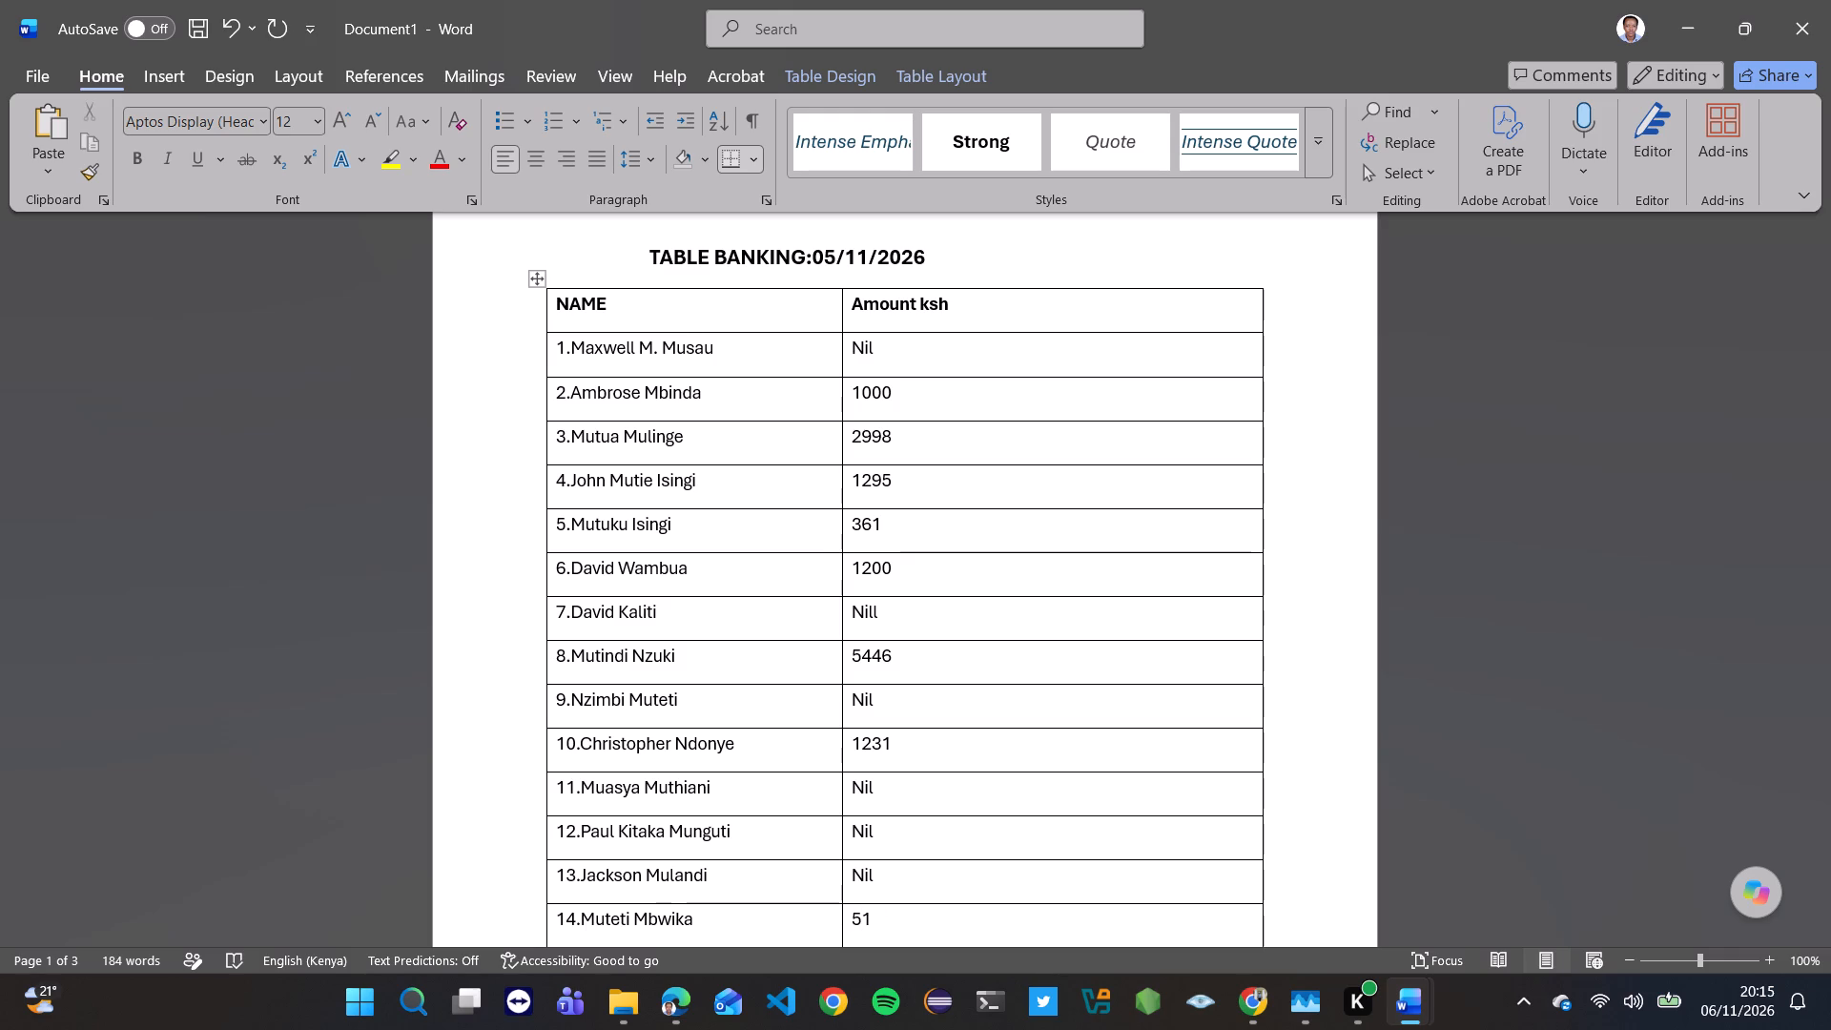
{"action": "type", "text": "15"}
{"action": "key", "text": "BackSpace"}
{"action": "key", "text": "8"}
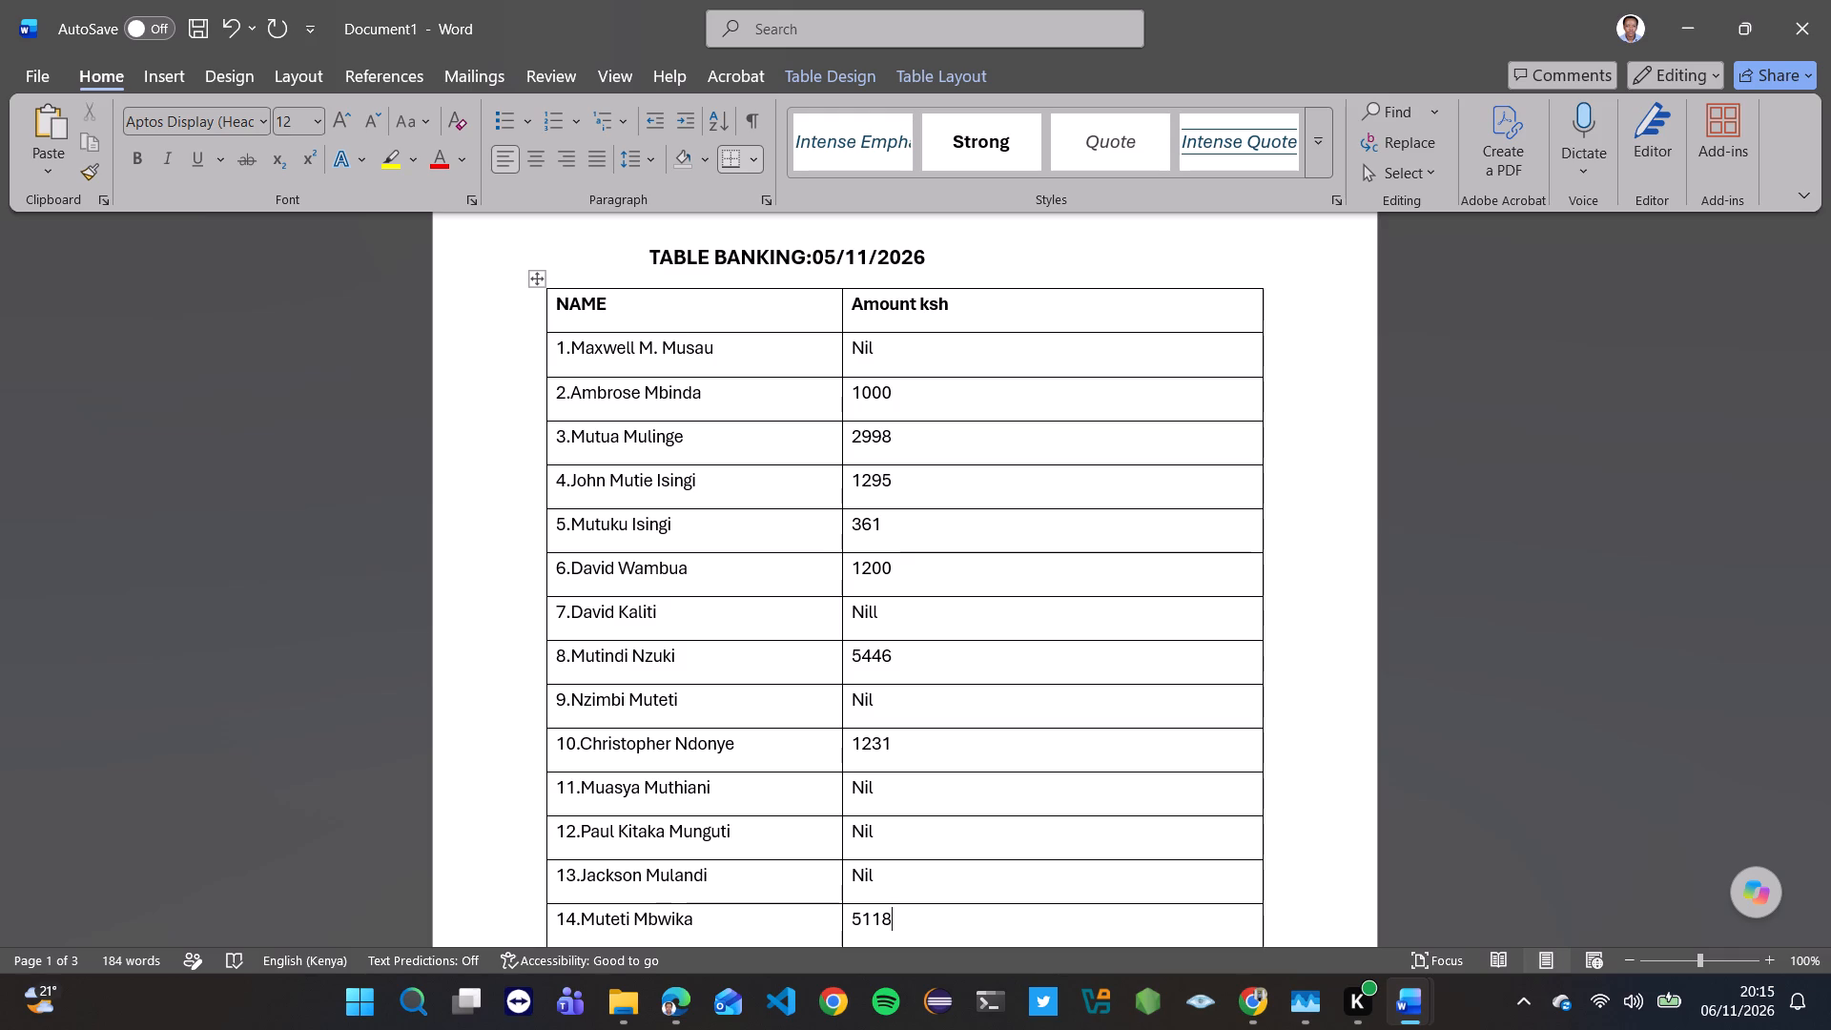
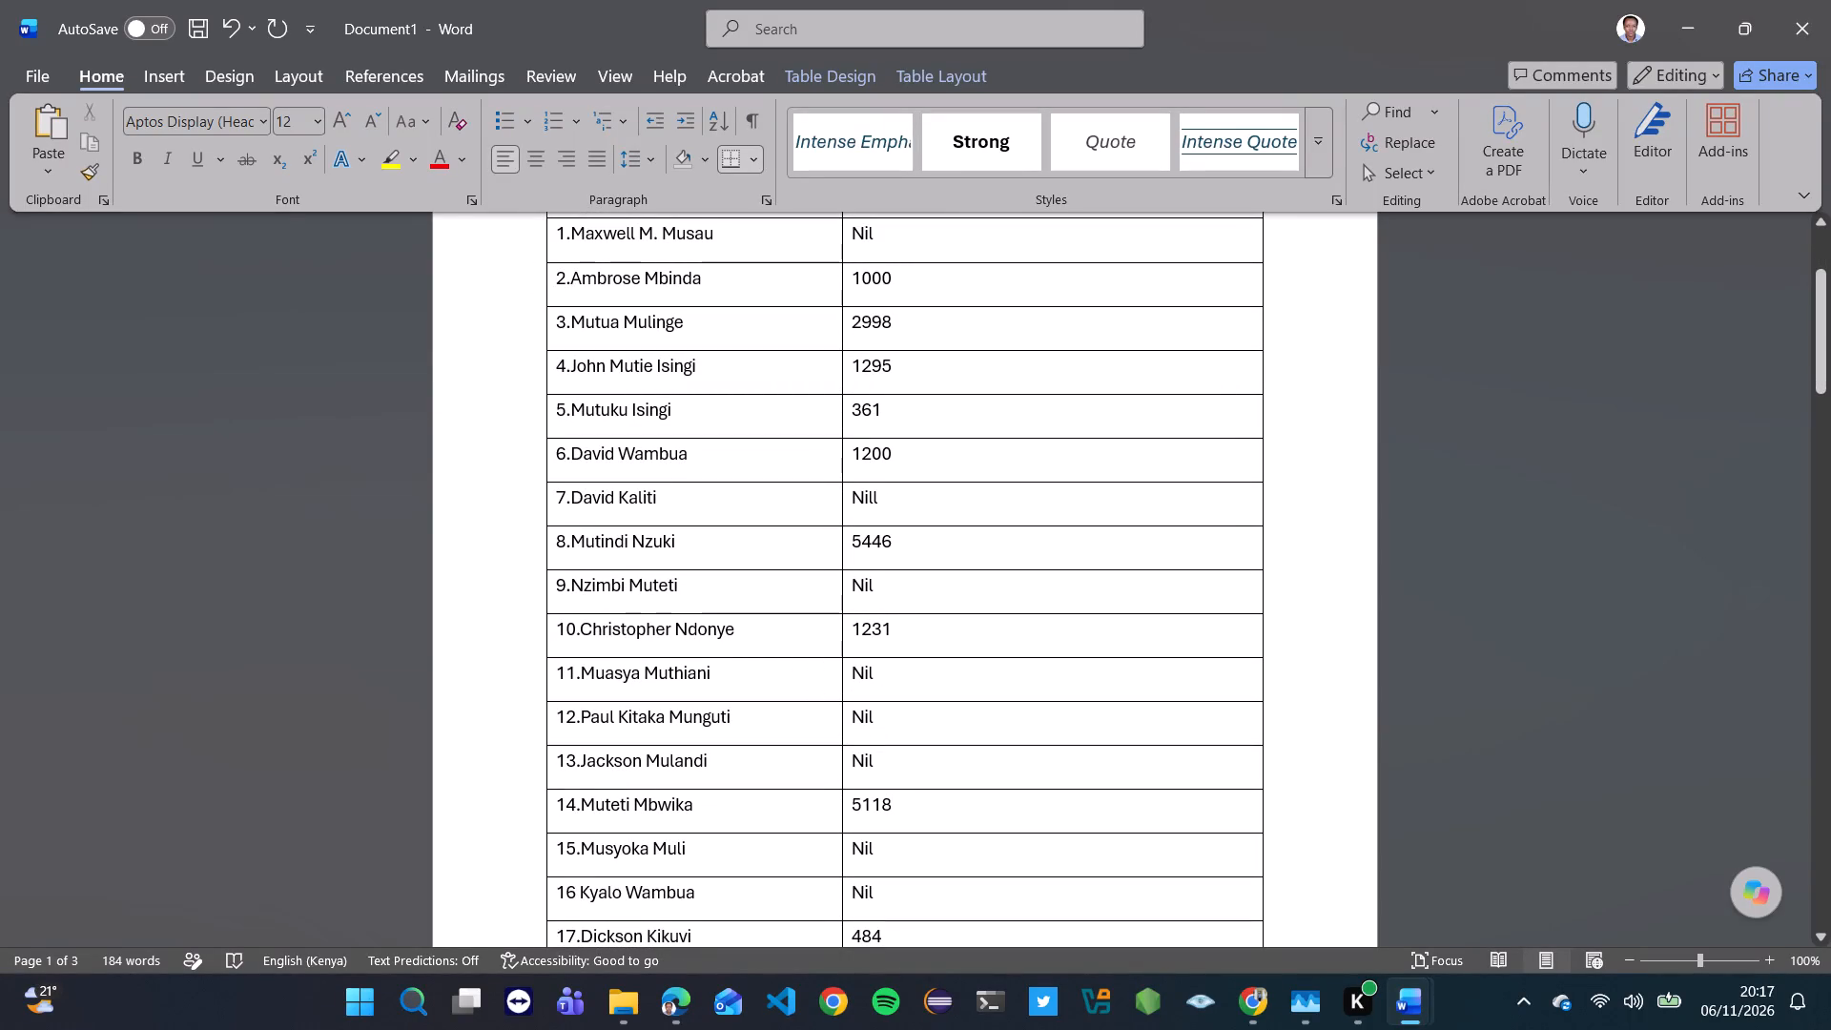
Replace the Amount ksh value for member number 17 with "Nil".
{"action": "scroll", "coordinate": [962, 778], "scroll_direction": "down", "scroll_amount": 1}
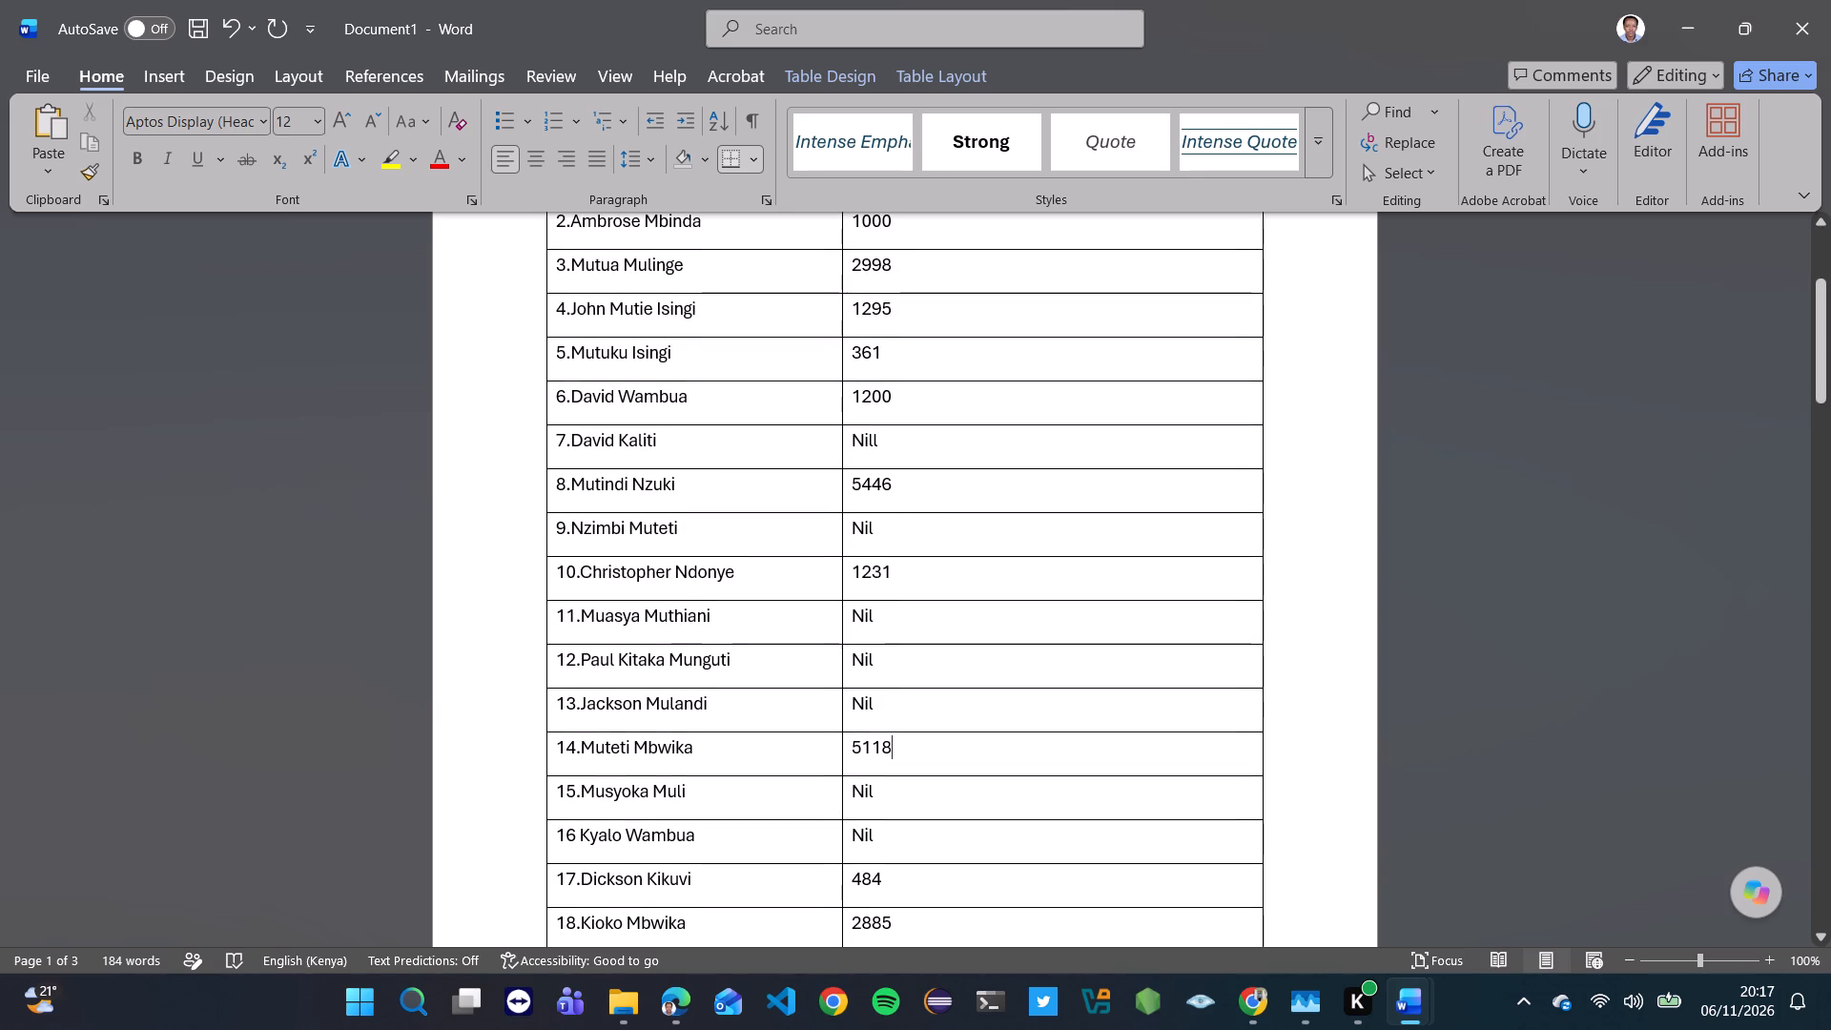
{"action": "scroll", "coordinate": [962, 782], "scroll_direction": "down", "scroll_amount": 1}
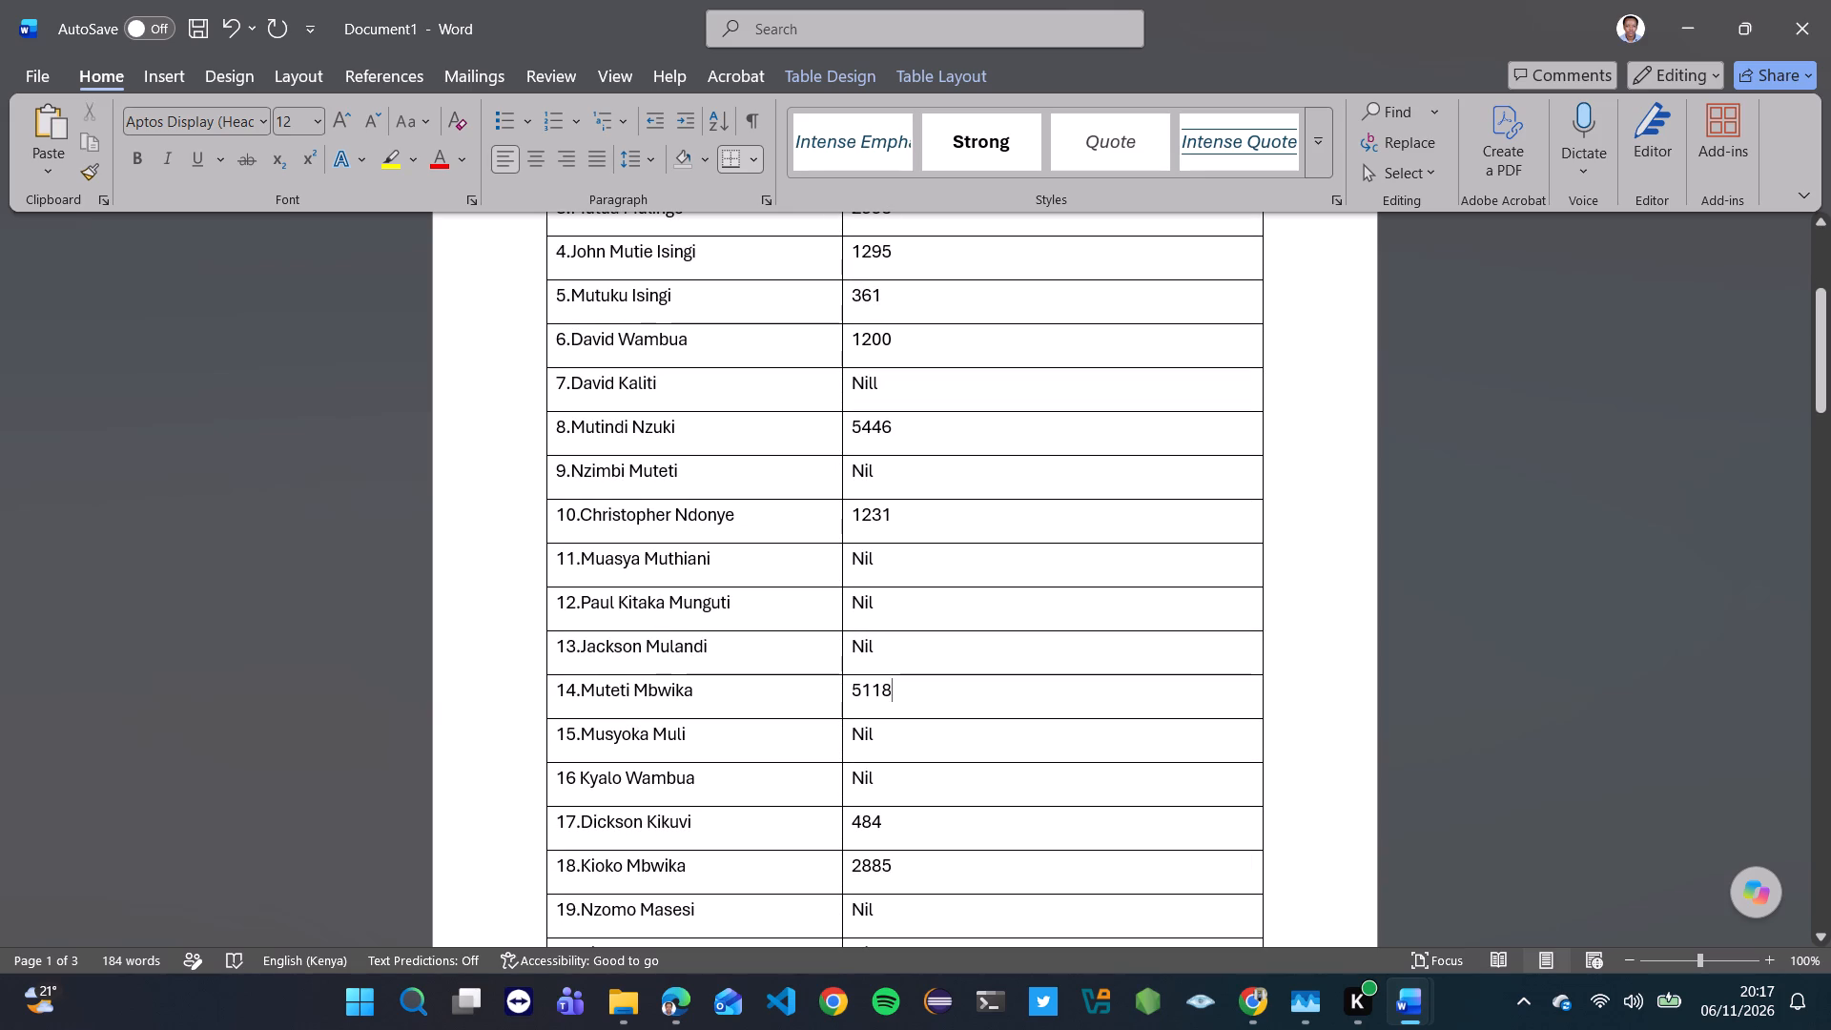
{"action": "left_click", "coordinate": [895, 823]}
{"action": "key", "text": "Left"}
{"action": "key", "text": "BackSpace"}
{"action": "key", "text": "BackSpace"}
{"action": "key", "text": "BackSpace"}
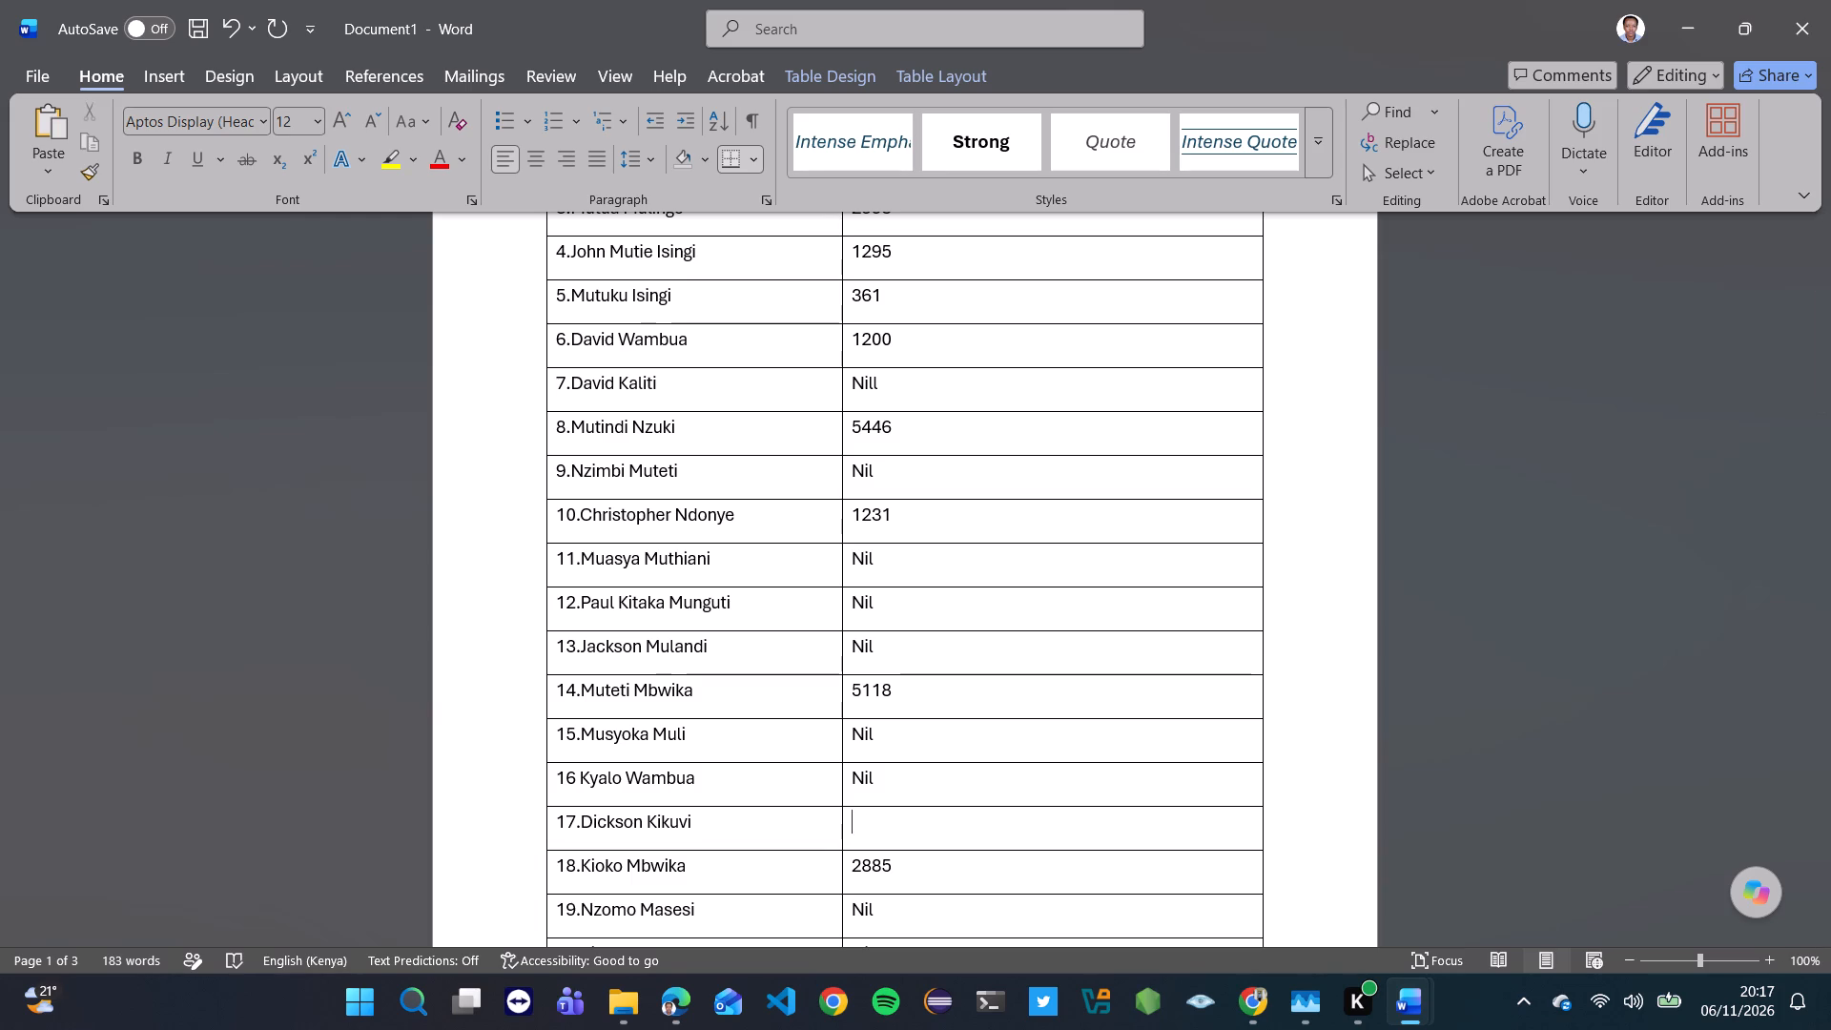
{"action": "type", "text": "Nil"}
Replace the Amount ksh value for member number 18 with 3174.
{"action": "key", "text": "Down"}
{"action": "key", "text": "Down"}
{"action": "key", "text": "Up"}
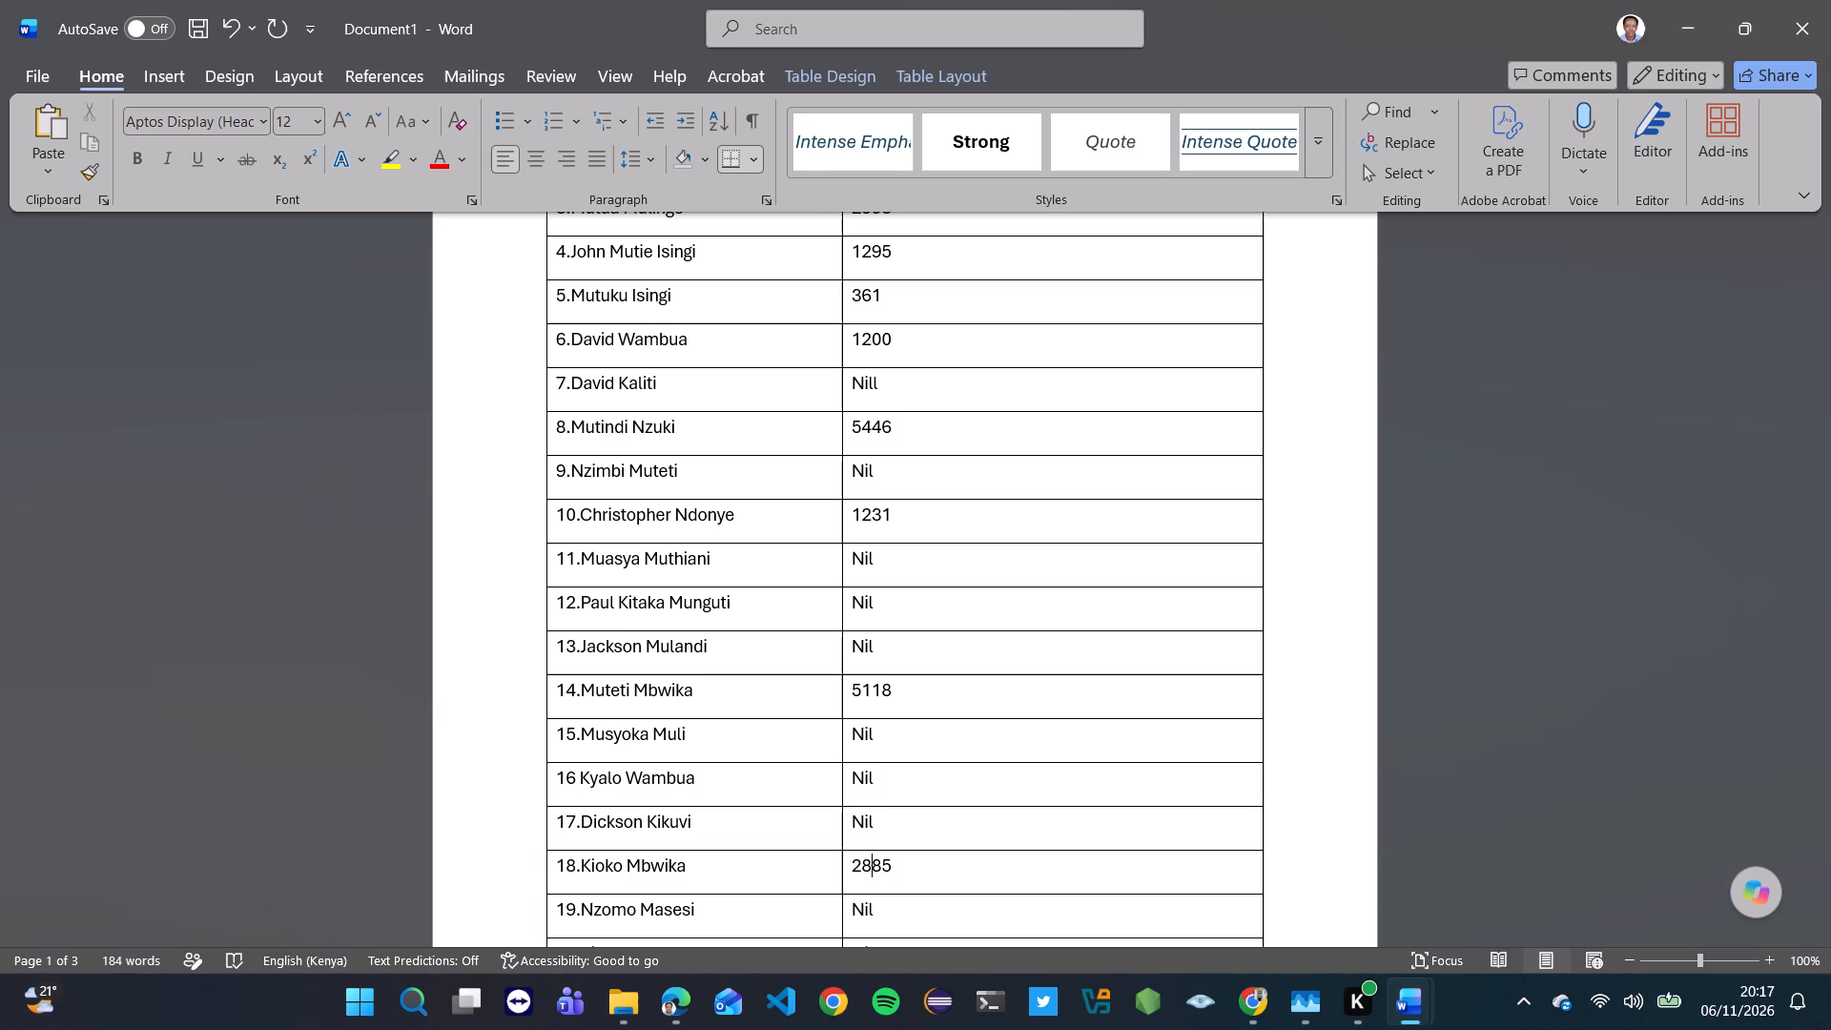
{"action": "key", "text": "Right"}
{"action": "key", "text": "Right"}
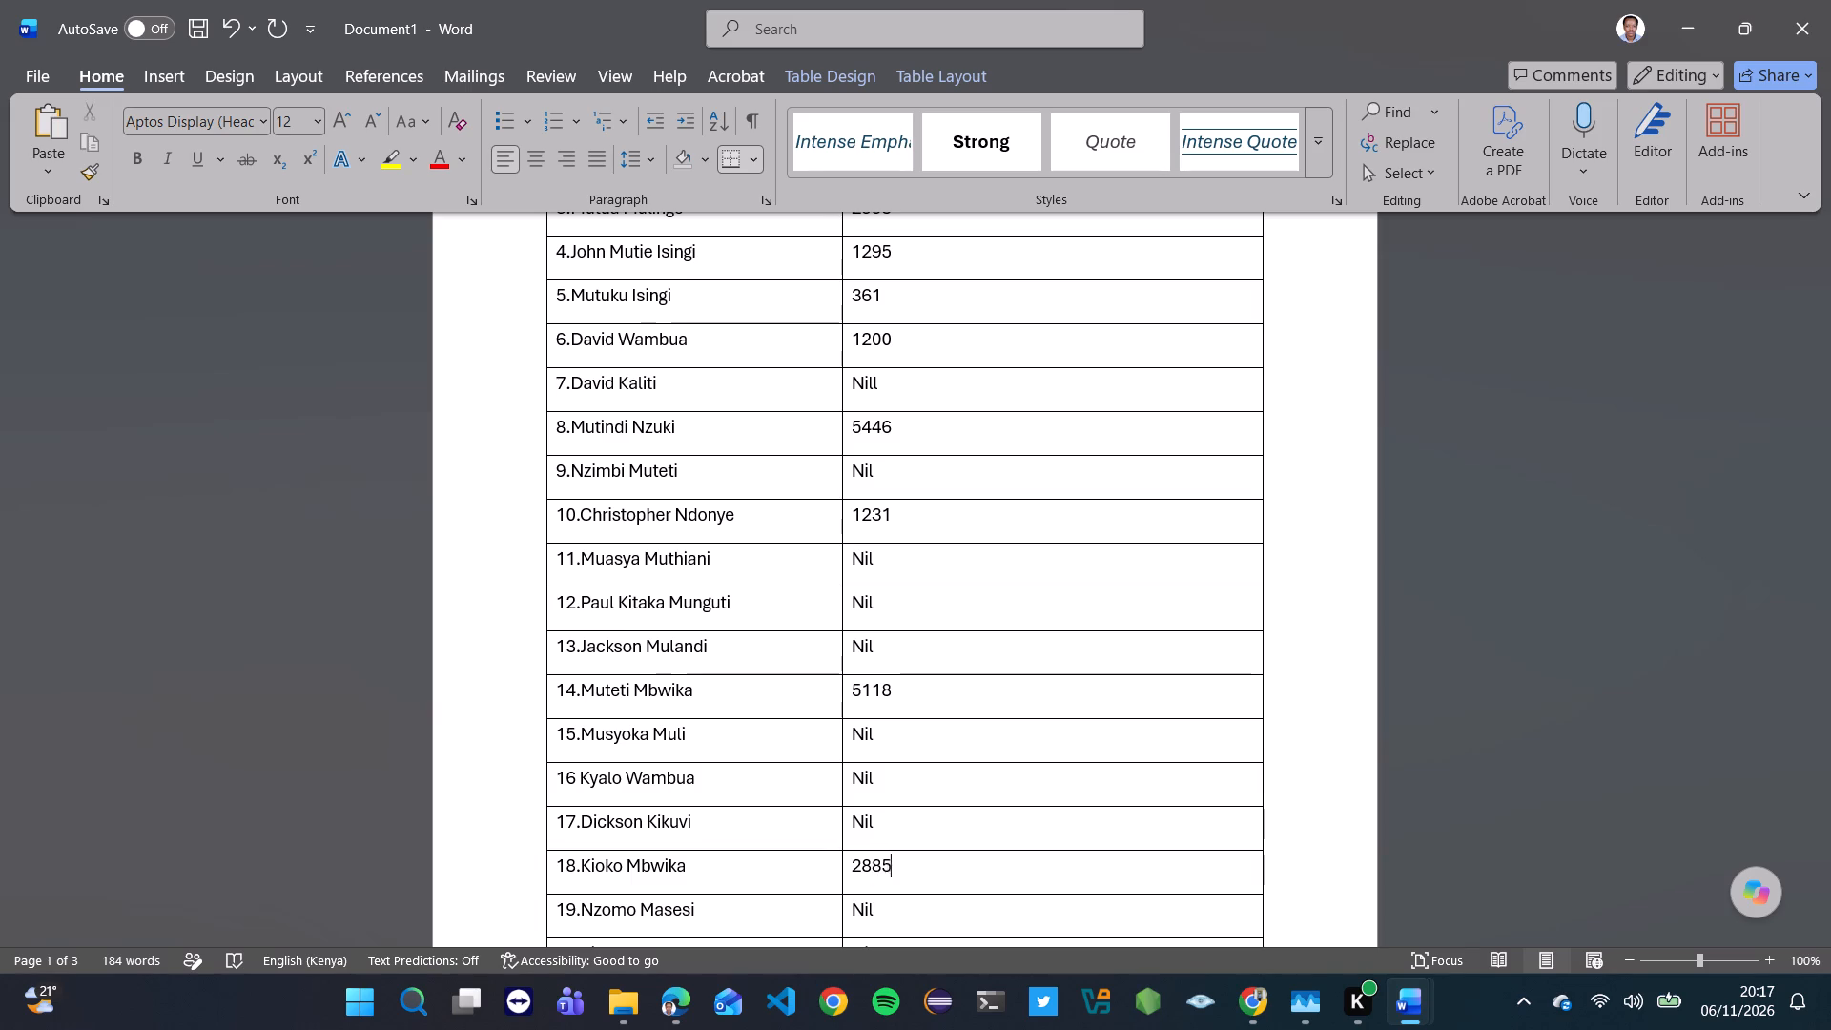
{"action": "key", "text": "BackSpace"}
{"action": "key", "text": "BackSpace"}
{"action": "key", "text": "BackSpace"}
{"action": "key", "text": "BackSpace"}
{"action": "type", "text": "31"}
{"action": "type", "text": "74"}
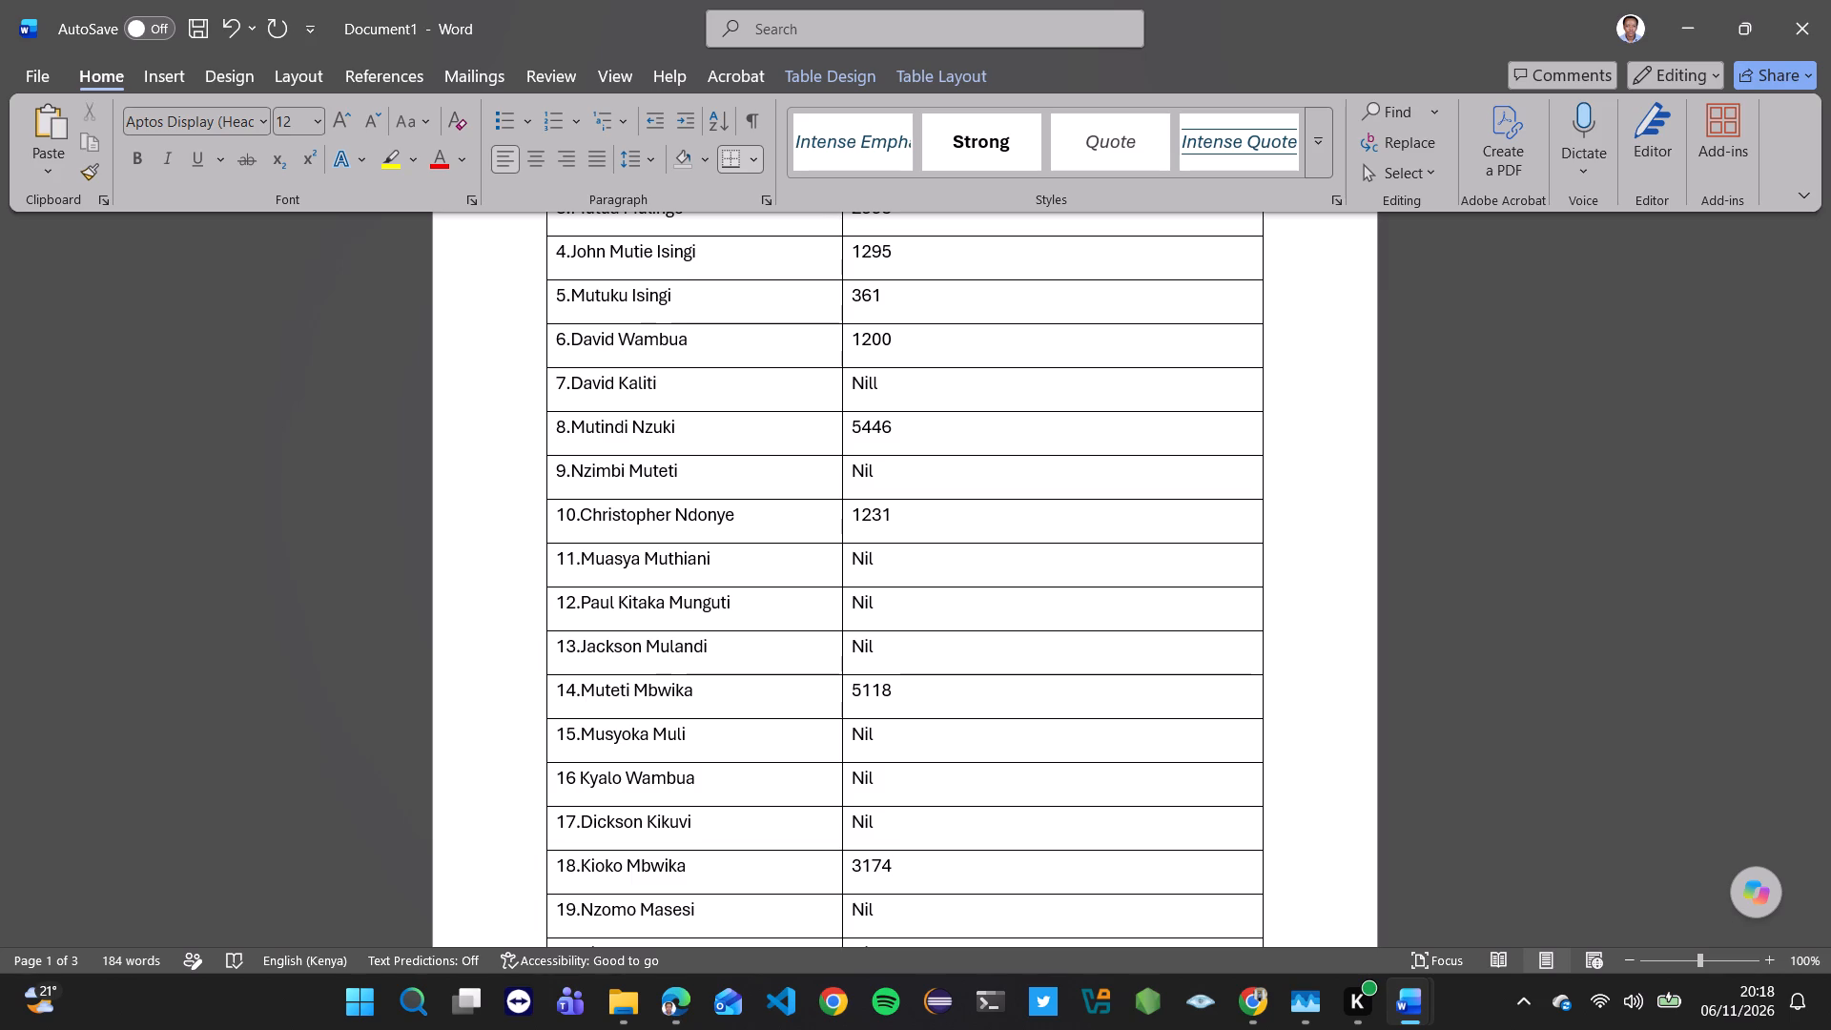
Skip members 19 and 20 and replace the Amount ksh value for member number 21 with 1662.
{"action": "key", "text": "Down"}
{"action": "key", "text": "Down"}
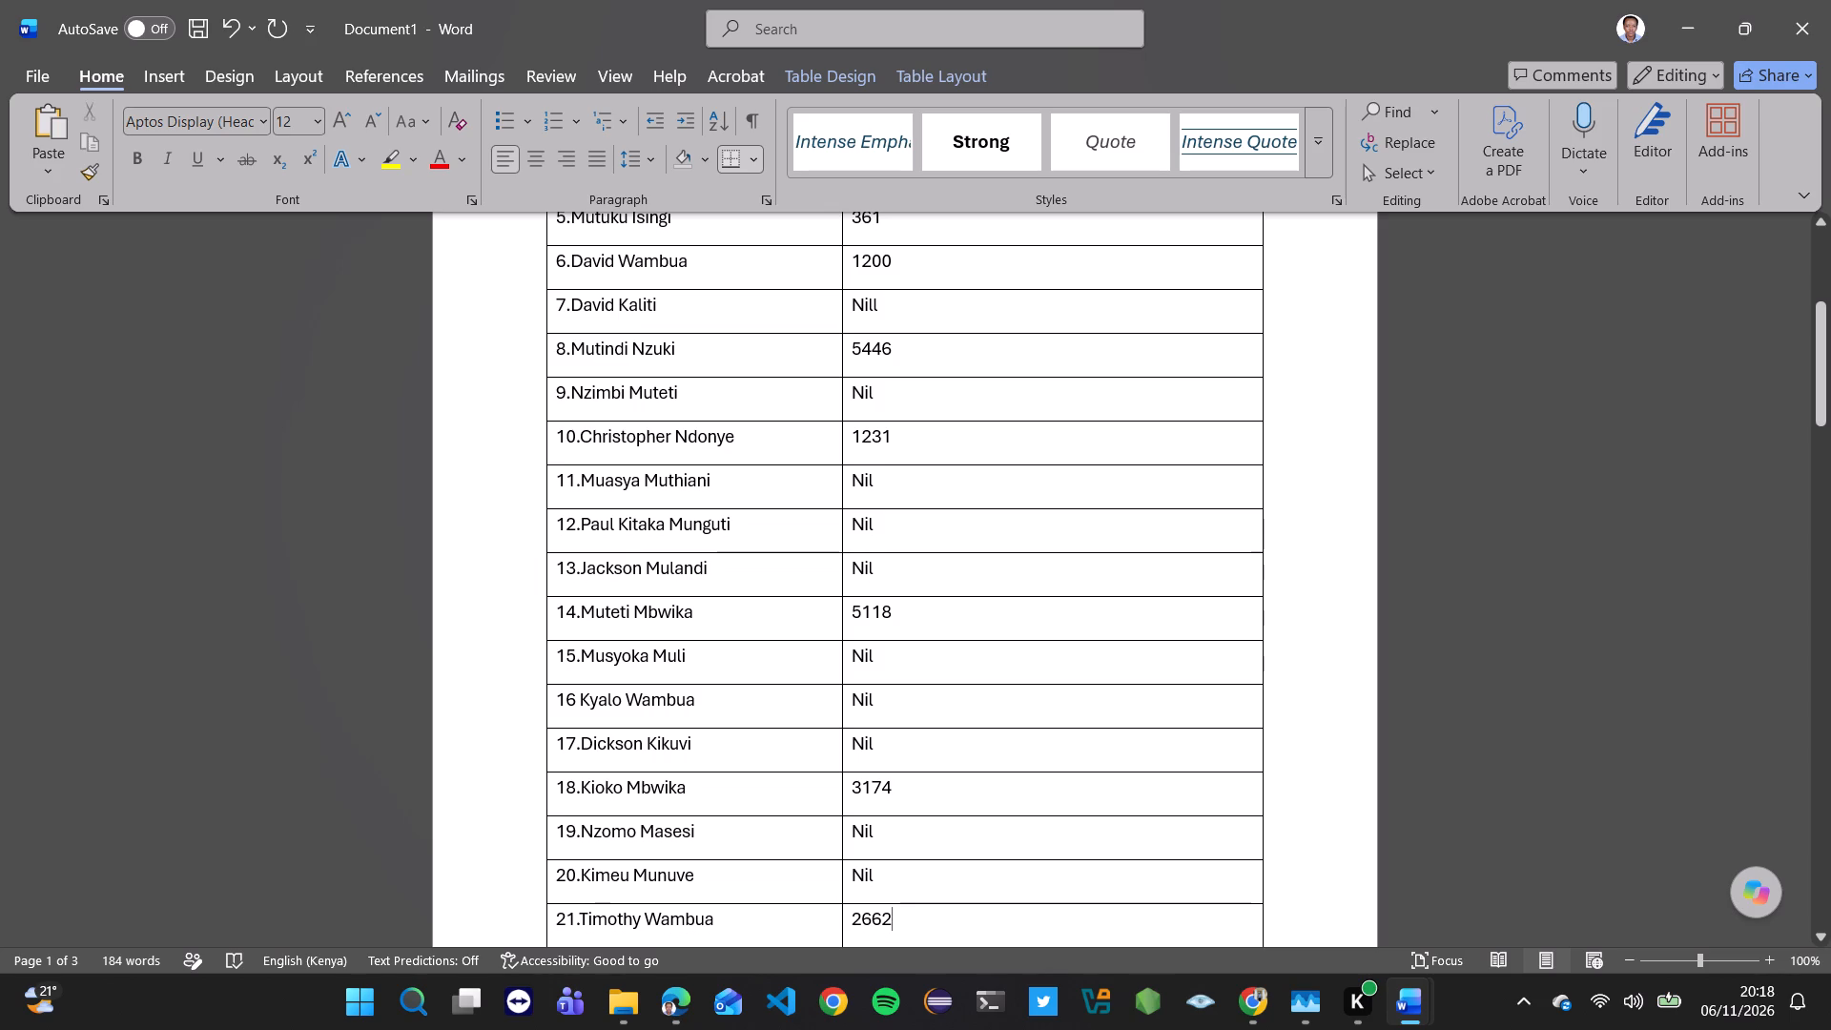
{"action": "key", "text": "BackSpace"}
{"action": "key", "text": "BackSpace"}
{"action": "key", "text": "BackSpace"}
{"action": "key", "text": "BackSpace"}
{"action": "type", "text": "16"}
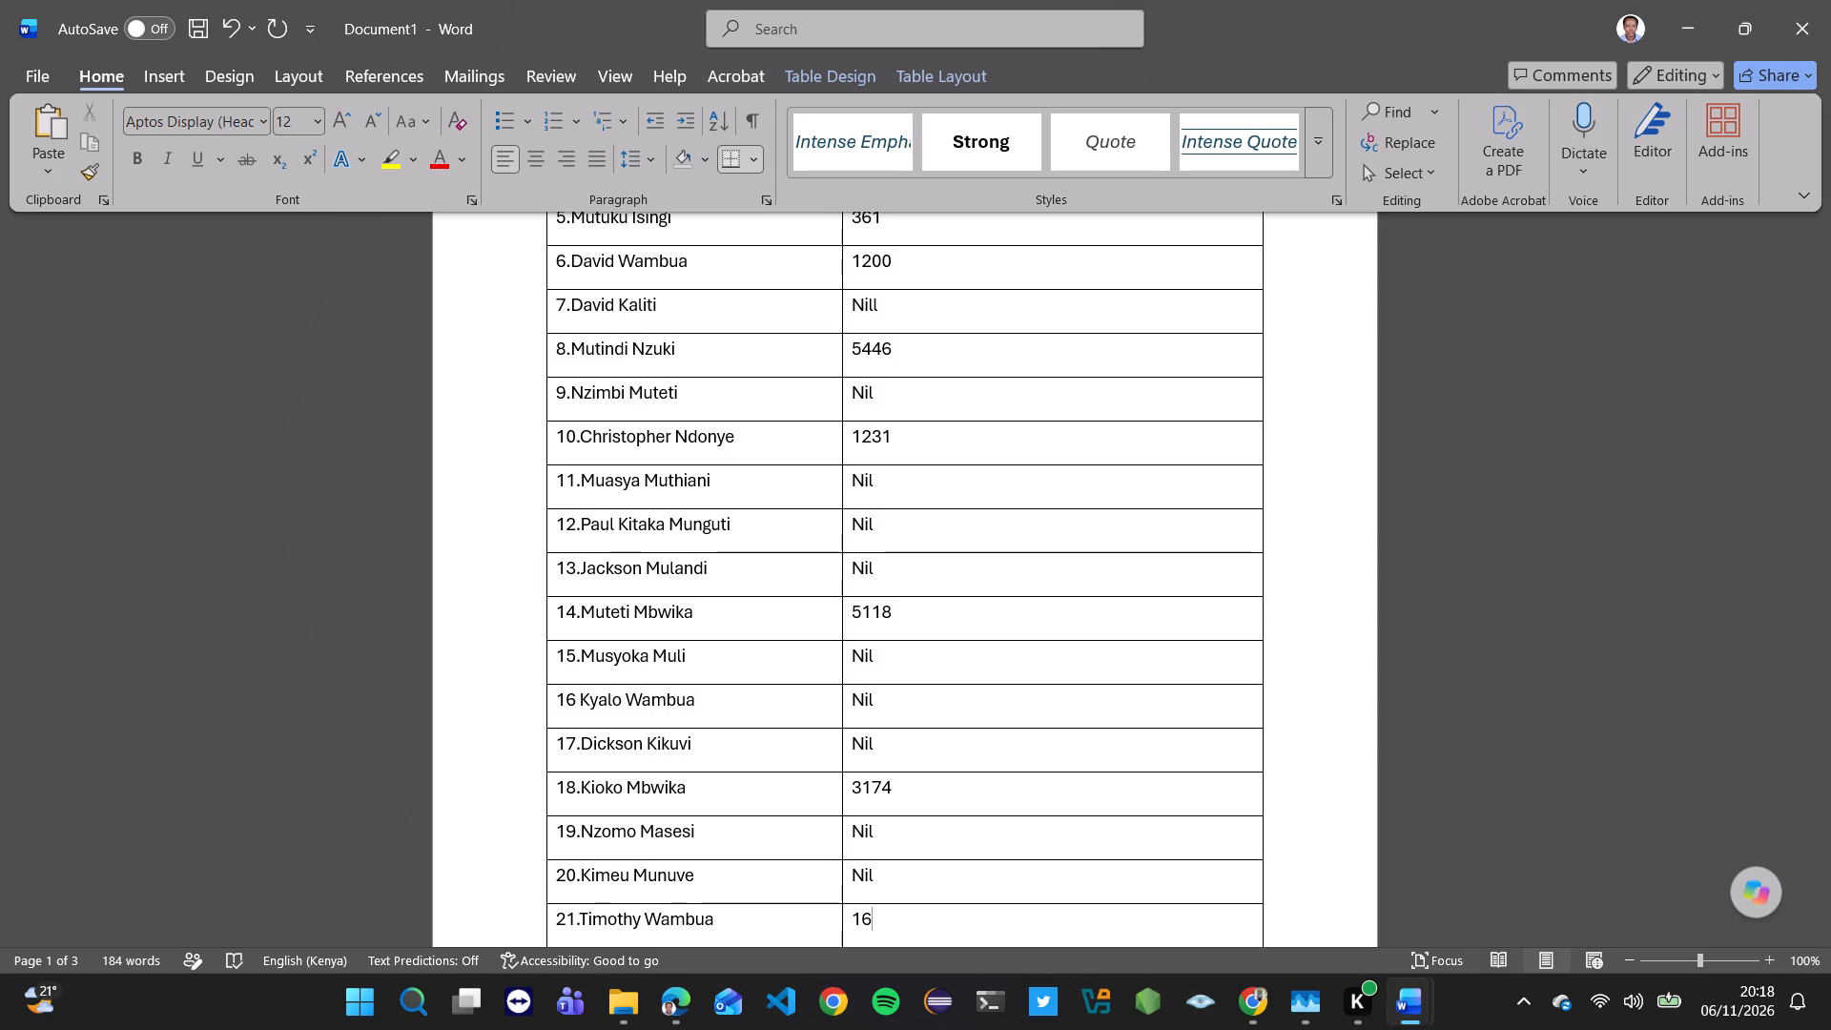
{"action": "type", "text": "62"}
{"action": "key", "text": "Down"}
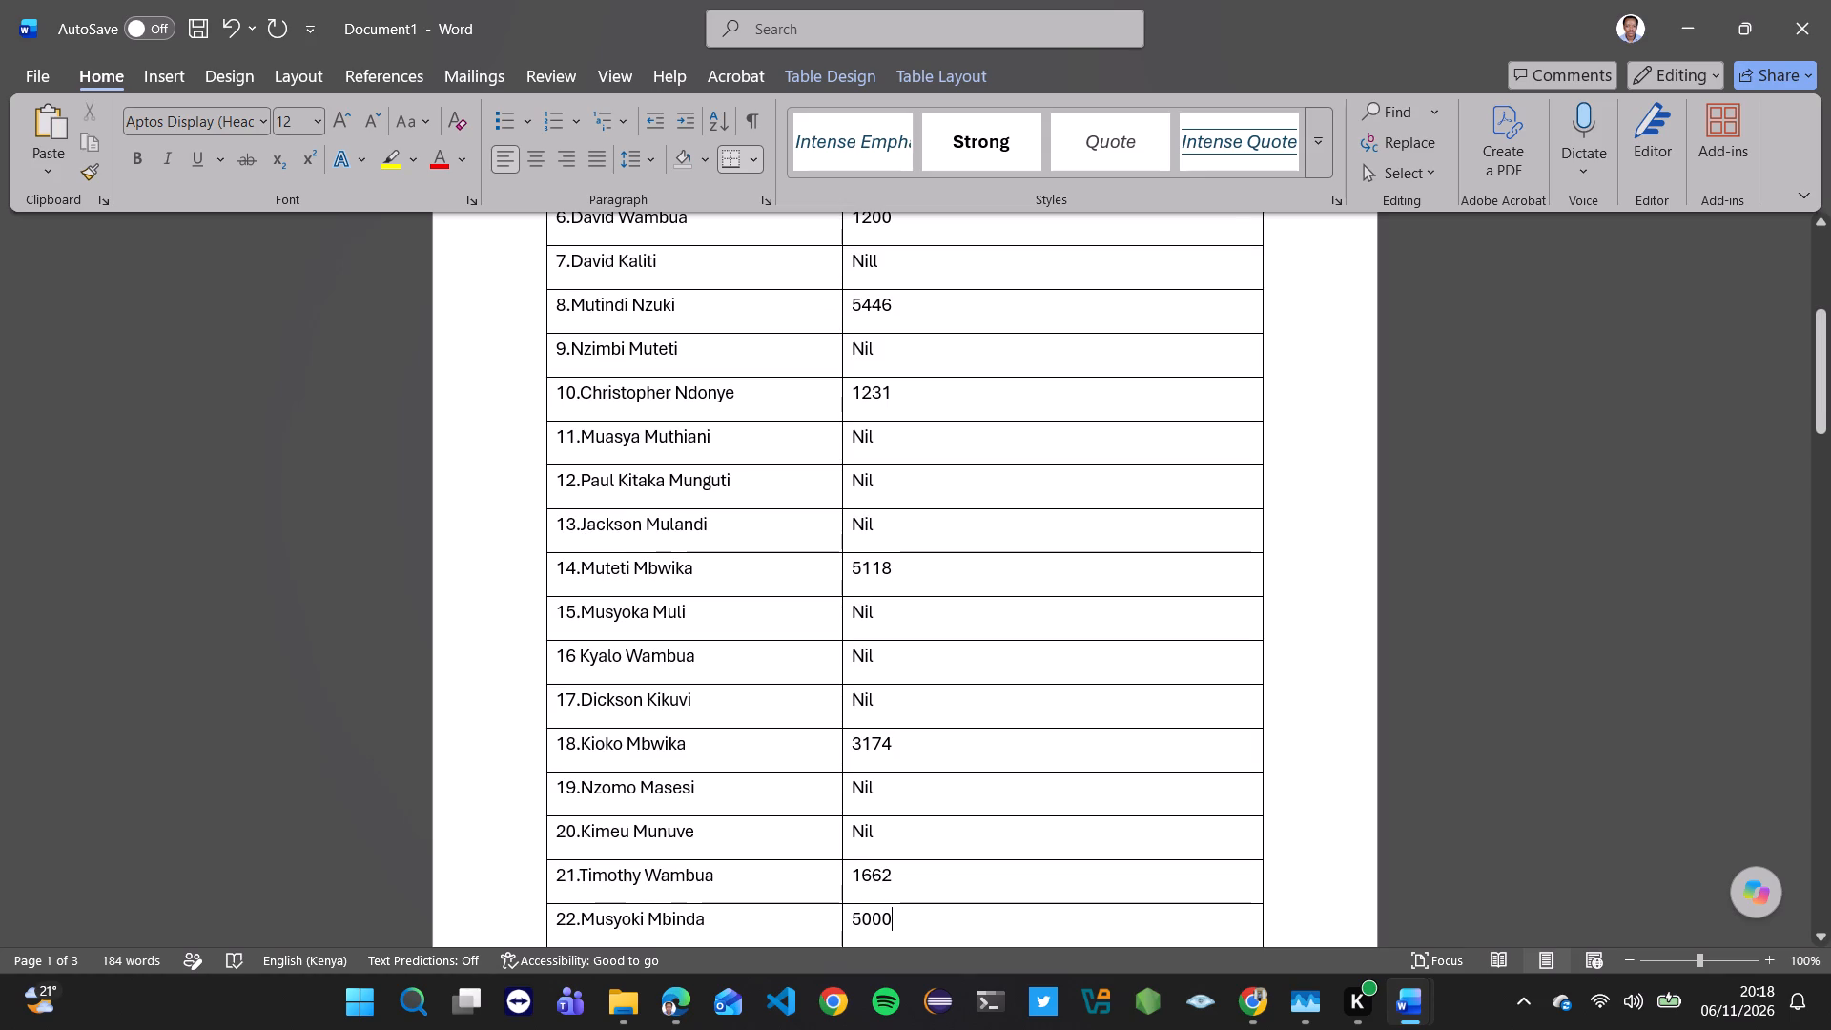
{"action": "key", "text": "Left"}
{"action": "key", "text": "BackSpace"}
{"action": "key", "text": "5"}
Skip members 23 to 25 and replace the Amount ksh value for member number 26 with 8039.
{"action": "key", "text": "Down"}
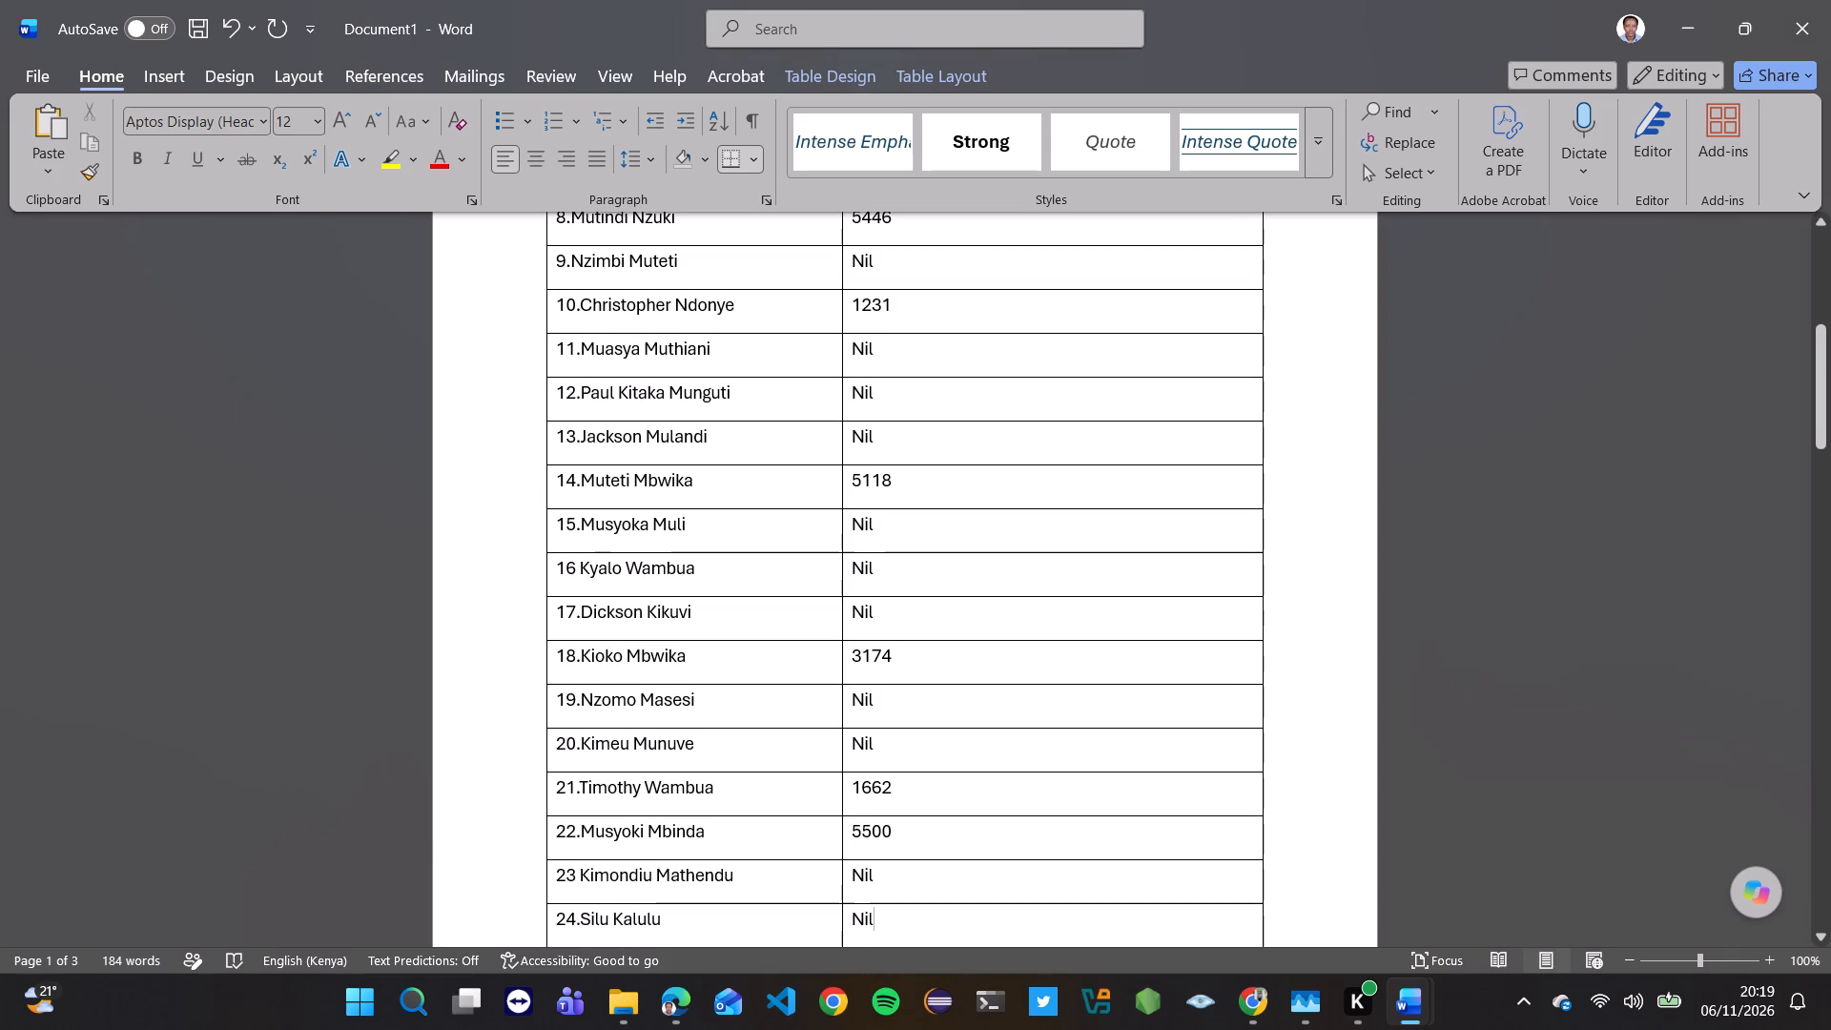
{"action": "key", "text": "Down"}
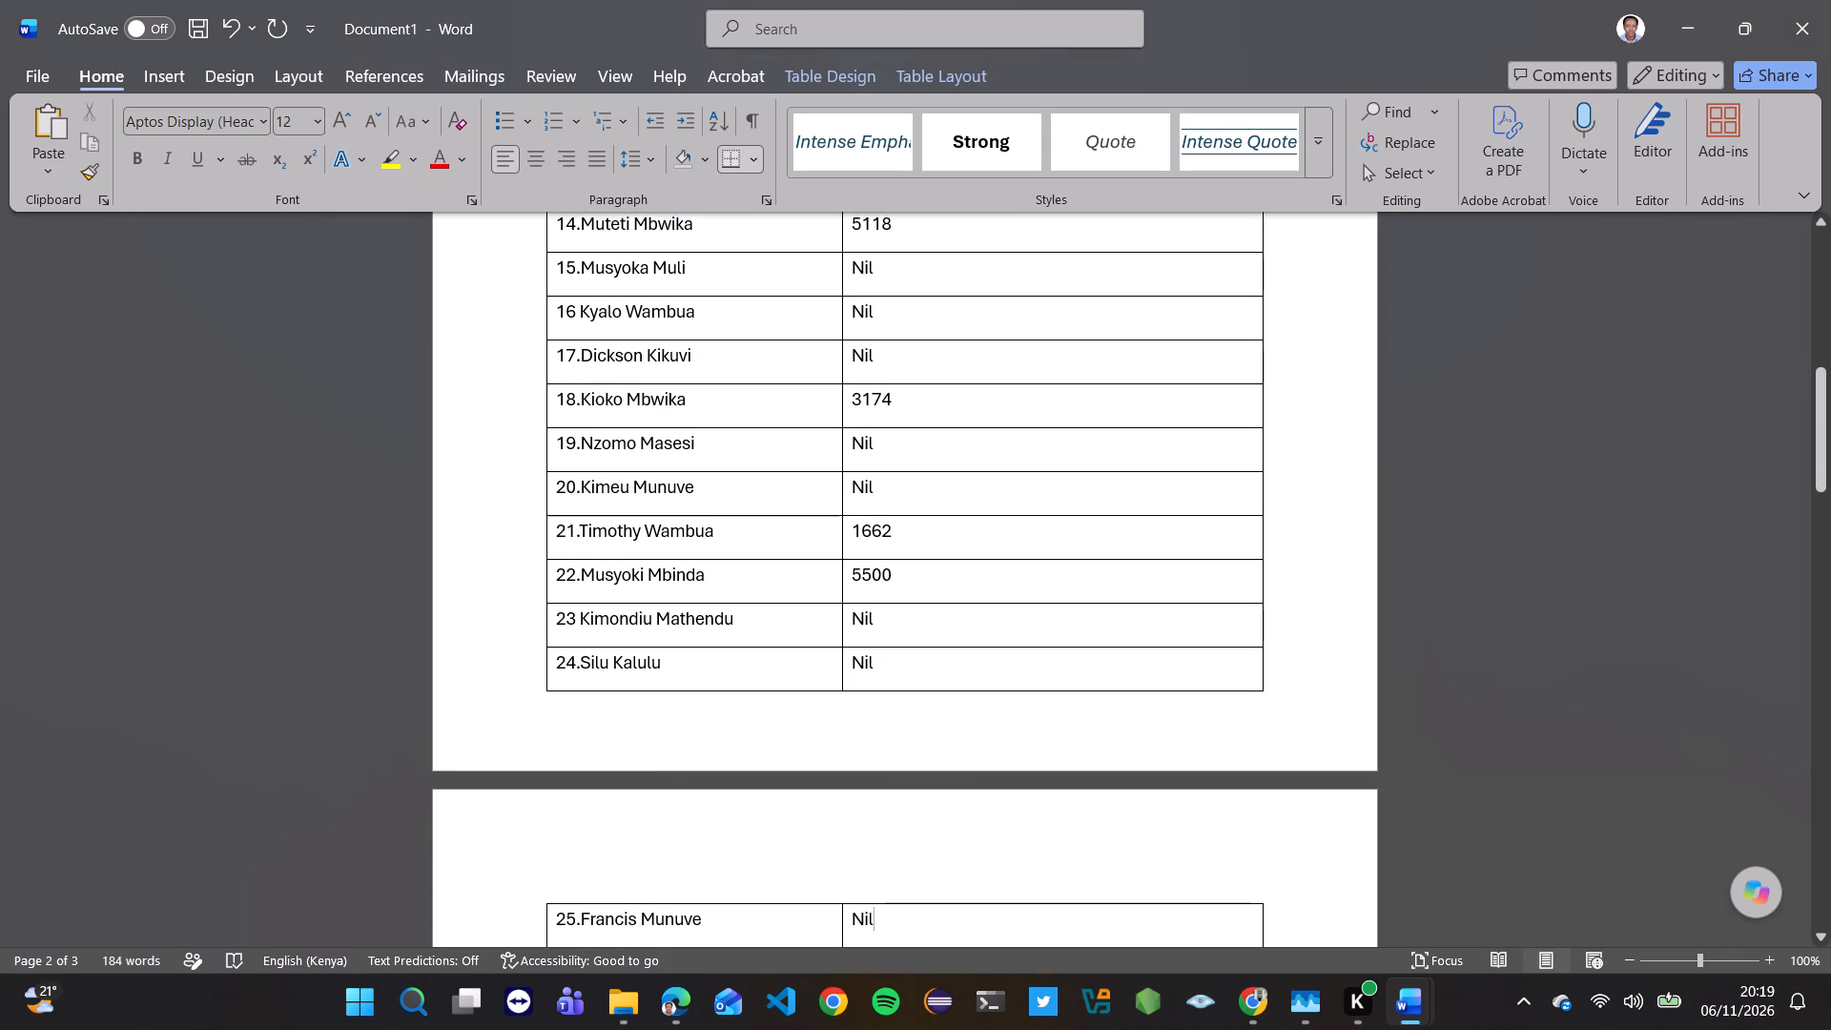
{"action": "key", "text": "Down"}
{"action": "key", "text": "Right"}
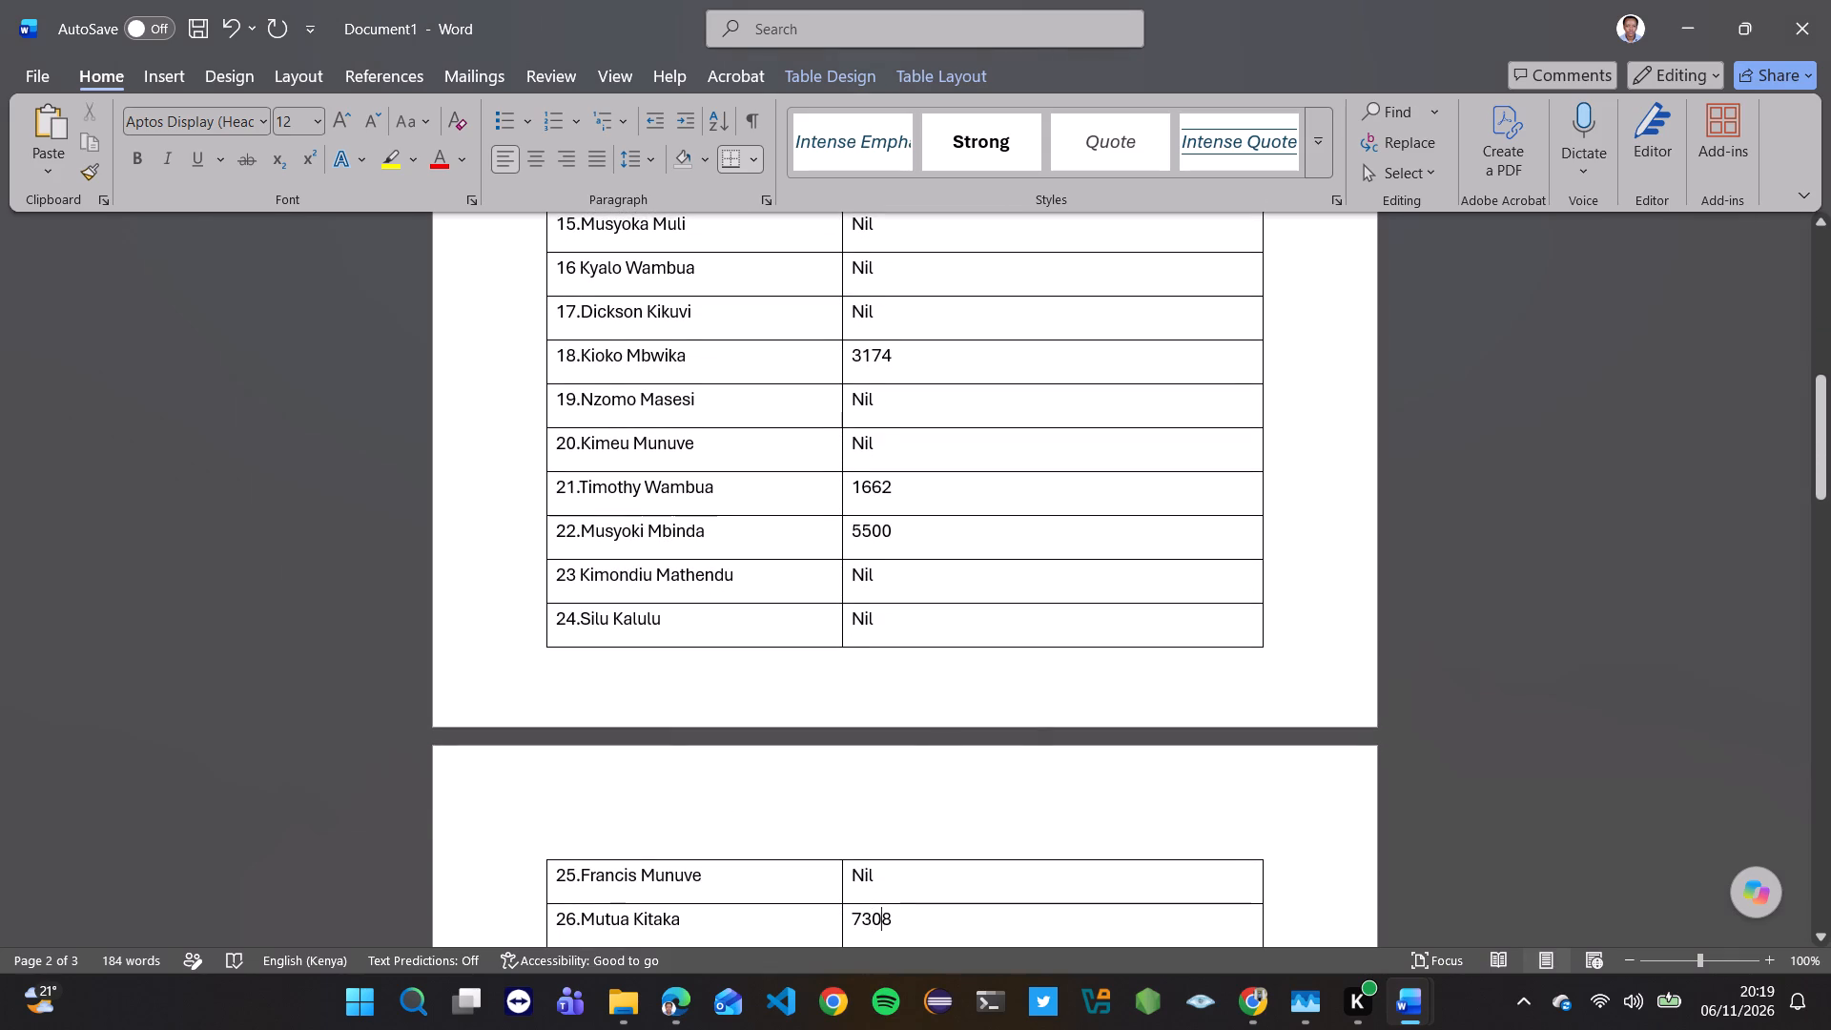
{"action": "key", "text": "Right"}
{"action": "key", "text": "BackSpace"}
{"action": "key", "text": "BackSpace"}
{"action": "key", "text": "BackSpace"}
{"action": "key", "text": "BackSpace"}
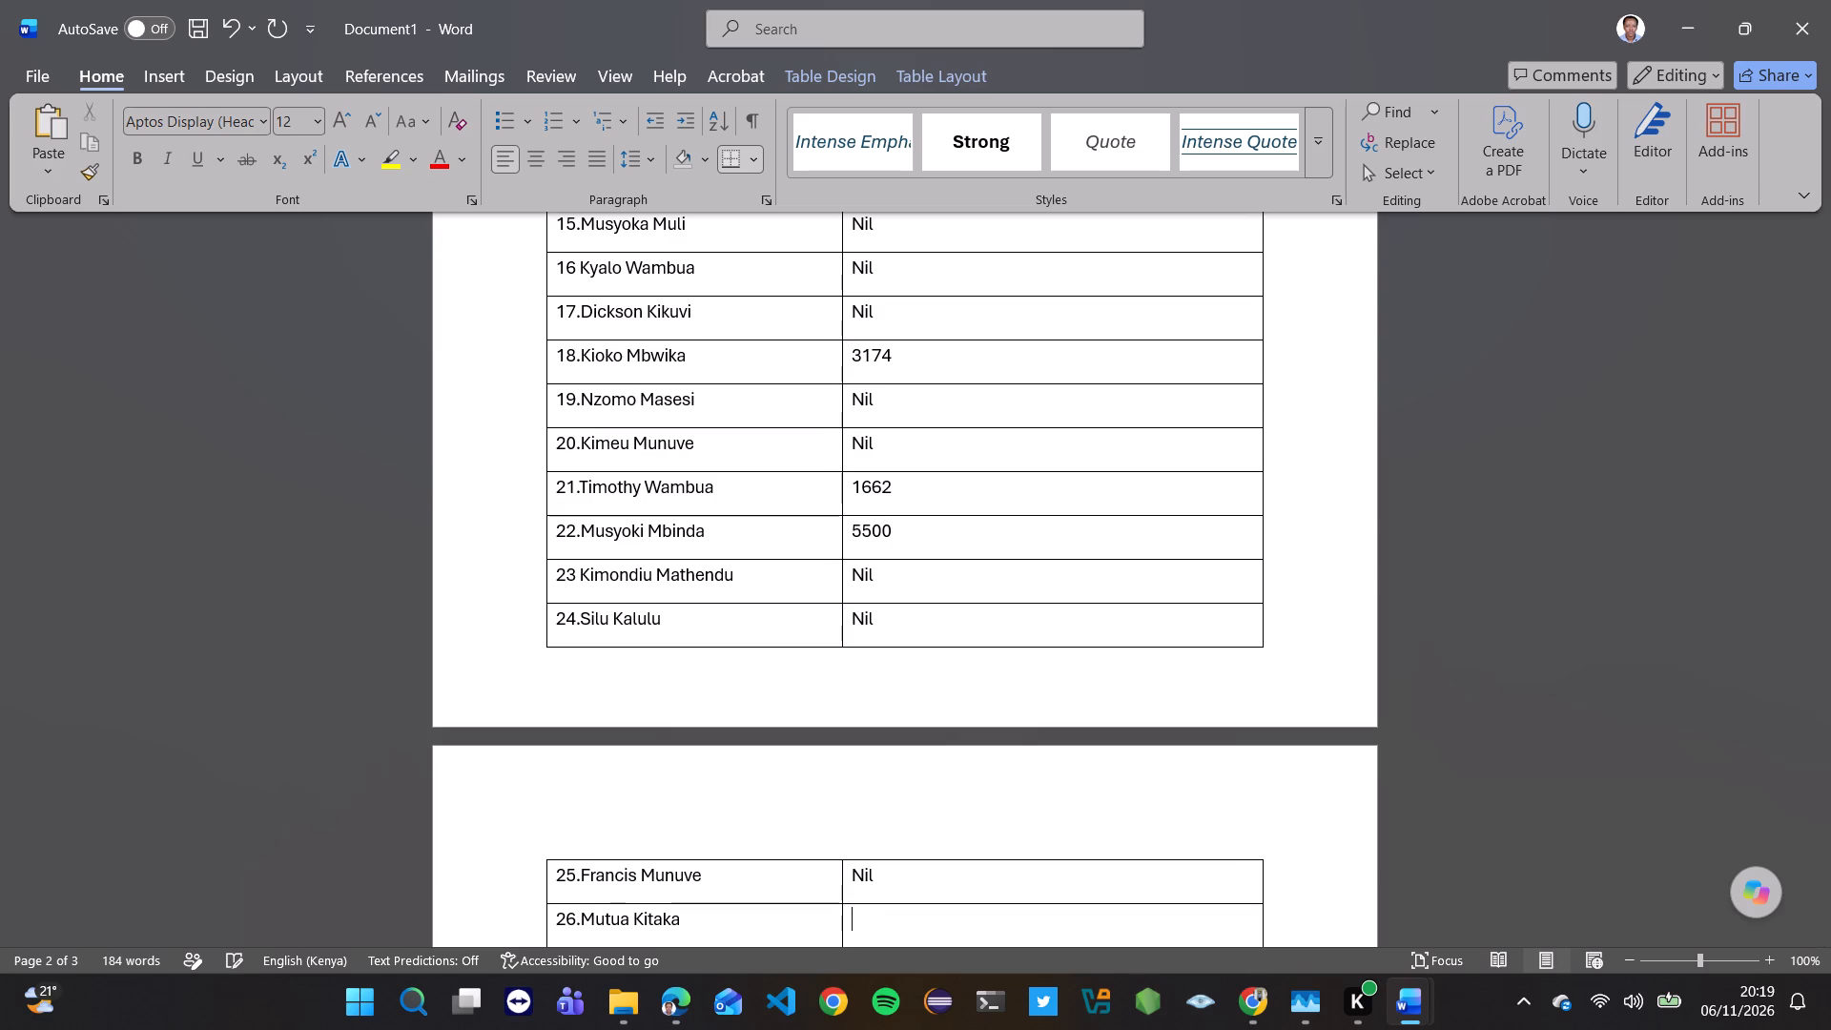
{"action": "type", "text": "80"}
{"action": "type", "text": "39"}
{"action": "key", "text": "Down"}
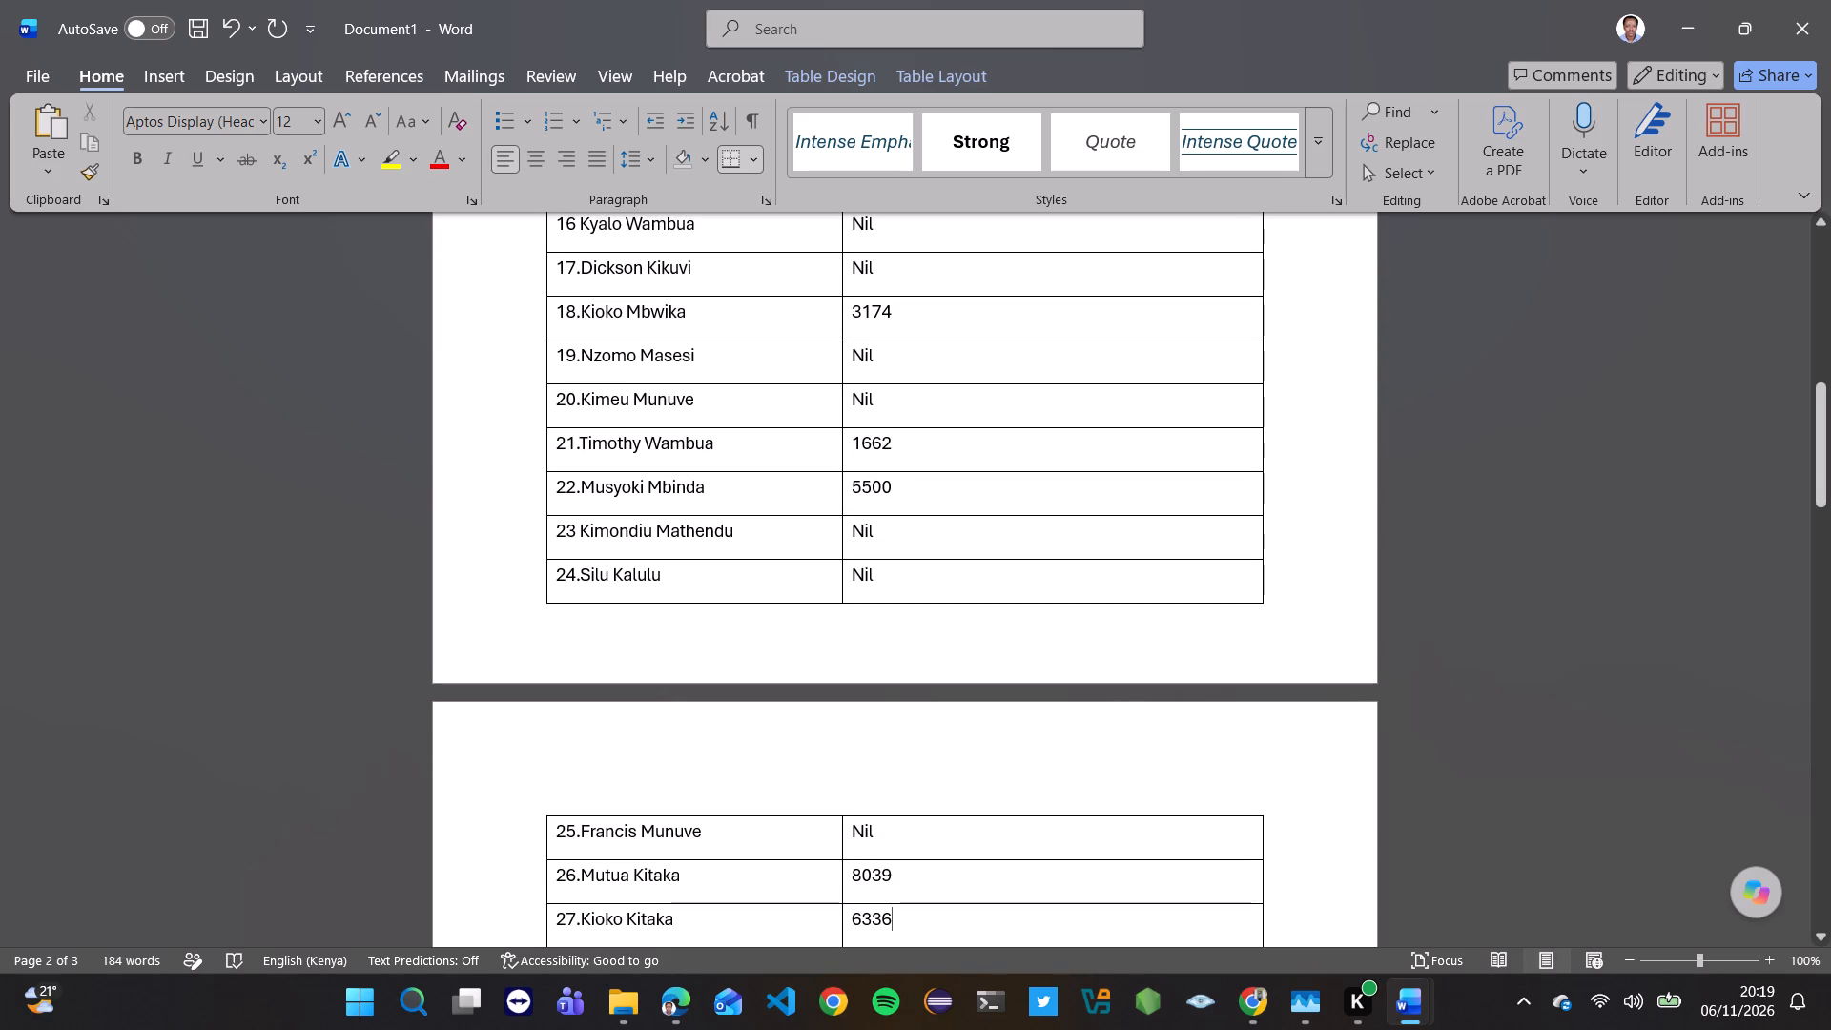
{"action": "key", "text": "BackSpace"}
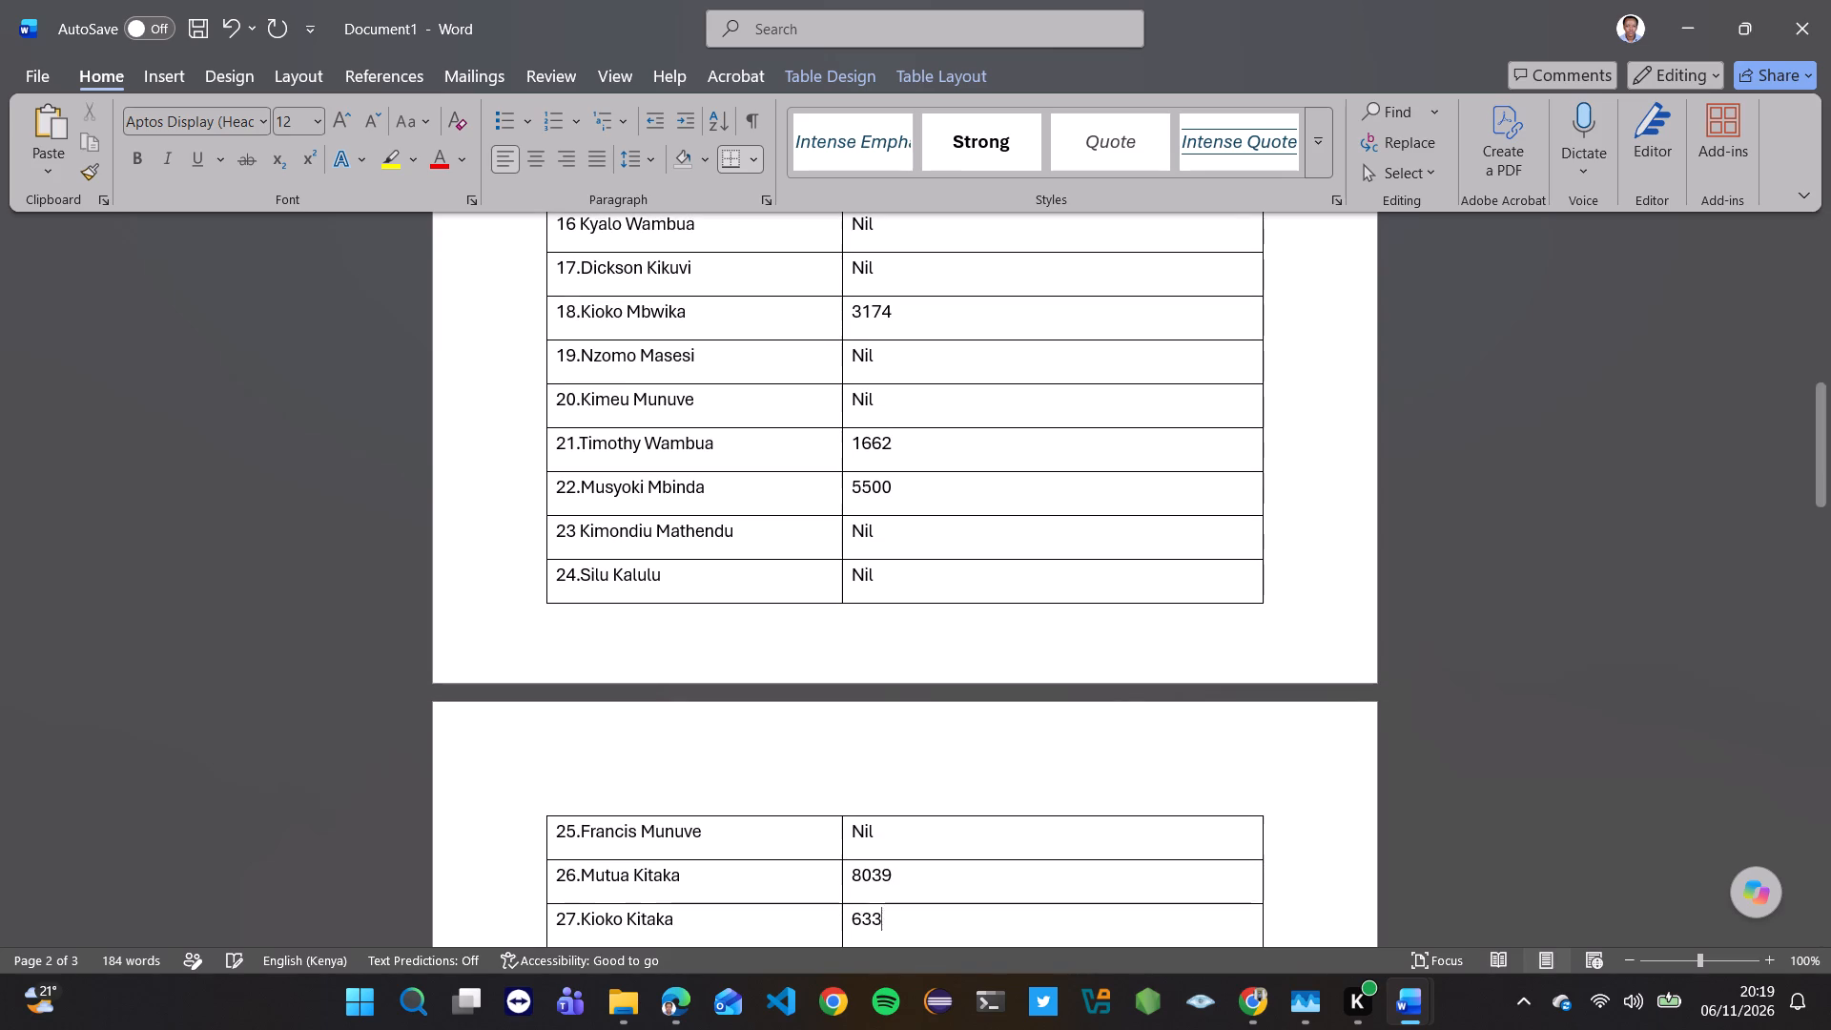
{"action": "key", "text": "BackSpace"}
{"action": "key", "text": "BackSpace"}
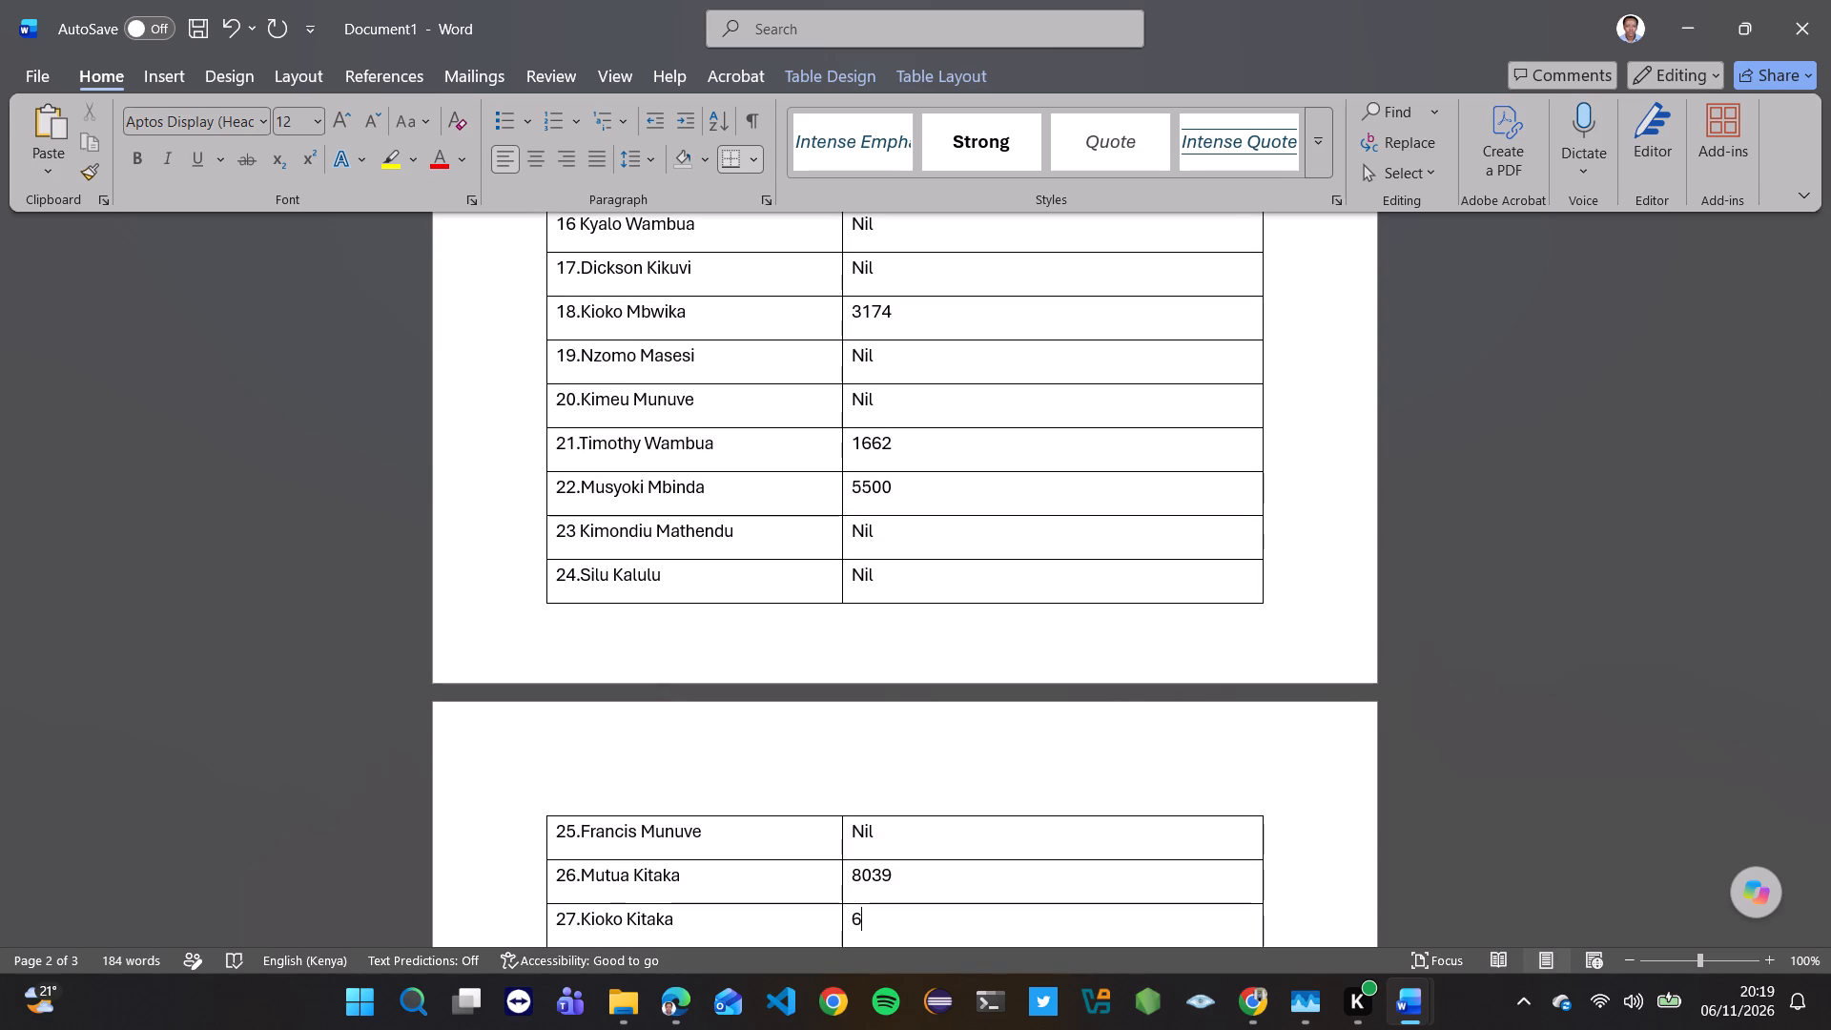
{"action": "key", "text": "9"}
{"action": "type", "text": "70"}
Change the Amount ksh value for member number 28 to 2357.
{"action": "key", "text": "Down"}
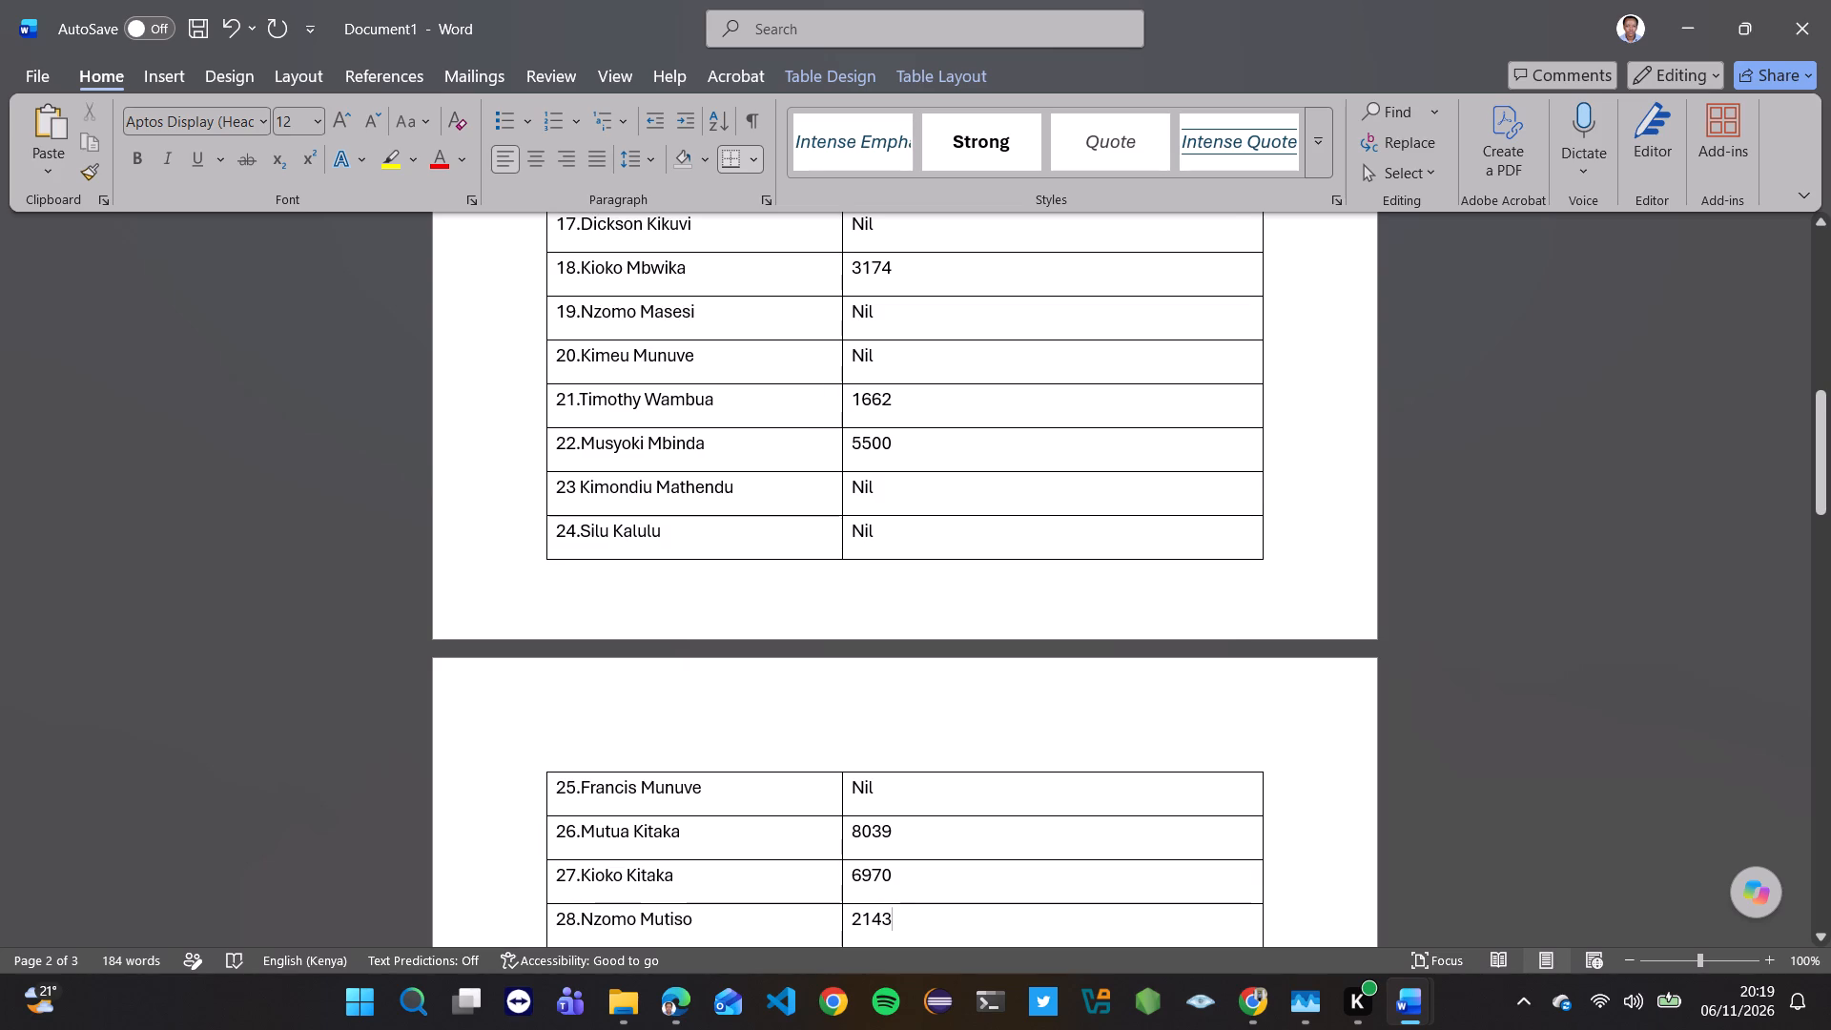
{"action": "key", "text": "BackSpace"}
{"action": "key", "text": "BackSpace"}
{"action": "key", "text": "BackSpace"}
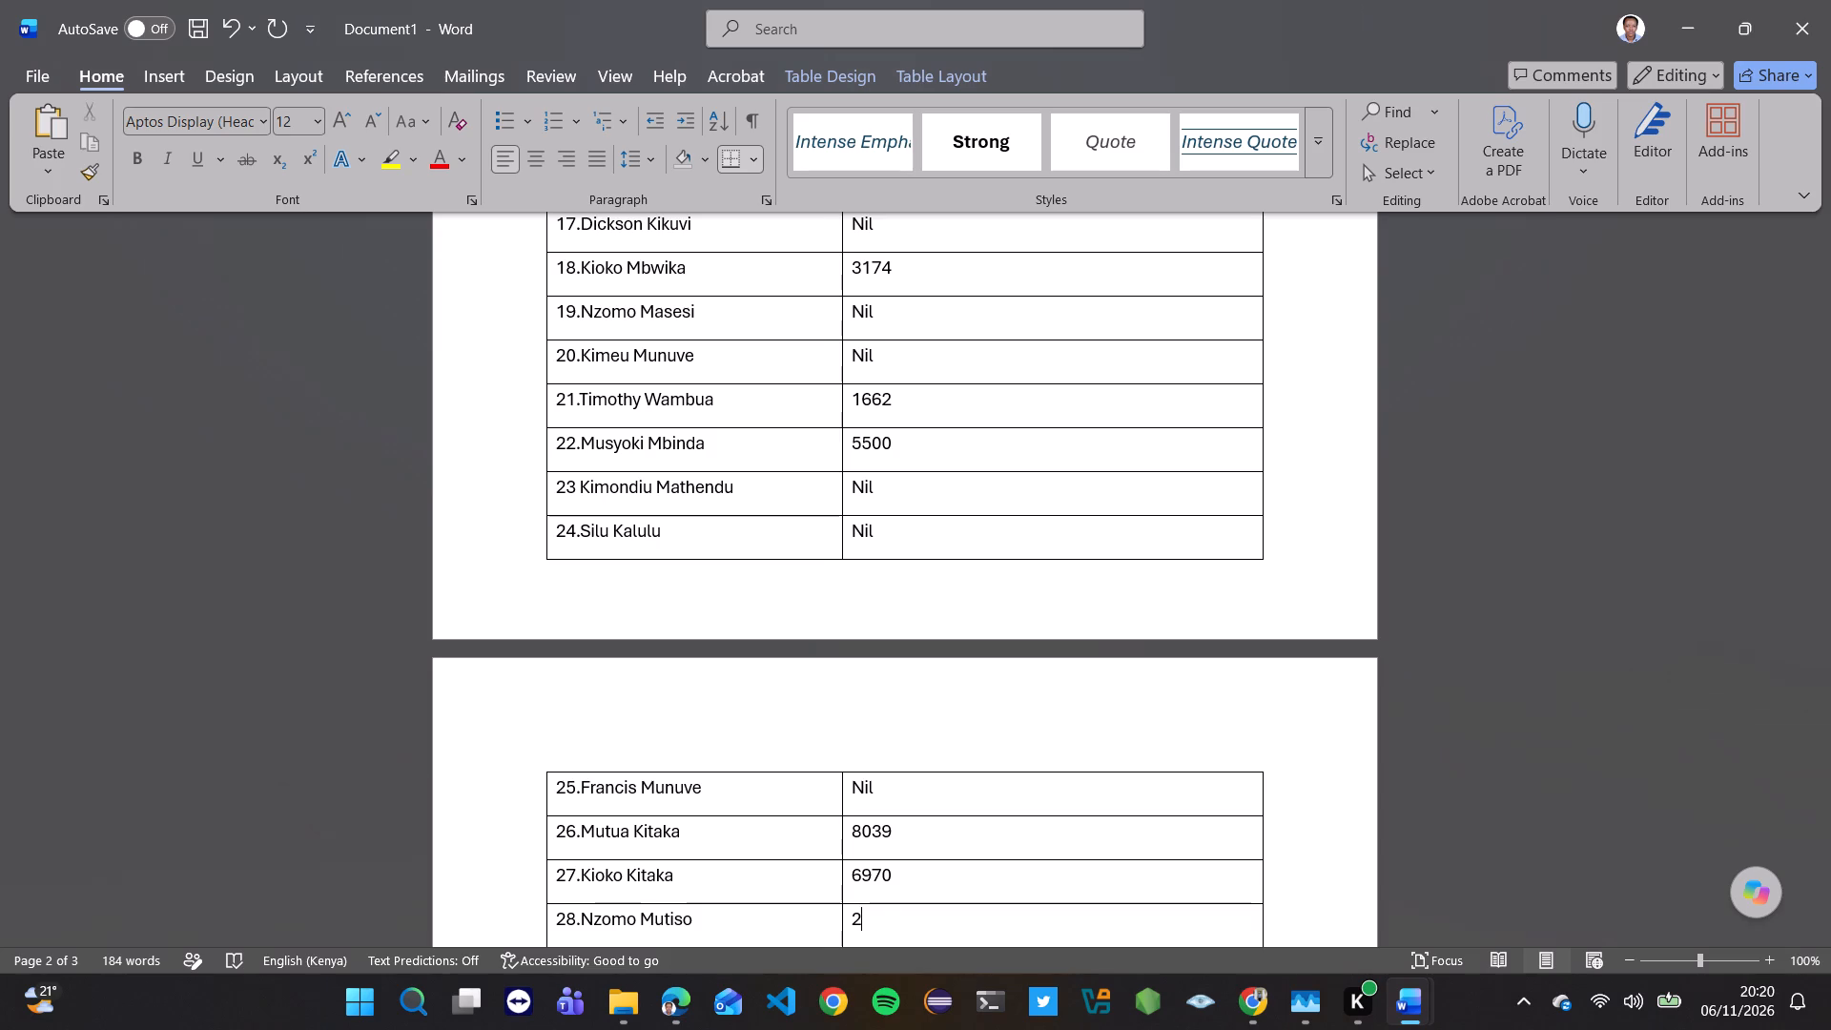
{"action": "key", "text": "3"}
{"action": "type", "text": "57"}
{"action": "key", "text": "Down"}
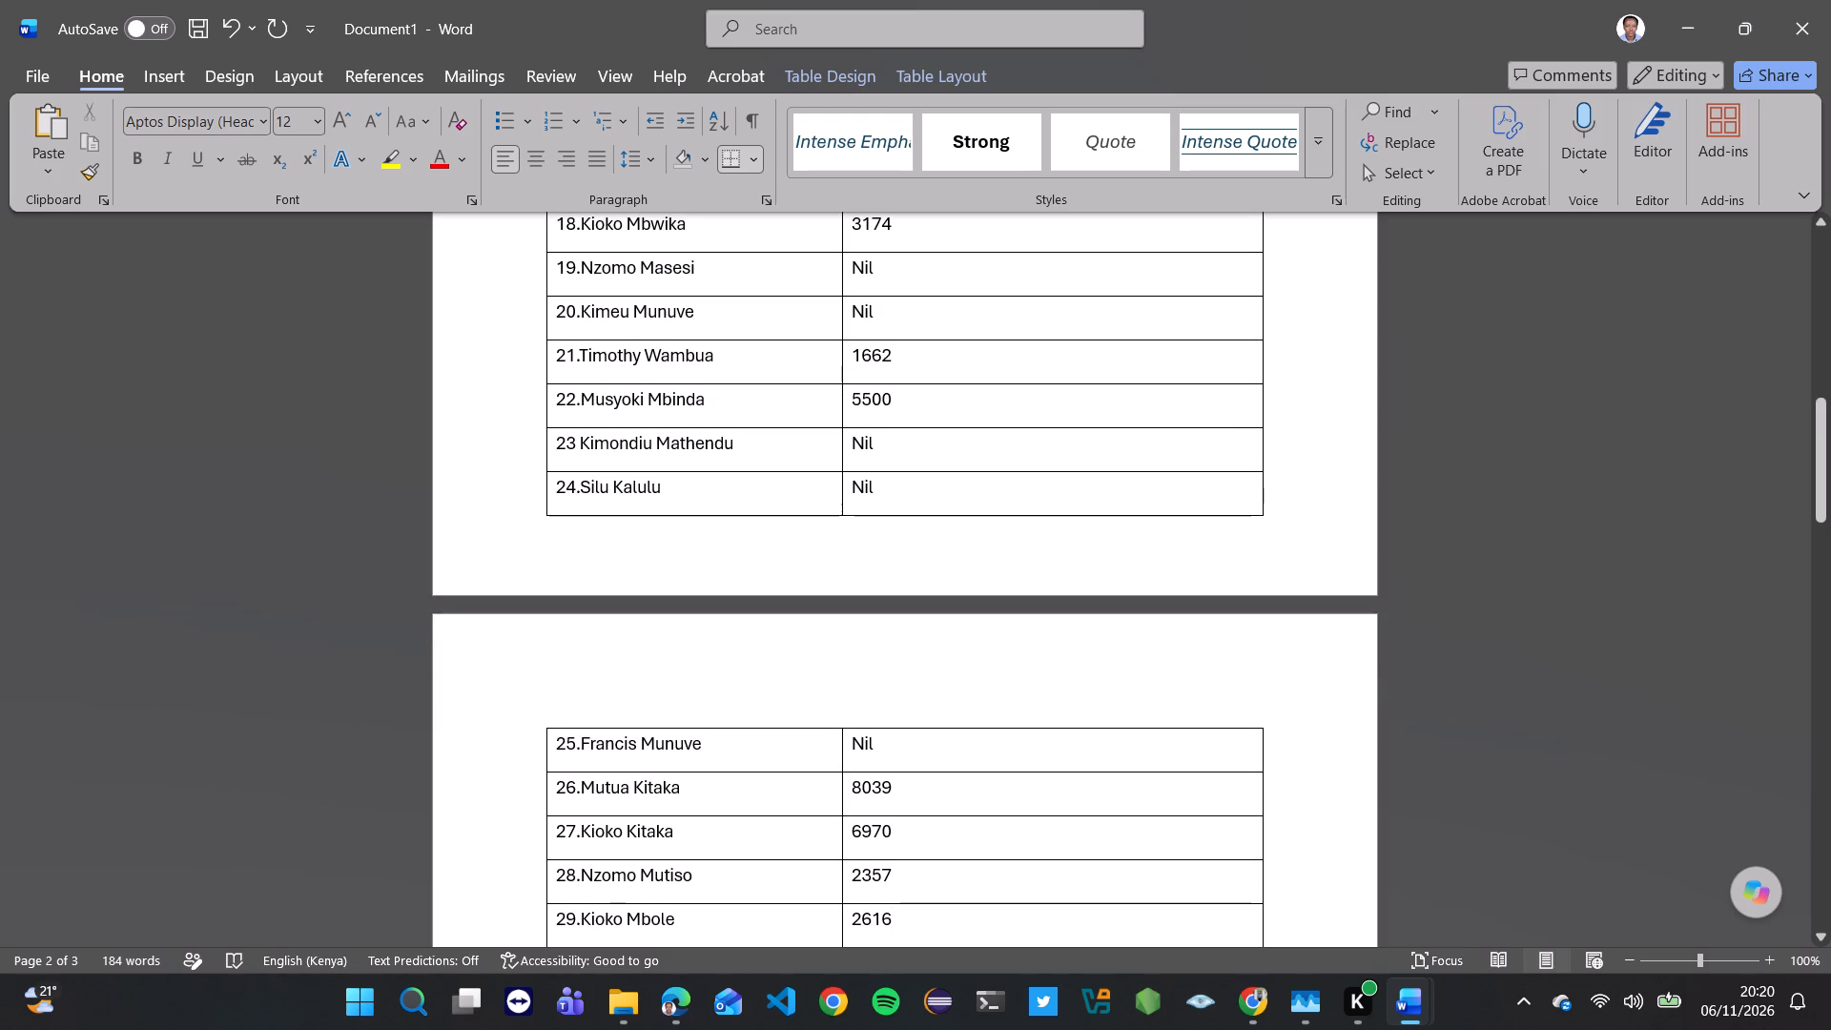
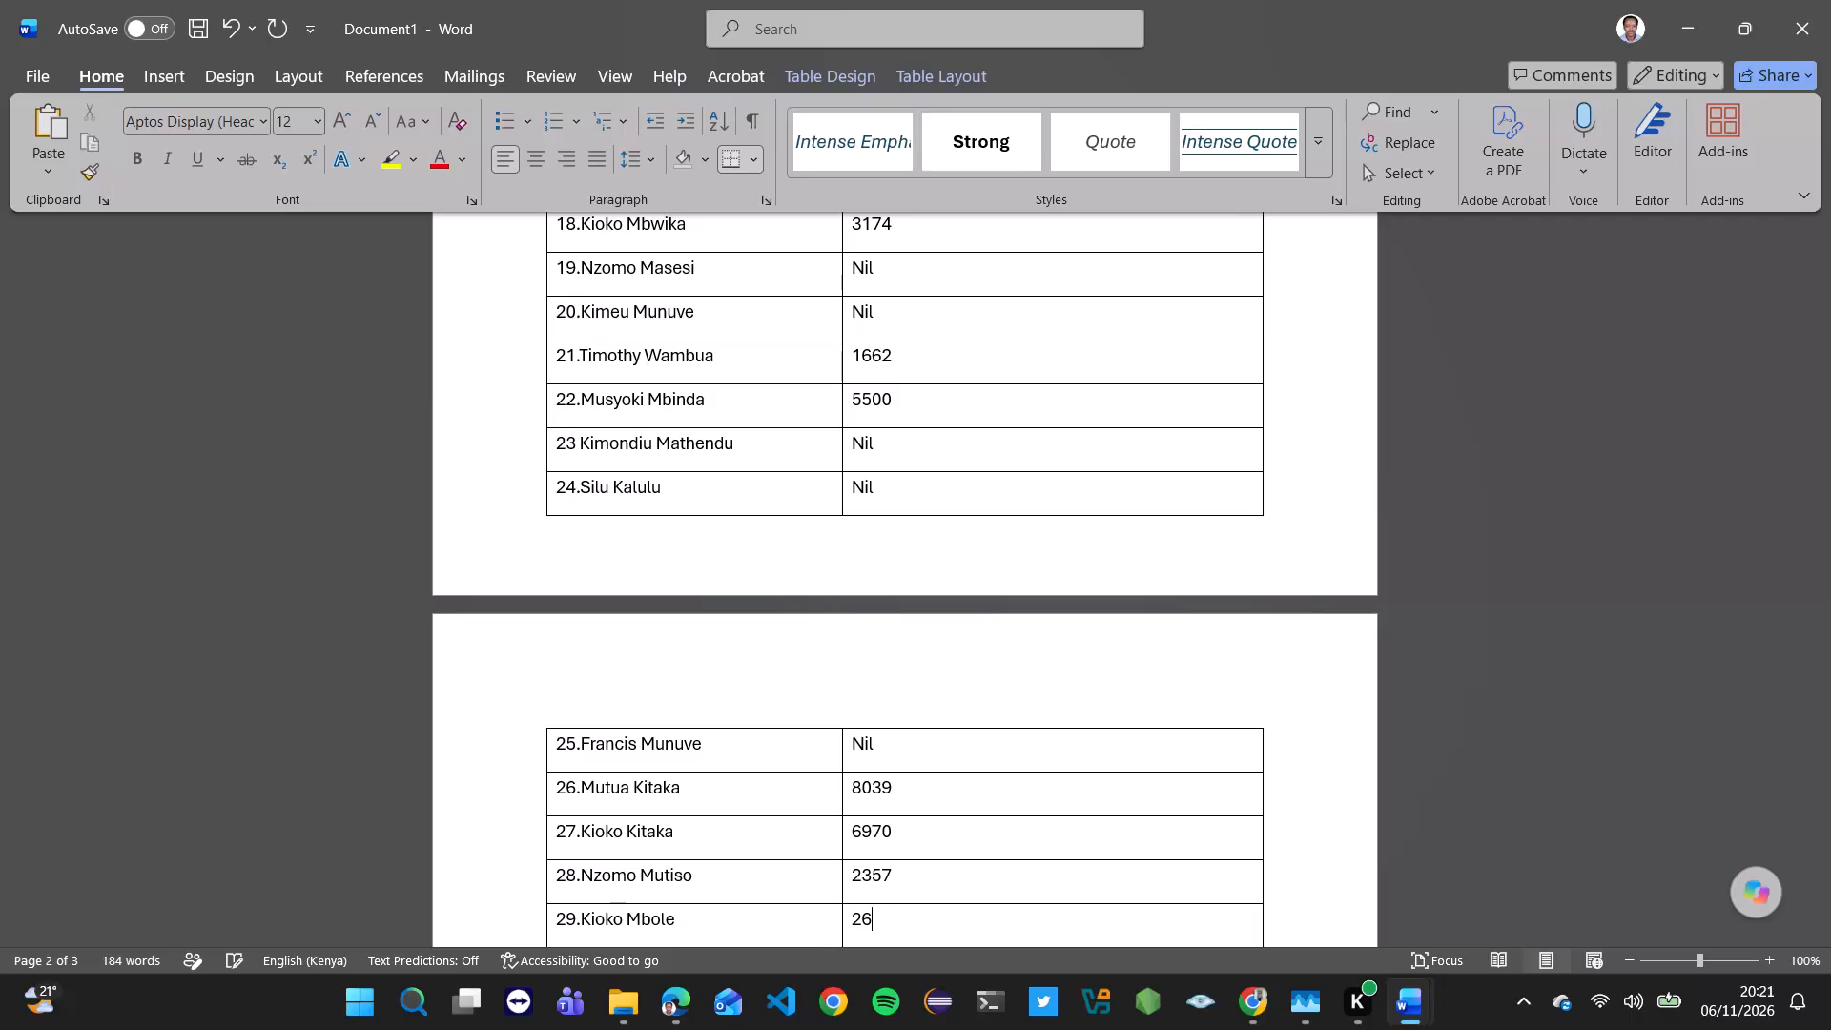
Change the Amount ksh value for member number 29 to 2828.
{"action": "key", "text": "BackSpace"}
{"action": "key", "text": "8"}
{"action": "type", "text": "28"}
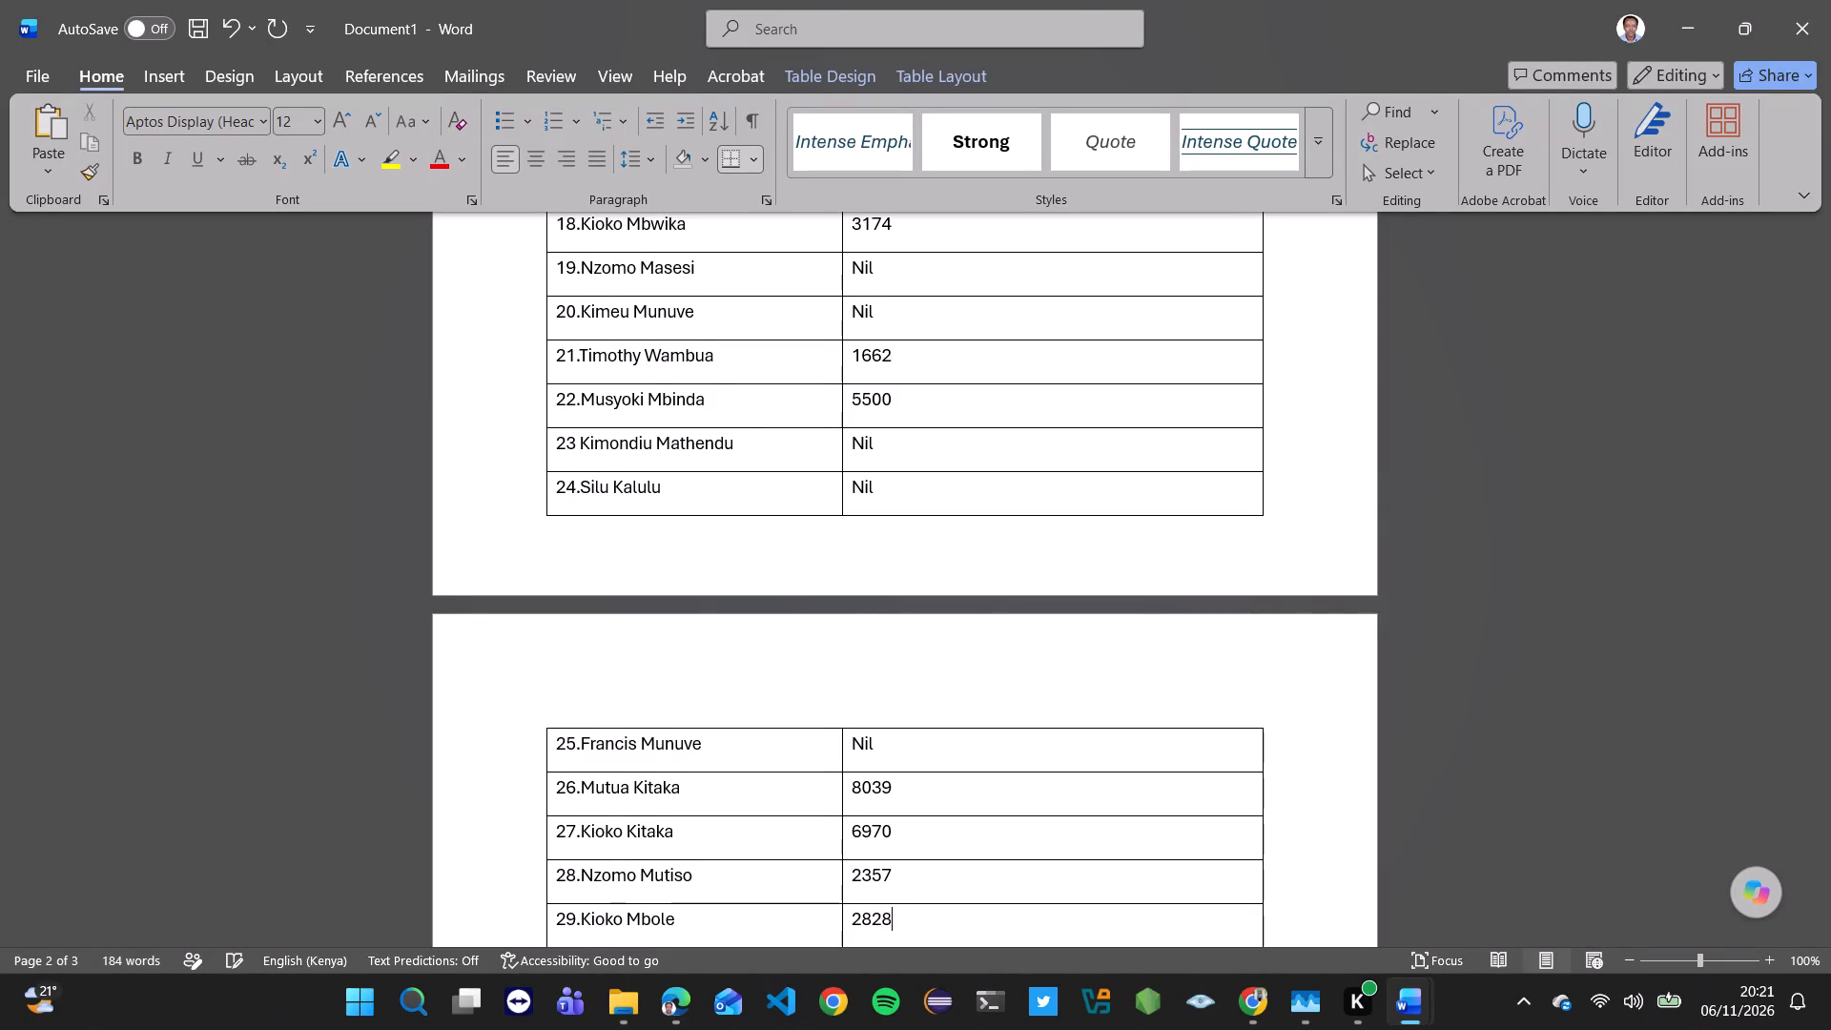
Replace the Amount ksh value for member number 30 with 500.
{"action": "key", "text": "Down"}
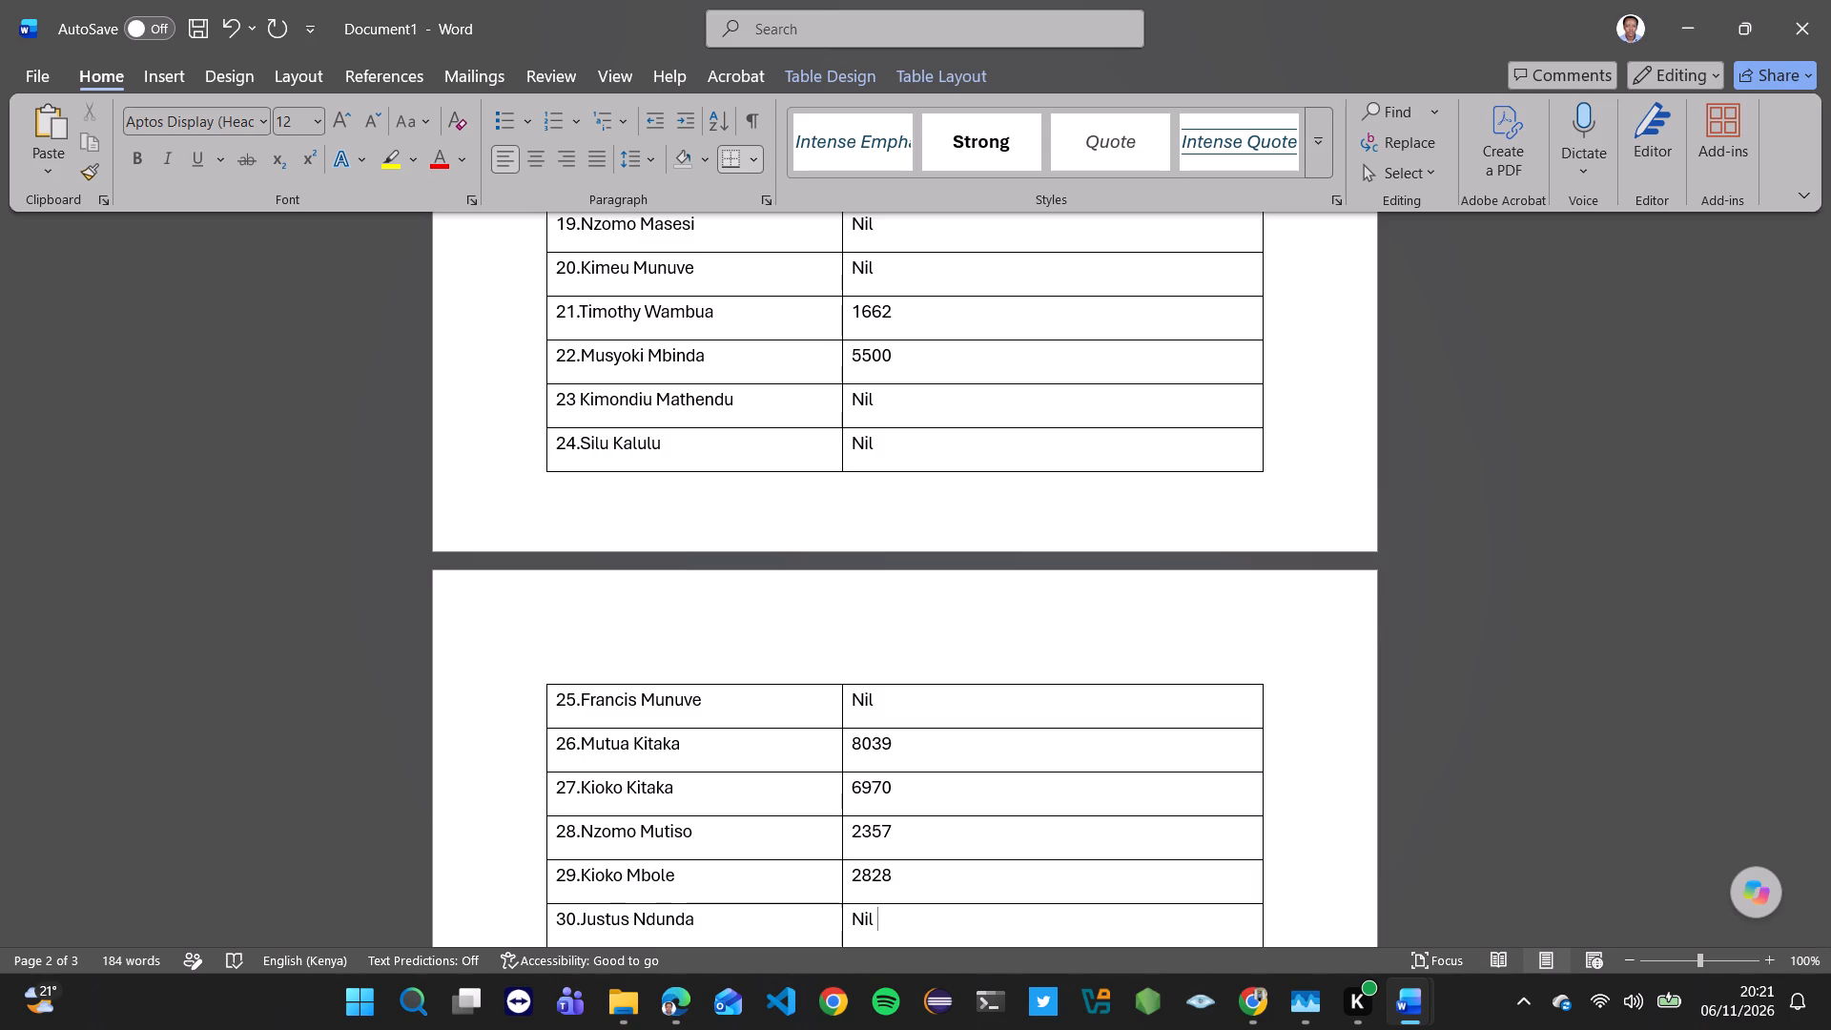
{"action": "key", "text": "BackSpace"}
{"action": "key", "text": "BackSpace"}
{"action": "key", "text": "BackSpace"}
{"action": "key", "text": "BackSpace"}
{"action": "type", "text": "500"}
Skip member number 31 and replace the Amount ksh value for member number 32 with 3419.
{"action": "key", "text": "Down"}
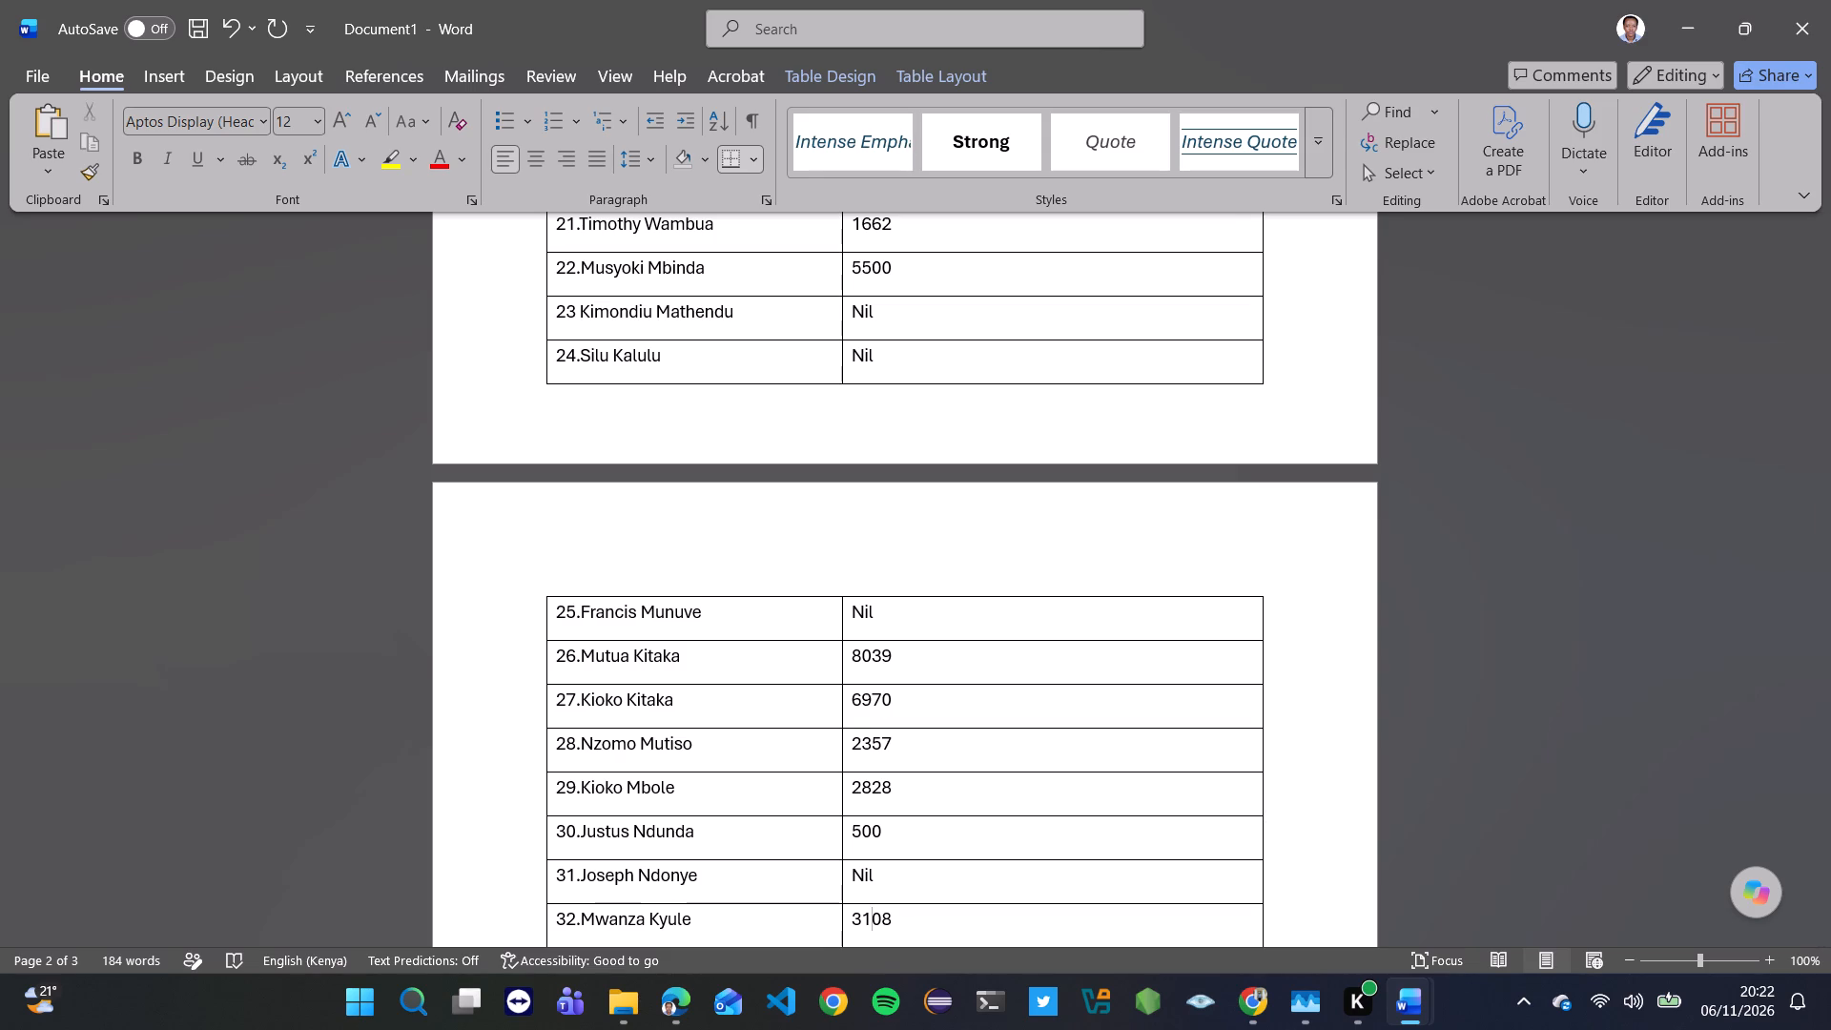
{"action": "key", "text": "Right"}
{"action": "key", "text": "Right"}
{"action": "key", "text": "Left"}
{"action": "key", "text": "BackSpace"}
{"action": "key", "text": "BackSpace"}
{"action": "key", "text": "BackSpace"}
{"action": "key", "text": "BackSpace"}
{"action": "type", "text": "34"}
{"action": "type", "text": "19"}
Change the Amount ksh value for member number 33 to 1968.
{"action": "key", "text": "Down"}
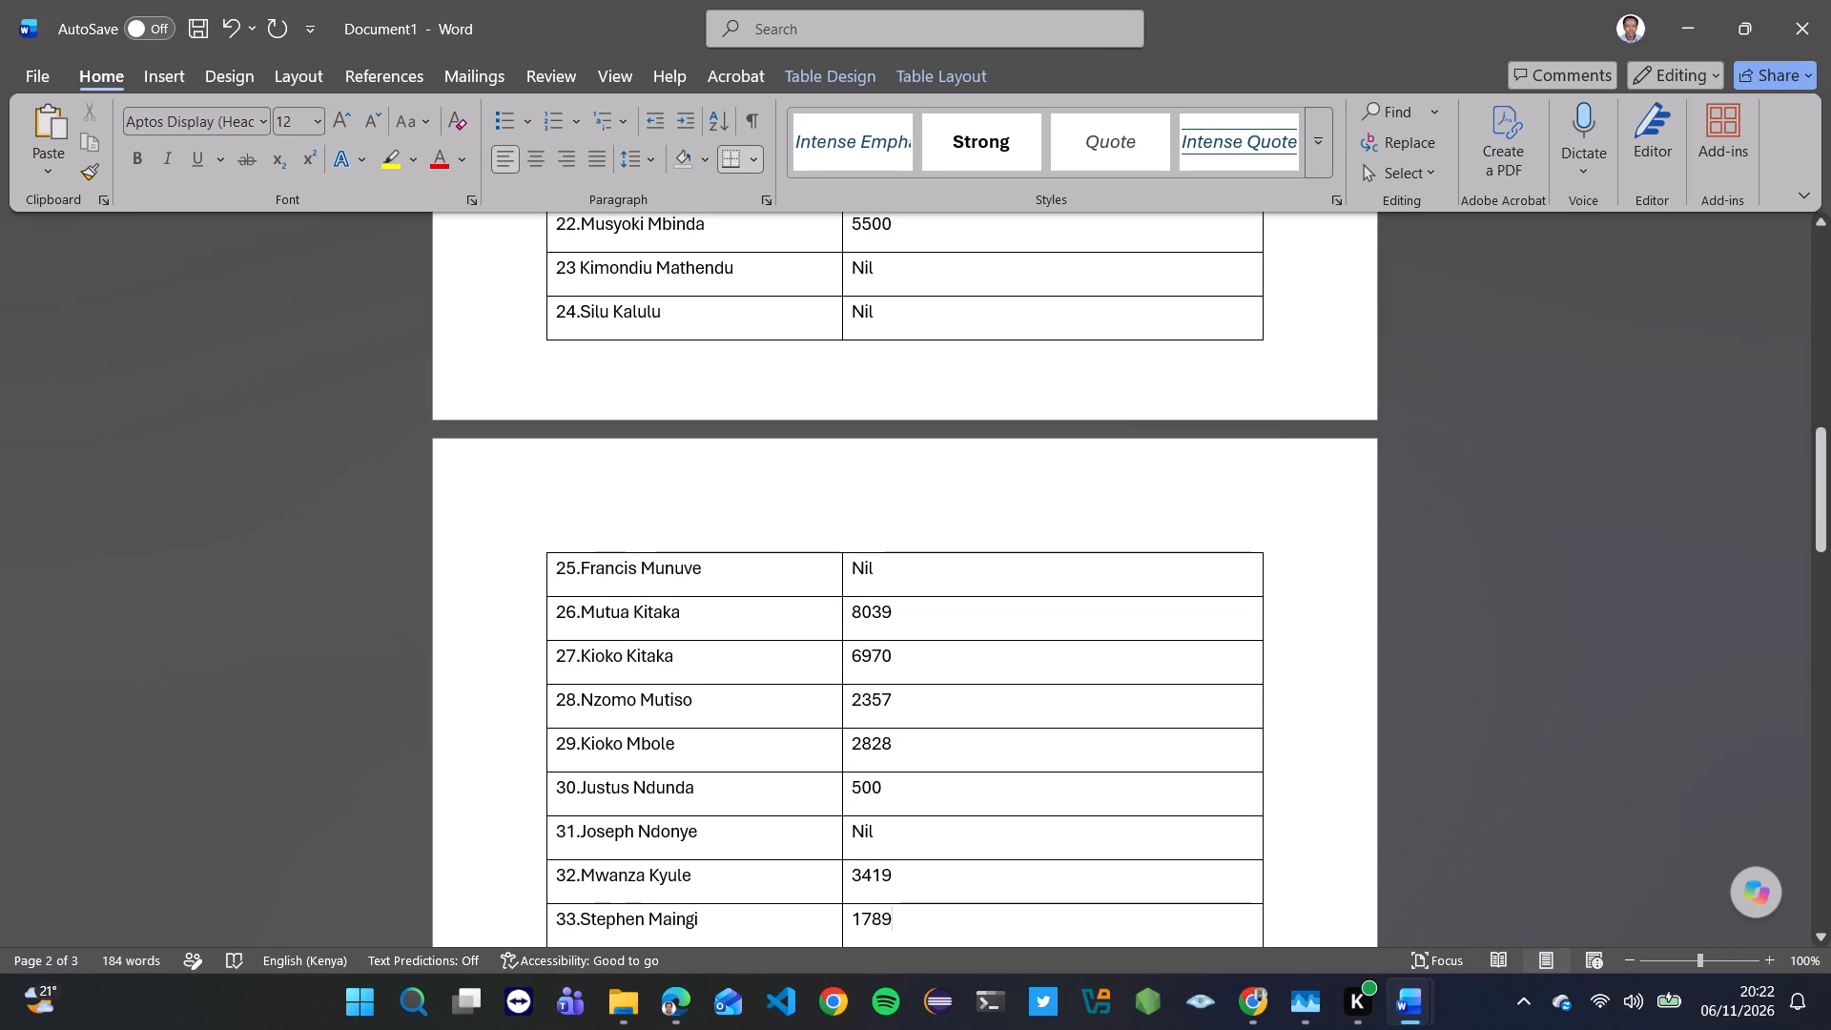
{"action": "key", "text": "BackSpace"}
{"action": "key", "text": "BackSpace"}
{"action": "key", "text": "BackSpace"}
{"action": "key", "text": "9"}
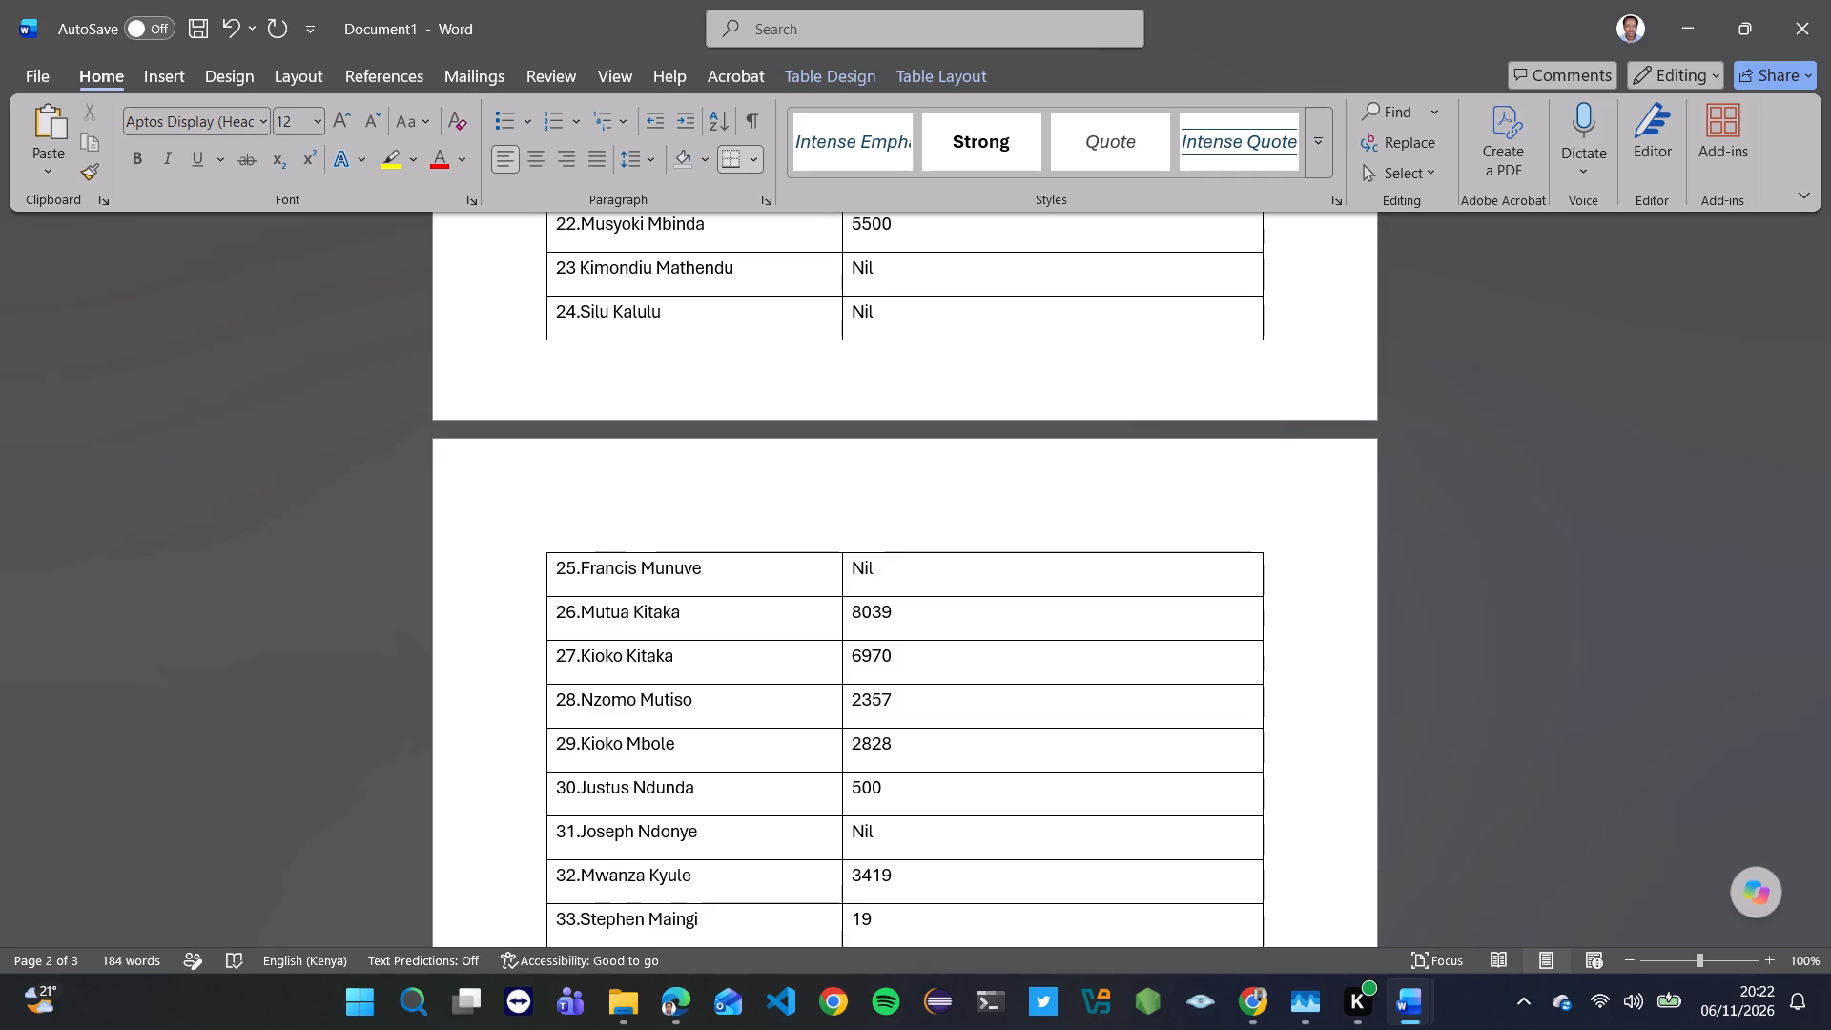
{"action": "type", "text": "68"}
Skip members 34 to 37 and change the Amount ksh value for member number 38 to 3434.
{"action": "key", "text": "Down"}
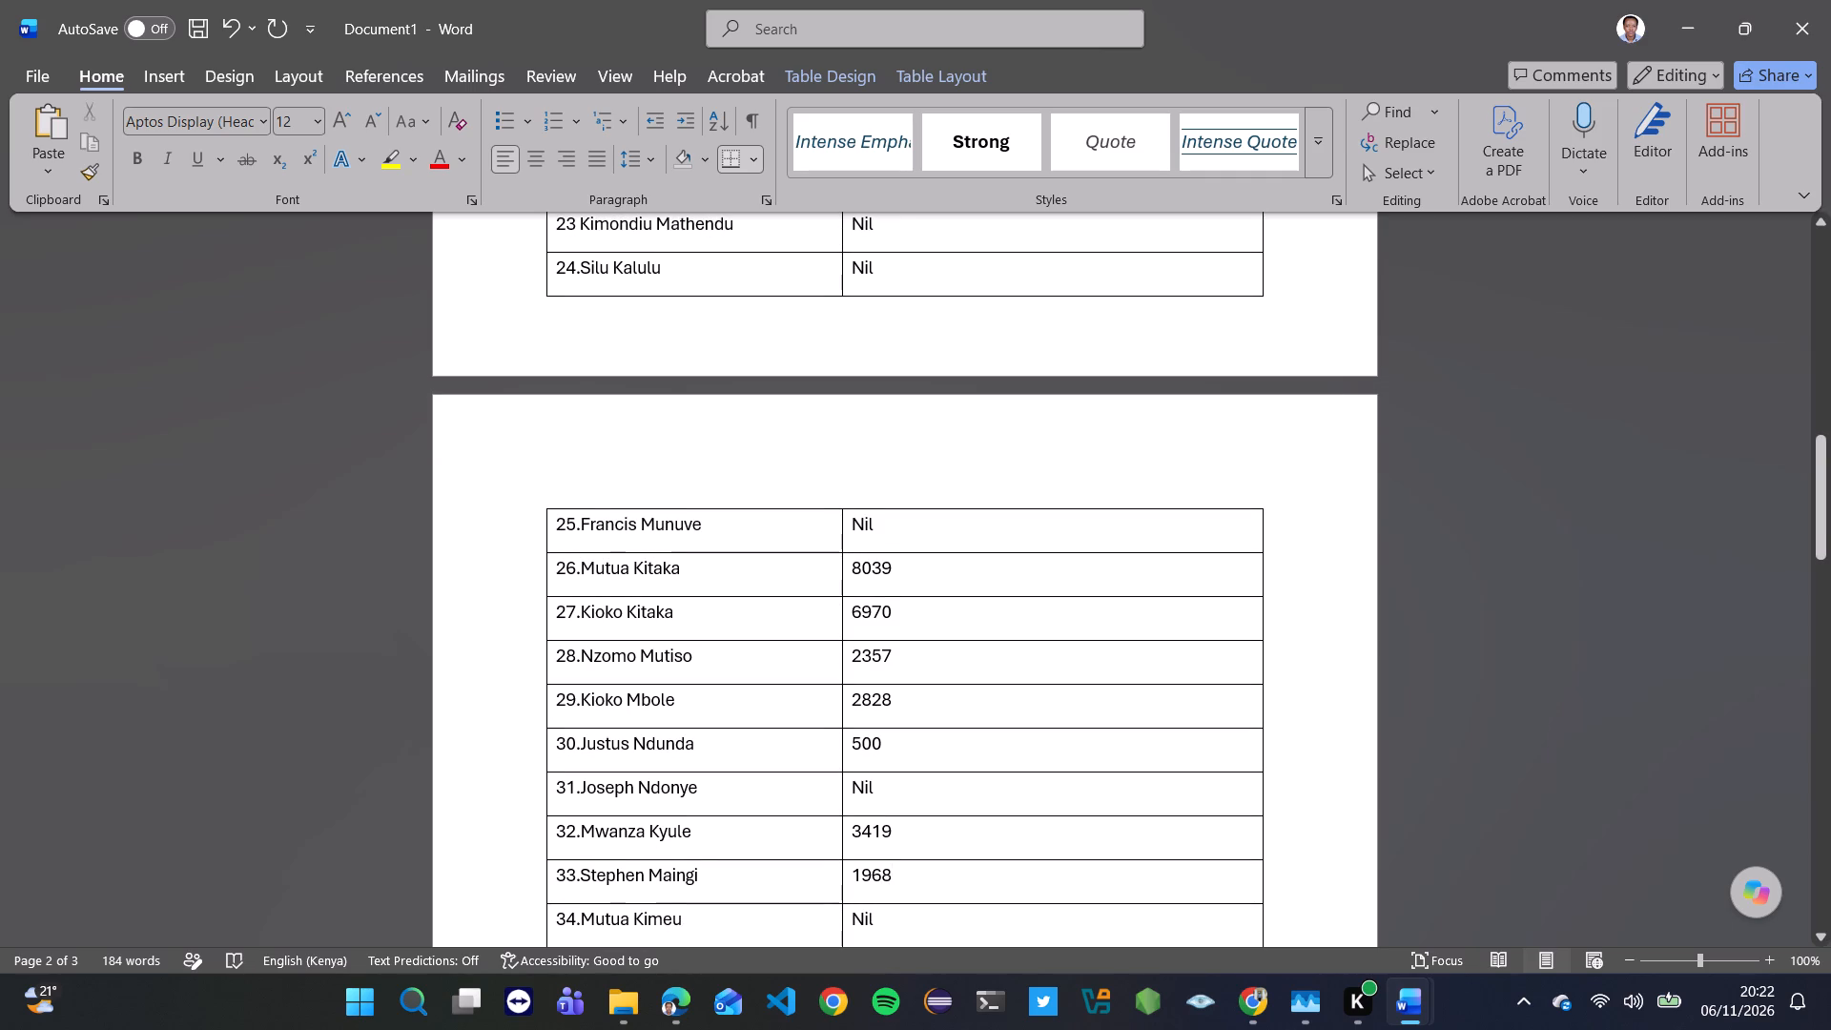
{"action": "key", "text": "Down"}
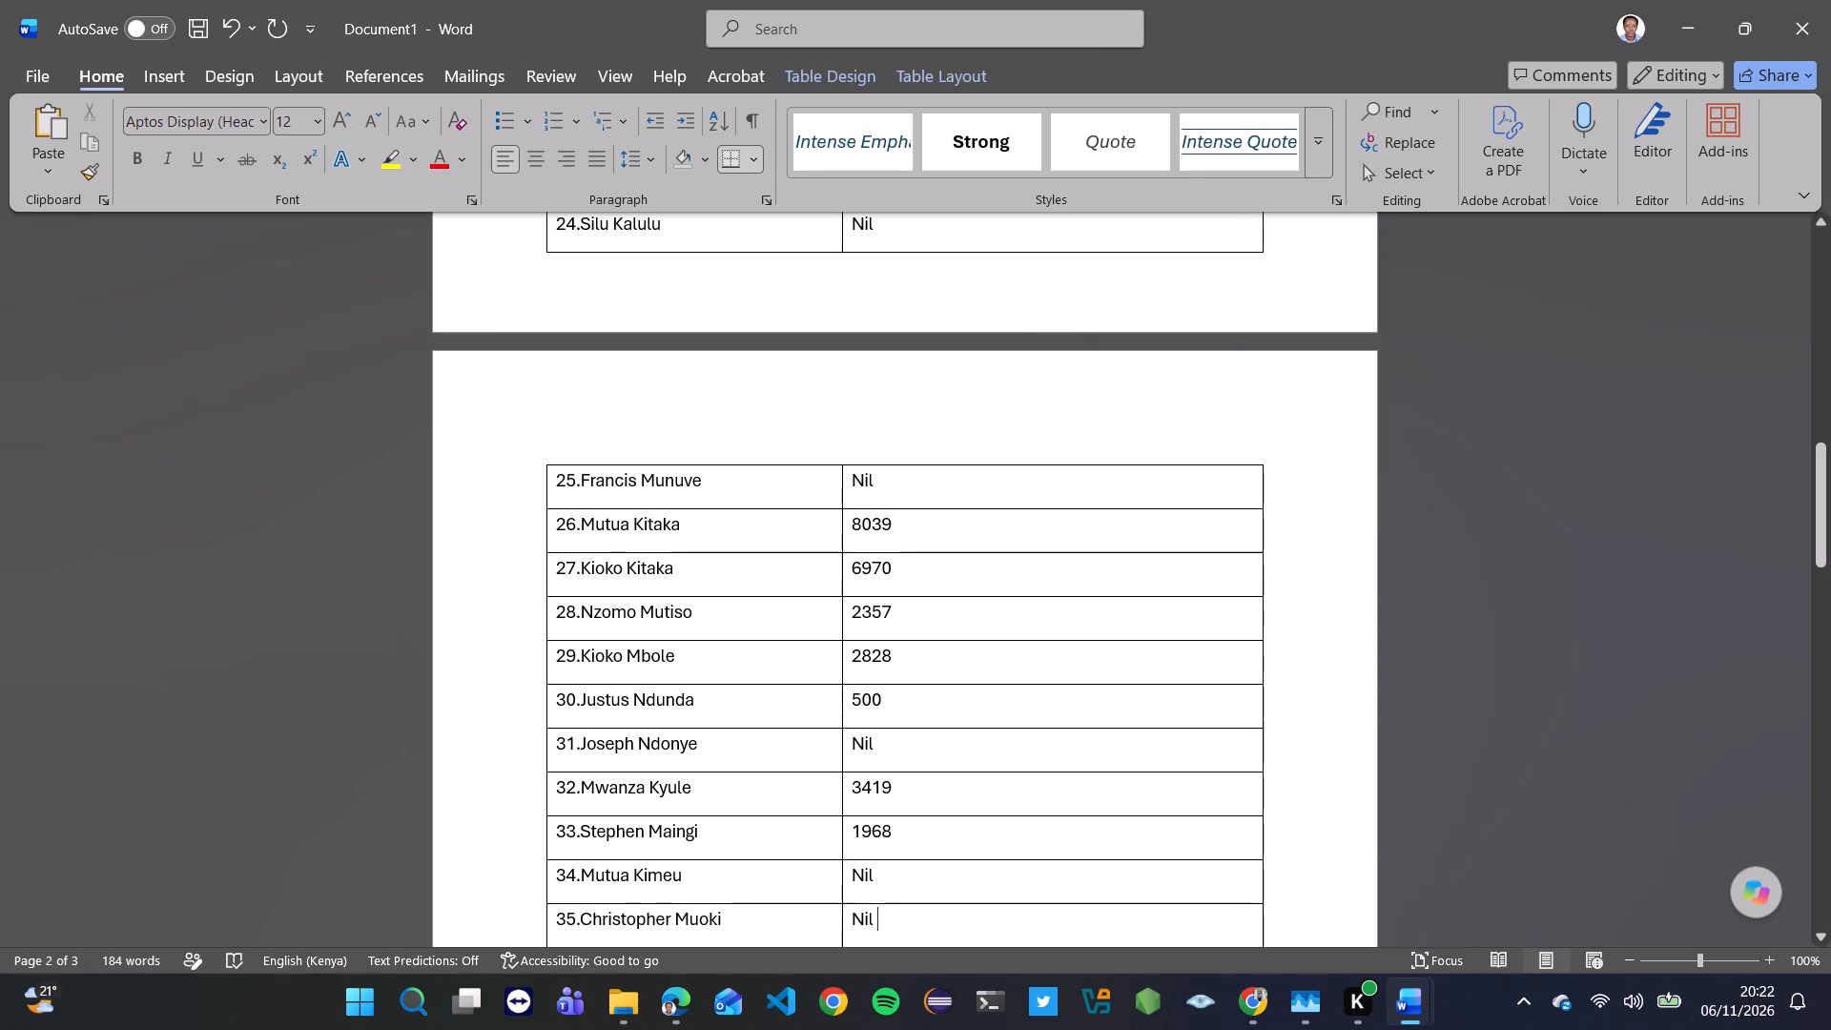
{"action": "key", "text": "Down"}
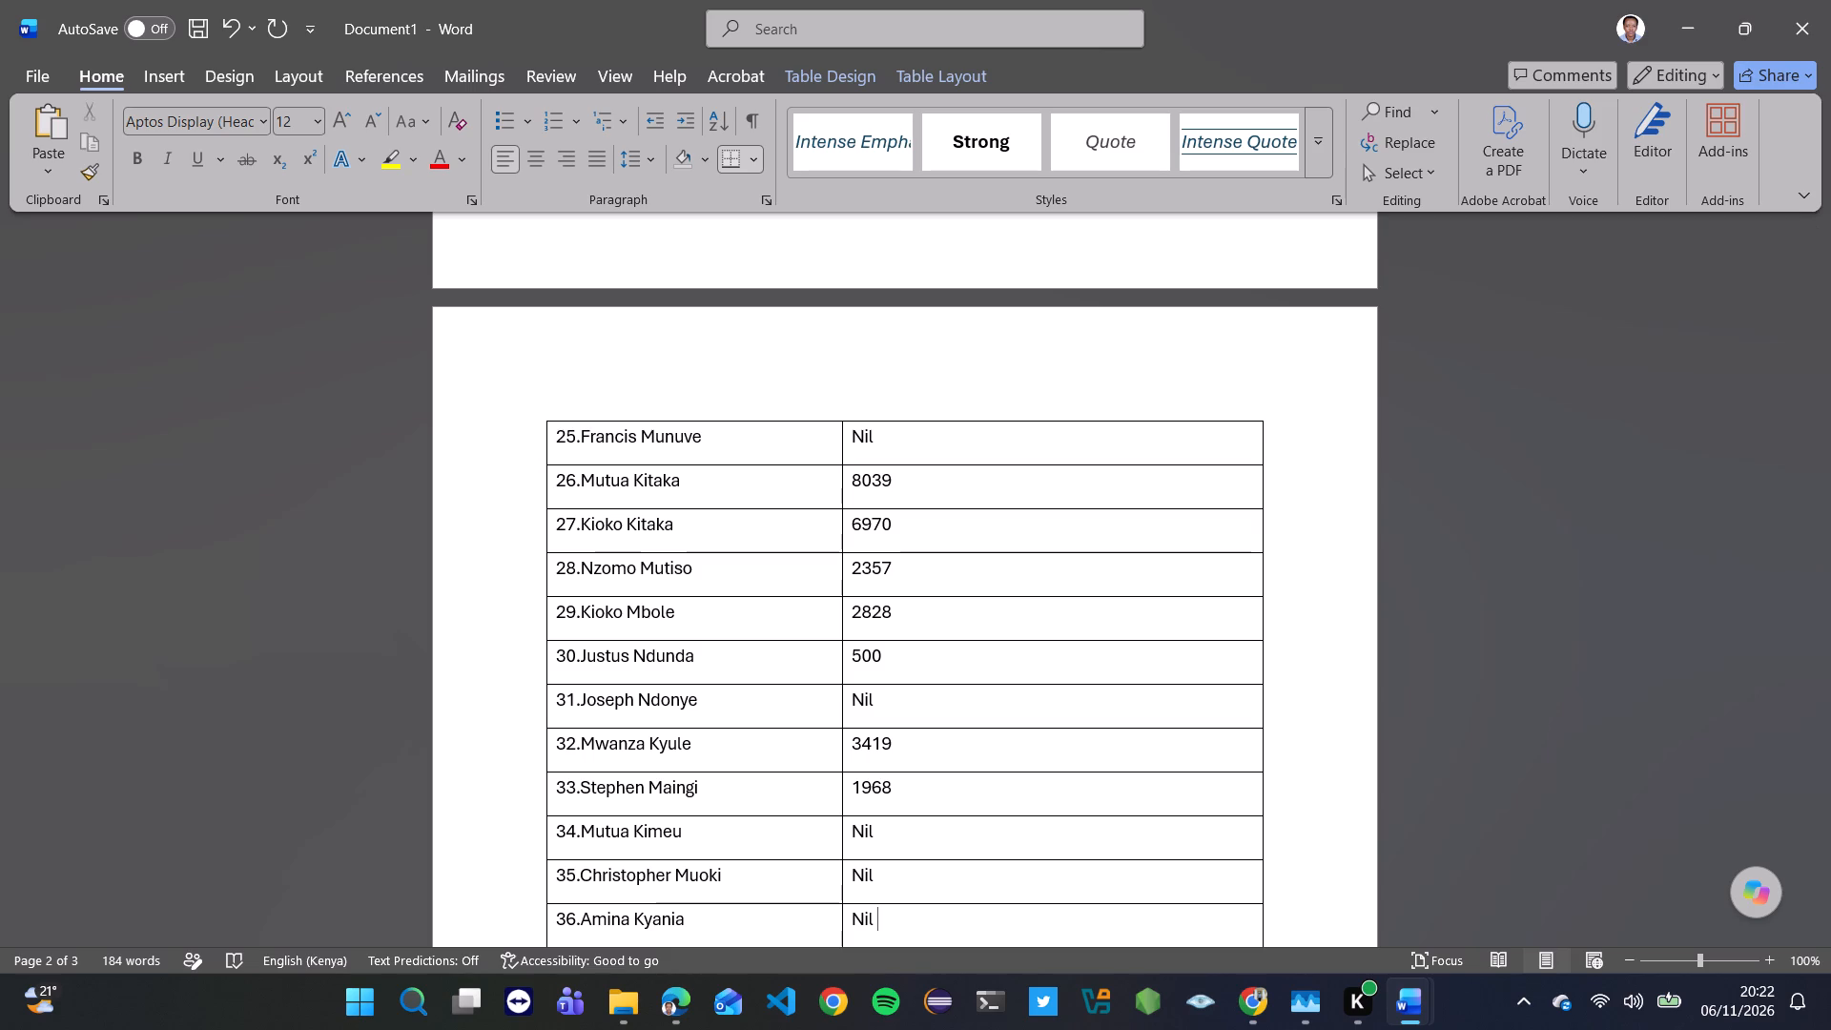
{"action": "key", "text": "Down"}
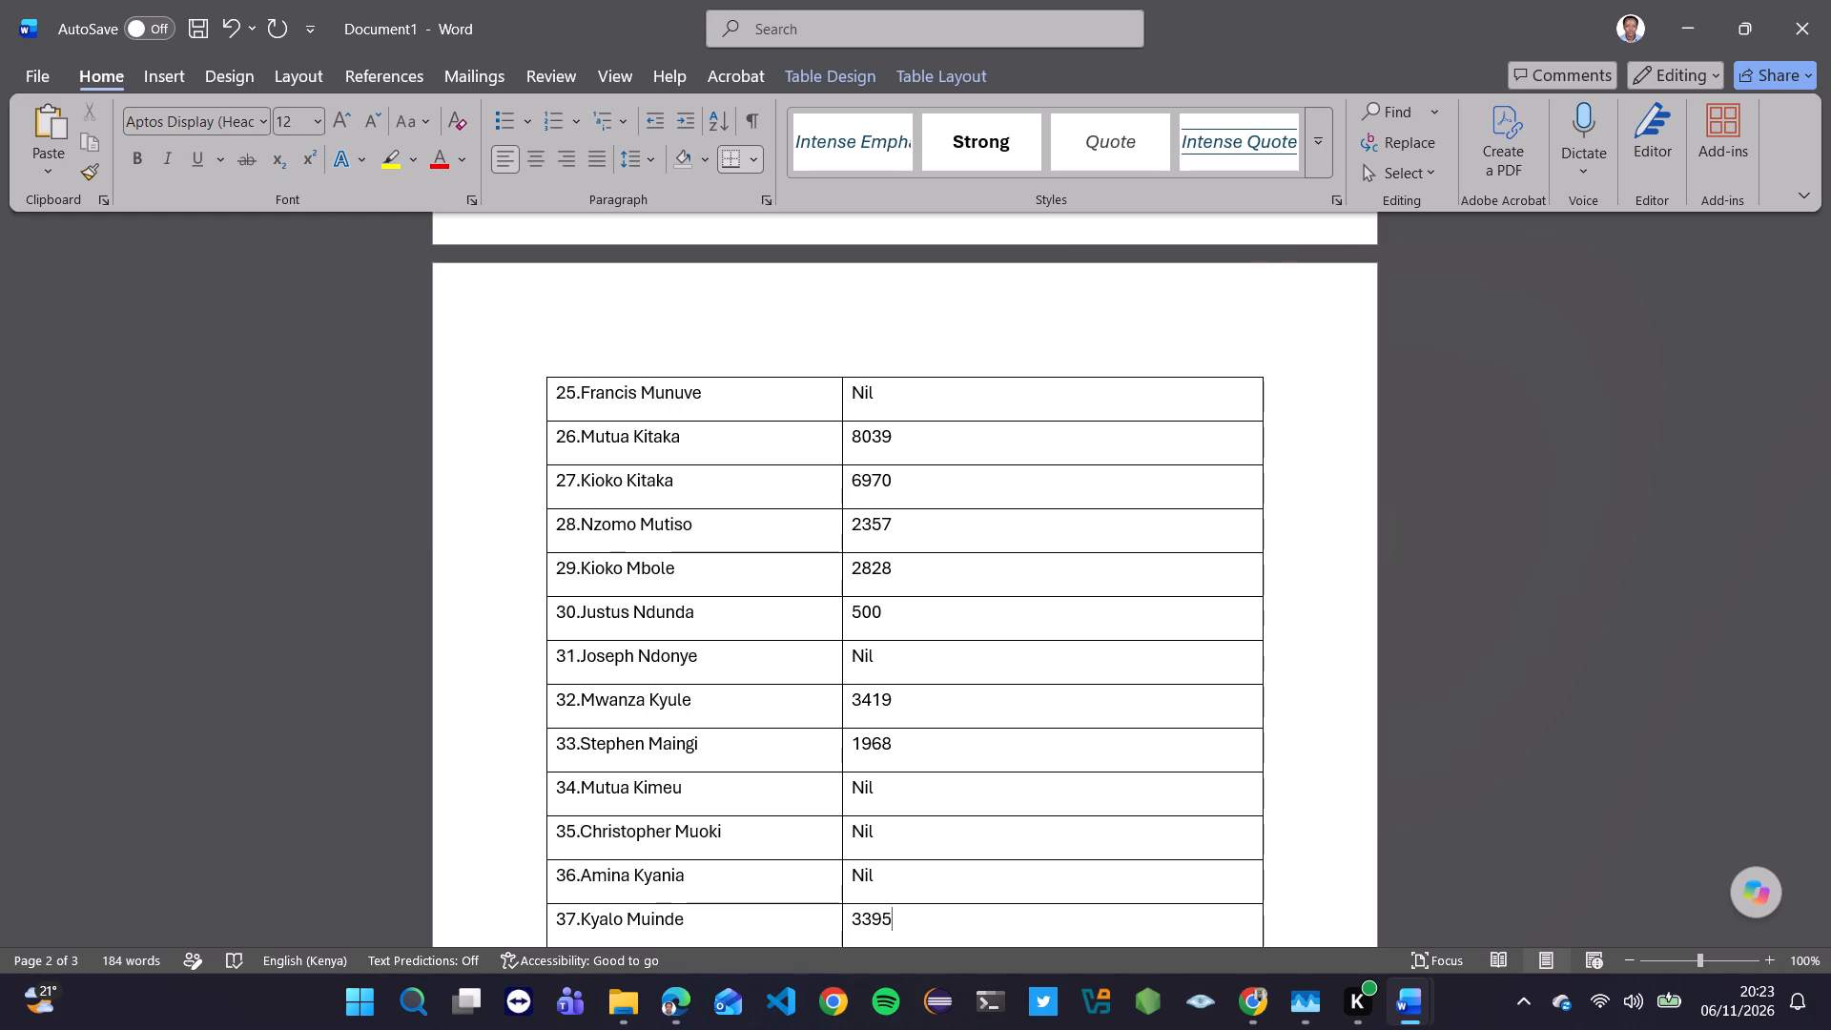
{"action": "key", "text": "Left"}
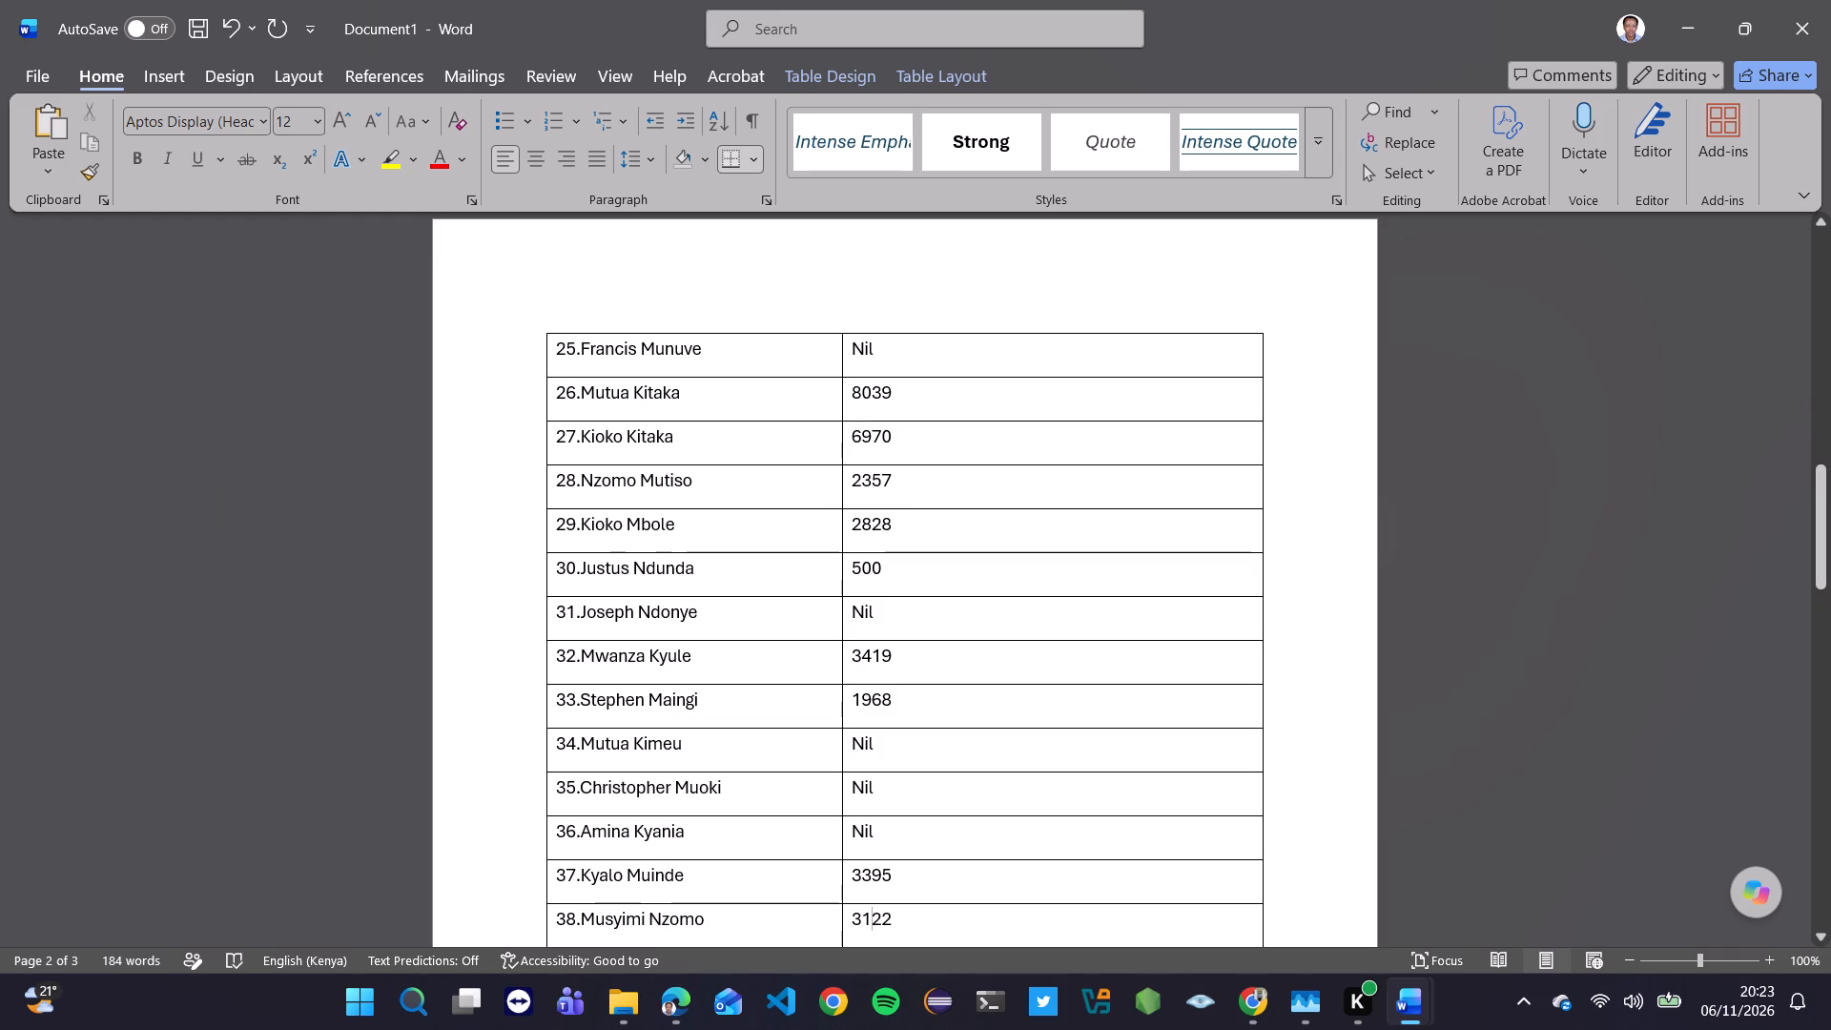
{"action": "key", "text": "BackSpace"}
{"action": "key", "text": "4"}
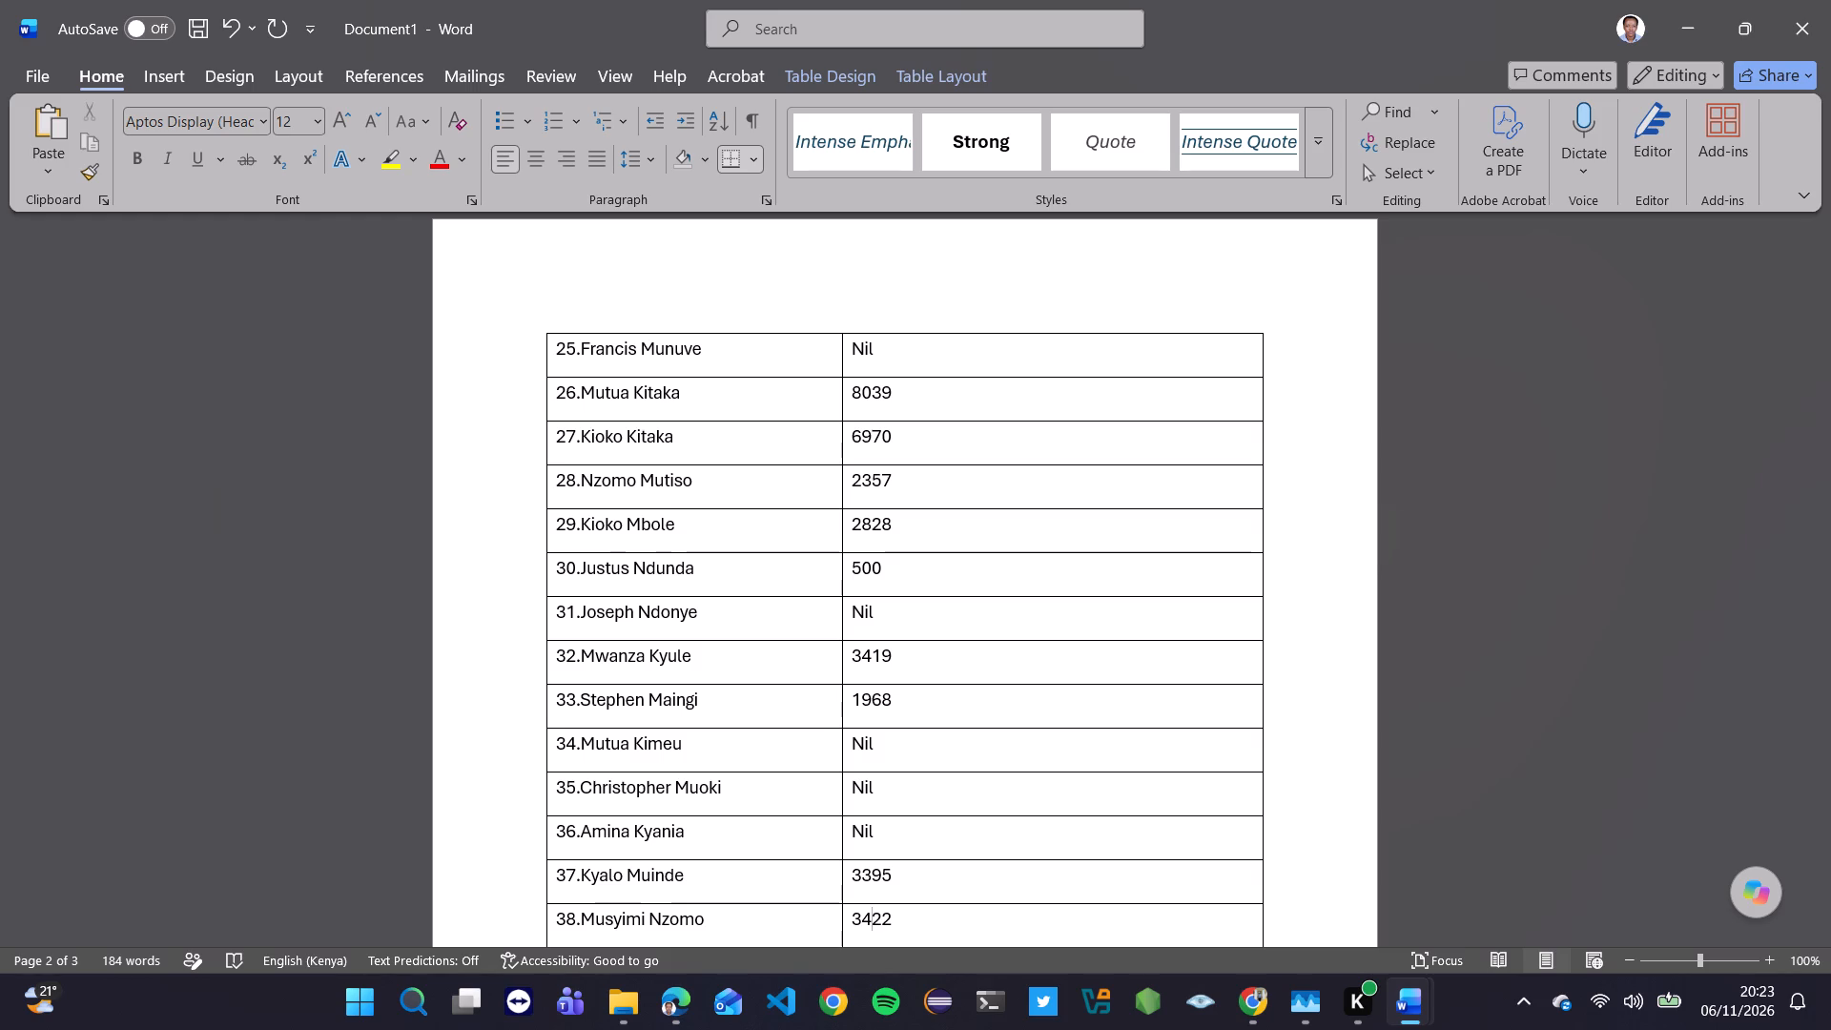
{"action": "key", "text": "Right"}
{"action": "key", "text": "Right"}
{"action": "key", "text": "BackSpace"}
{"action": "key", "text": "BackSpace"}
{"action": "type", "text": "34"}
{"action": "key", "text": "Down"}
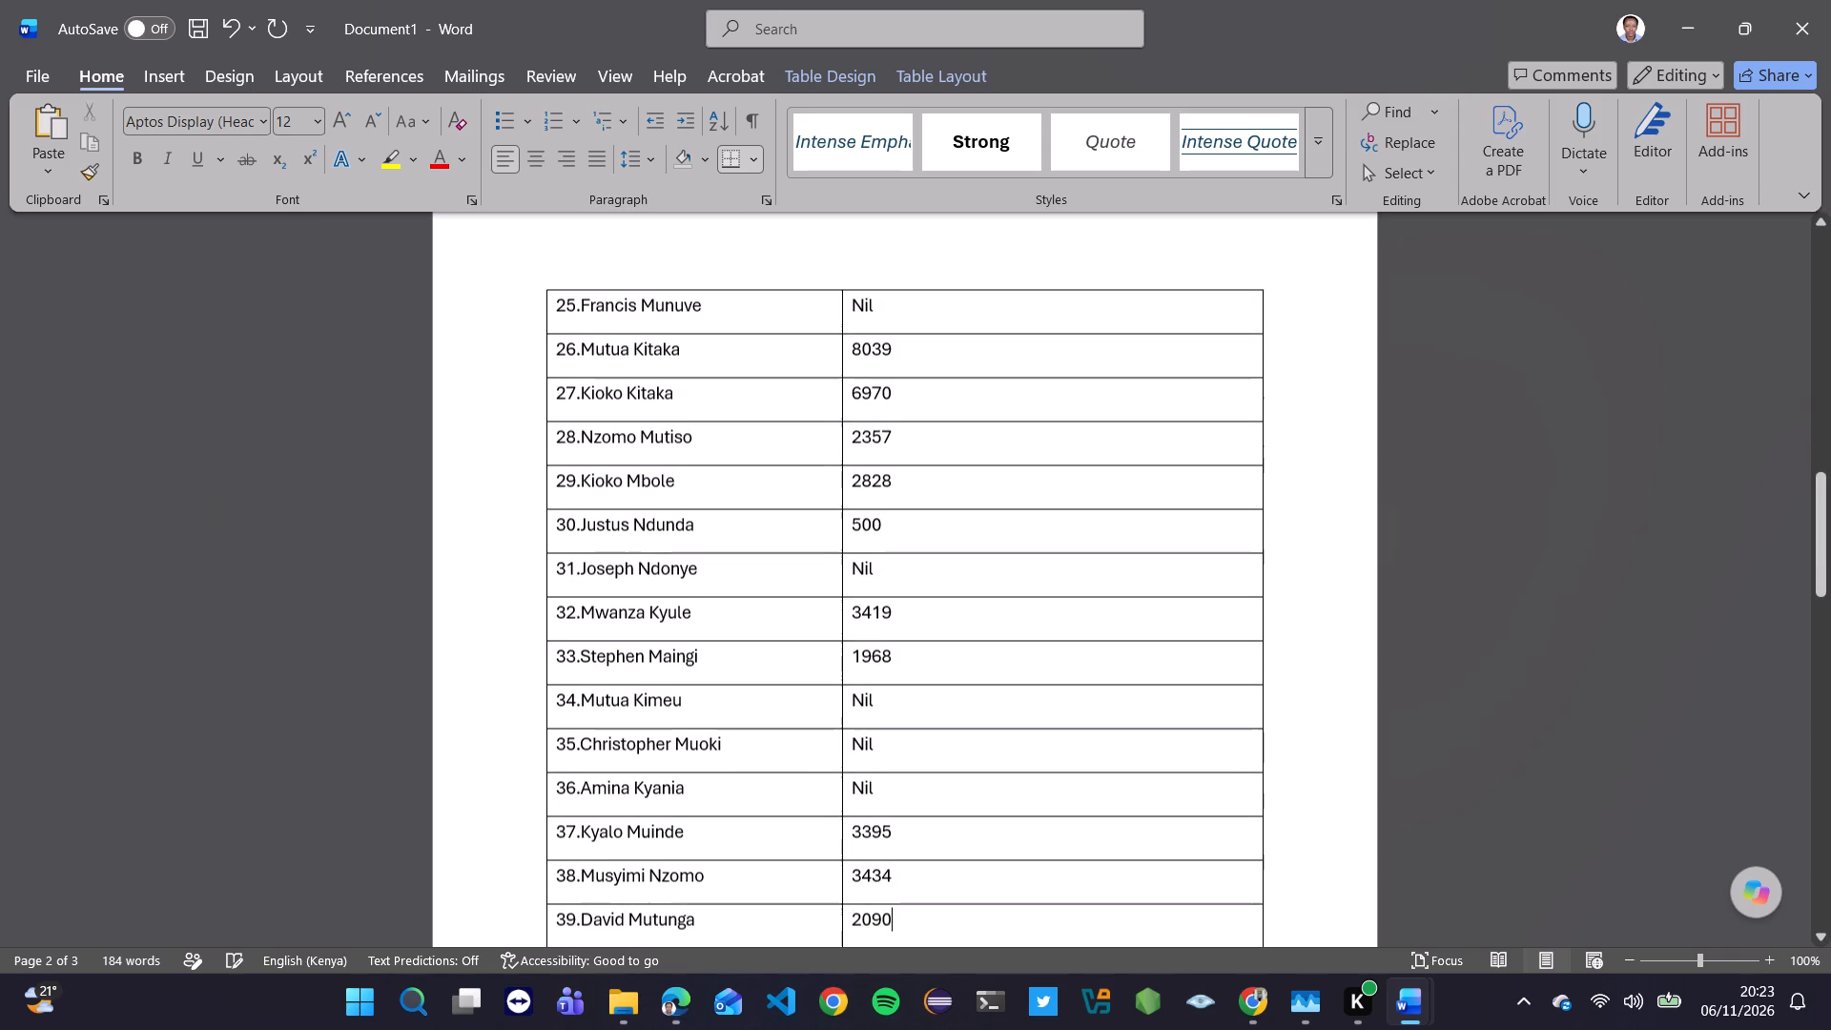
{"action": "key", "text": "BackSpace"}
{"action": "key", "text": "BackSpace"}
{"action": "key", "text": "BackSpace"}
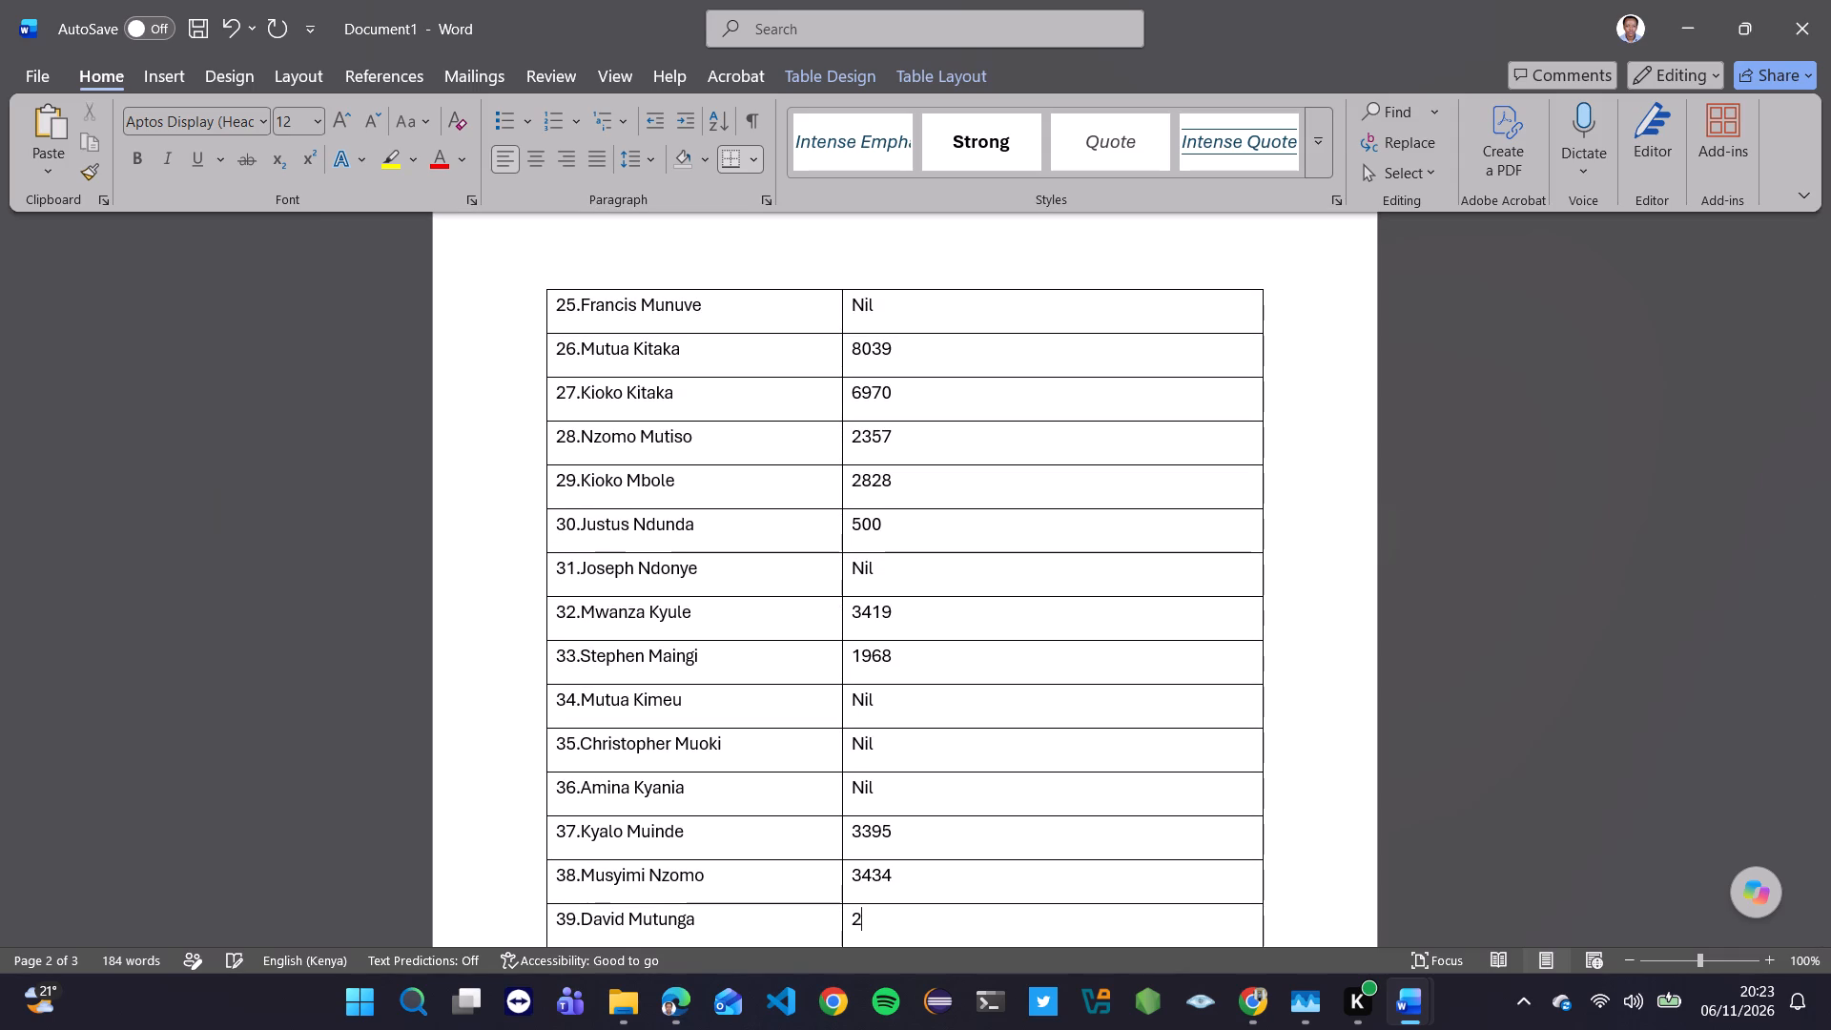
{"action": "key", "text": "2"}
{"action": "type", "text": "99"}
{"action": "key", "text": "Down"}
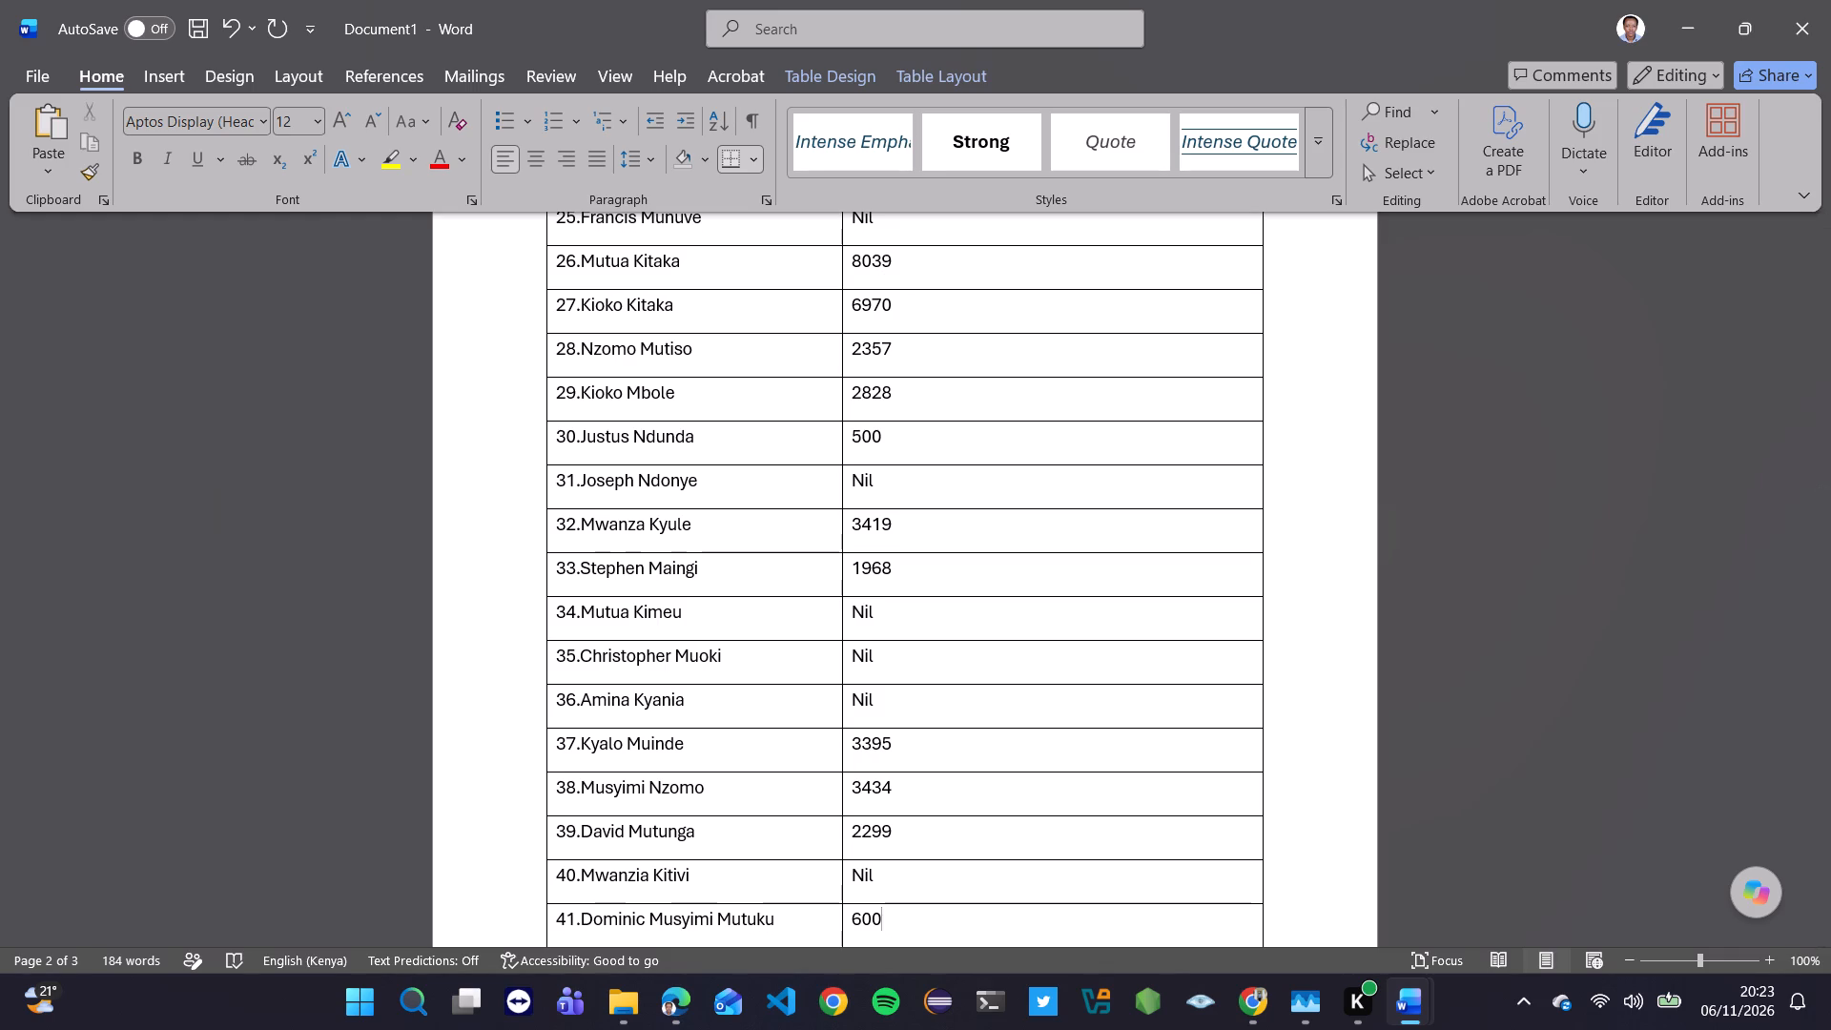
{"action": "key", "text": "Down"}
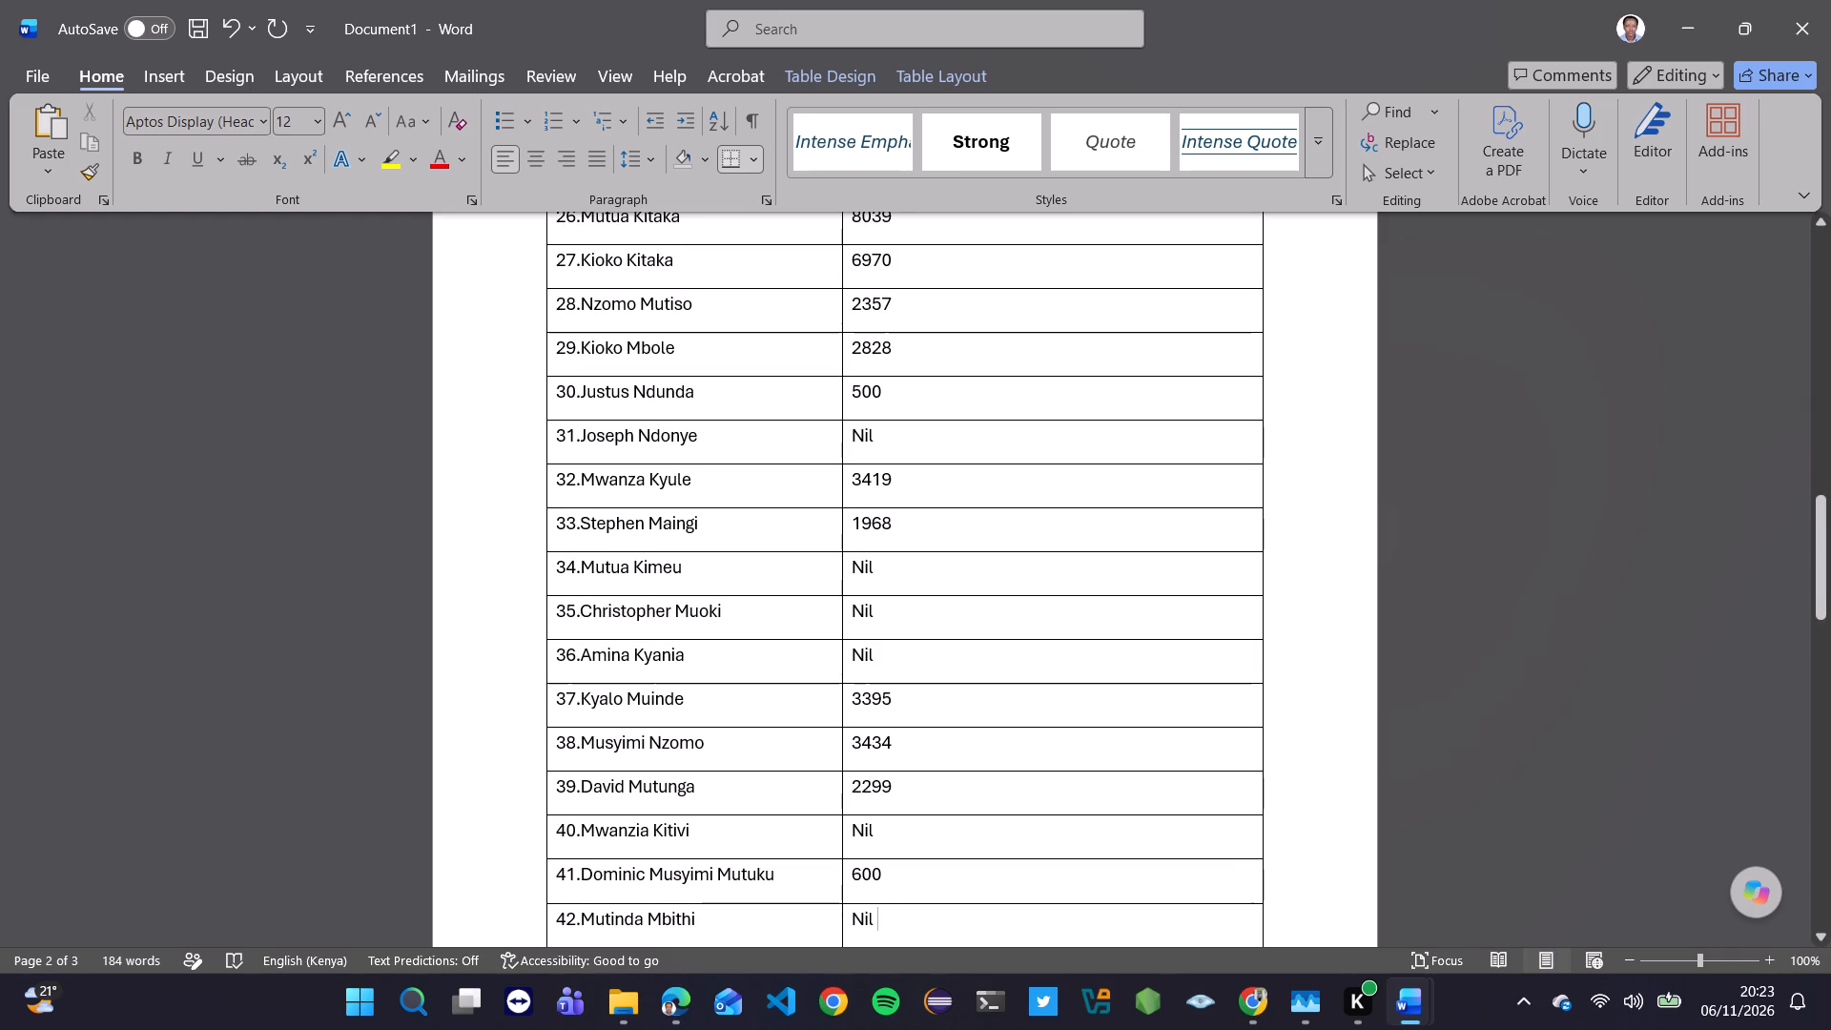
{"action": "key", "text": "Down"}
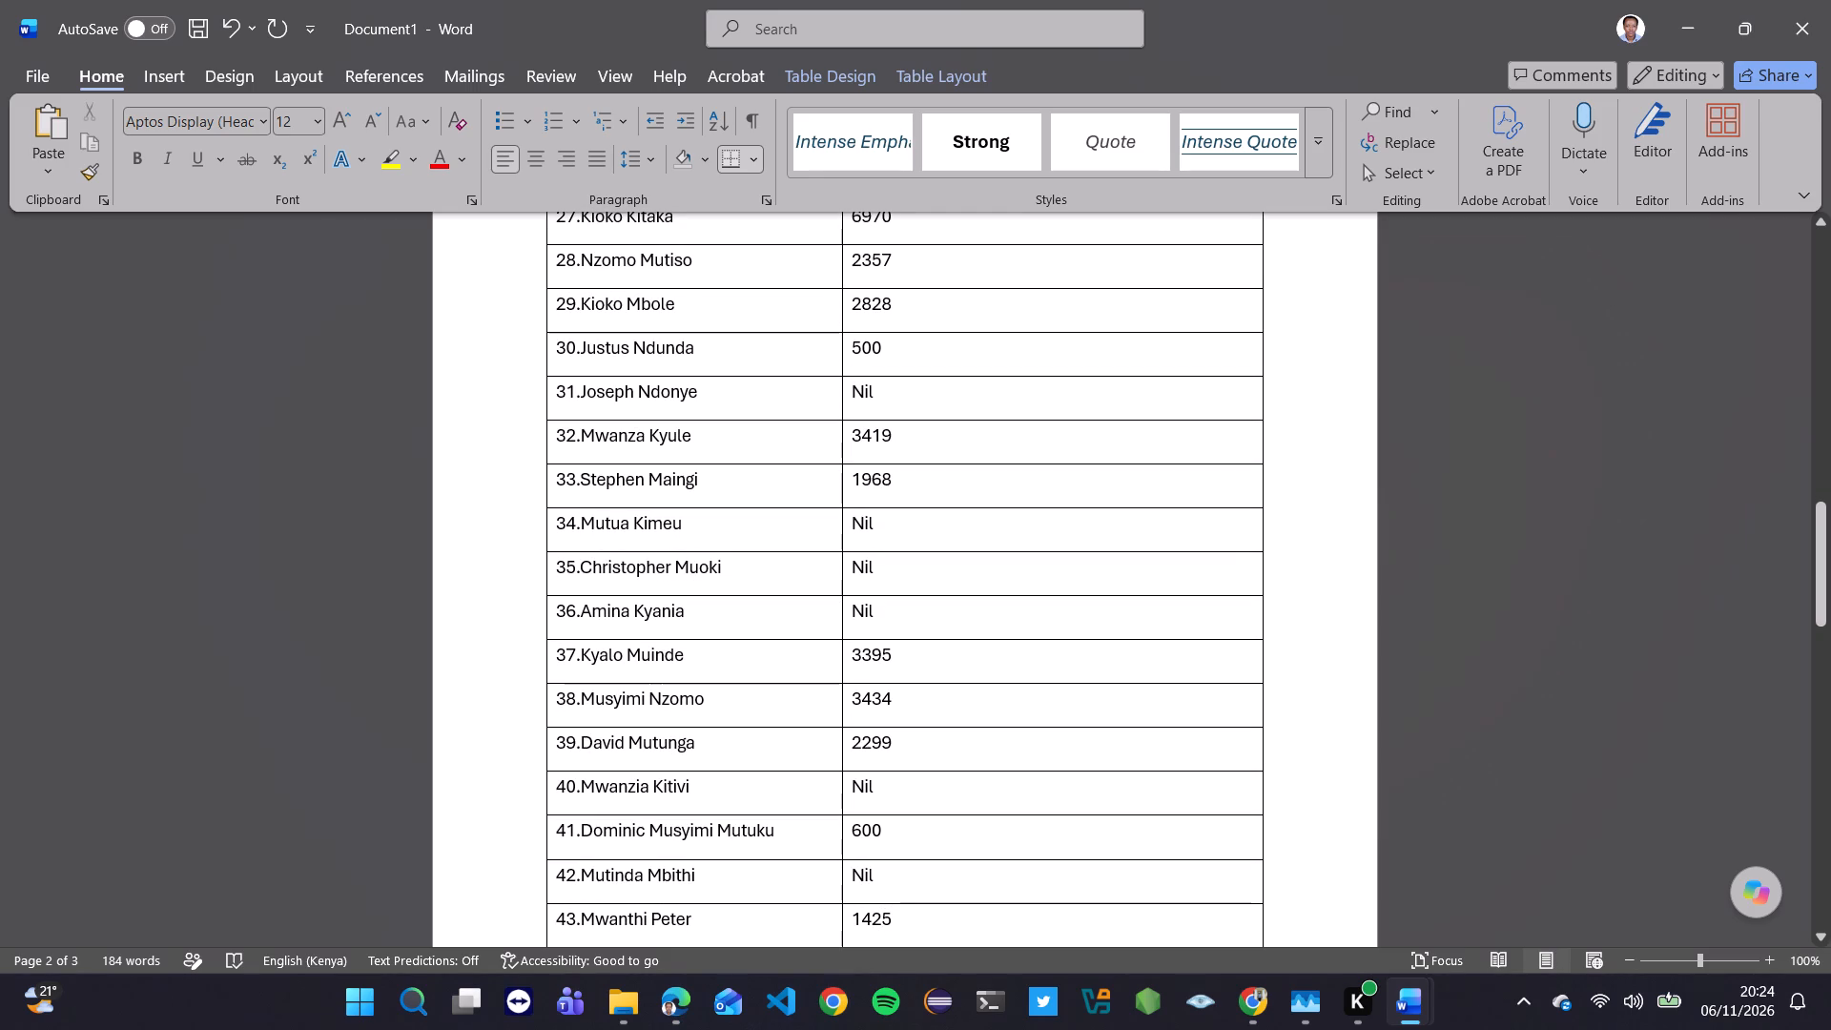
{"action": "key", "text": "BackSpace"}
{"action": "key", "text": "BackSpace"}
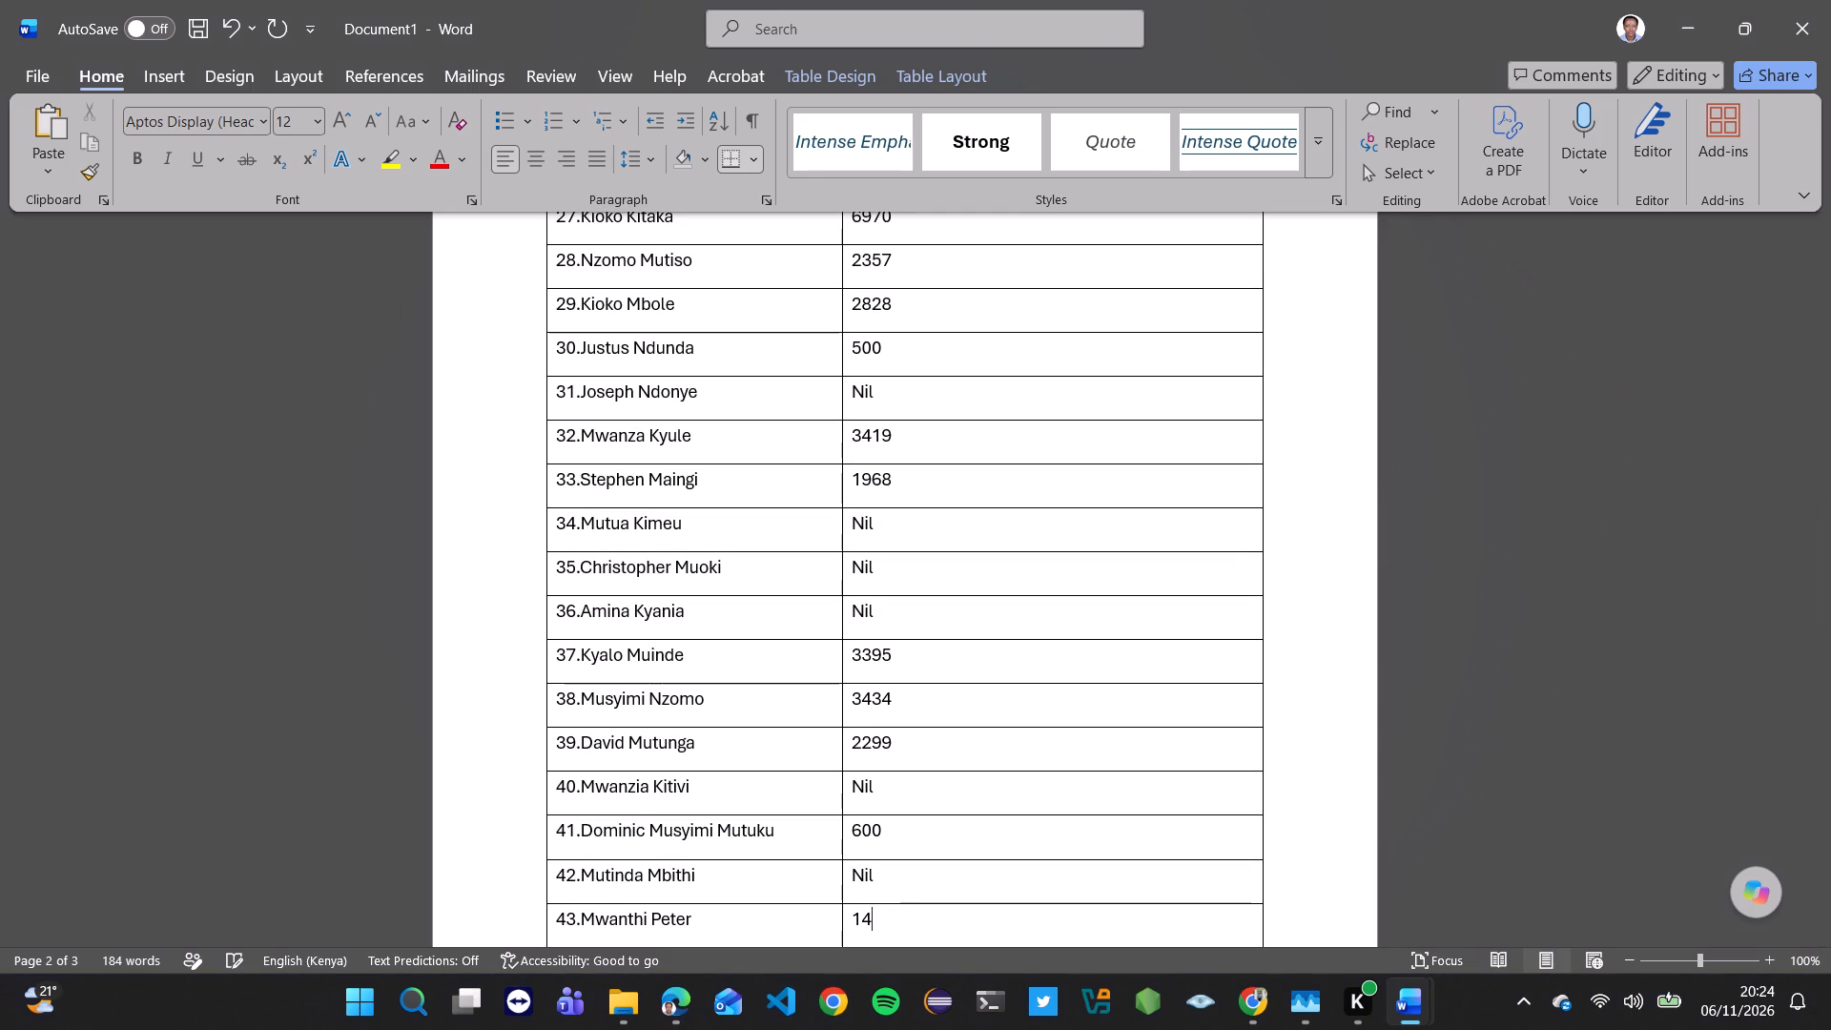
{"action": "key", "text": "BackSpace"}
{"action": "key", "text": "2"}
{"action": "type", "text": "25"}
Replace the Amount ksh value for member number 44 with 847.
{"action": "key", "text": "Down"}
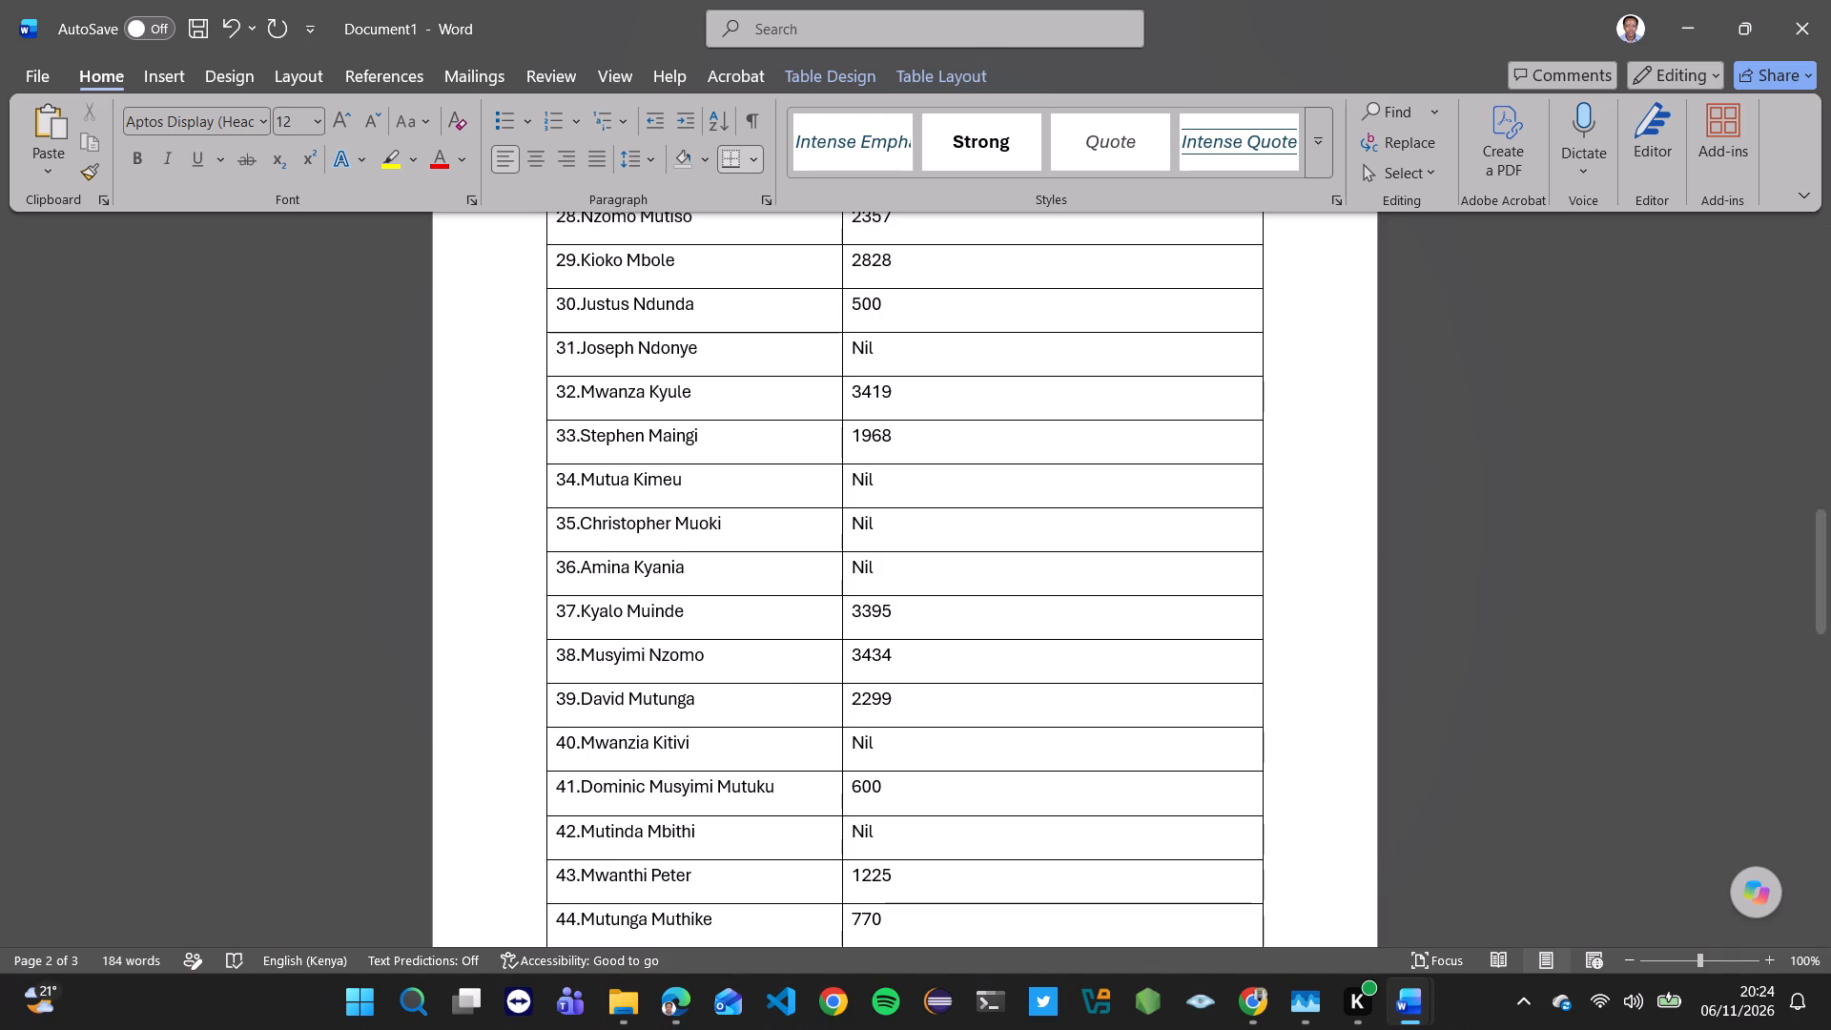
{"action": "key", "text": "BackSpace"}
{"action": "key", "text": "BackSpace"}
{"action": "key", "text": "BackSpace"}
{"action": "key", "text": "8"}
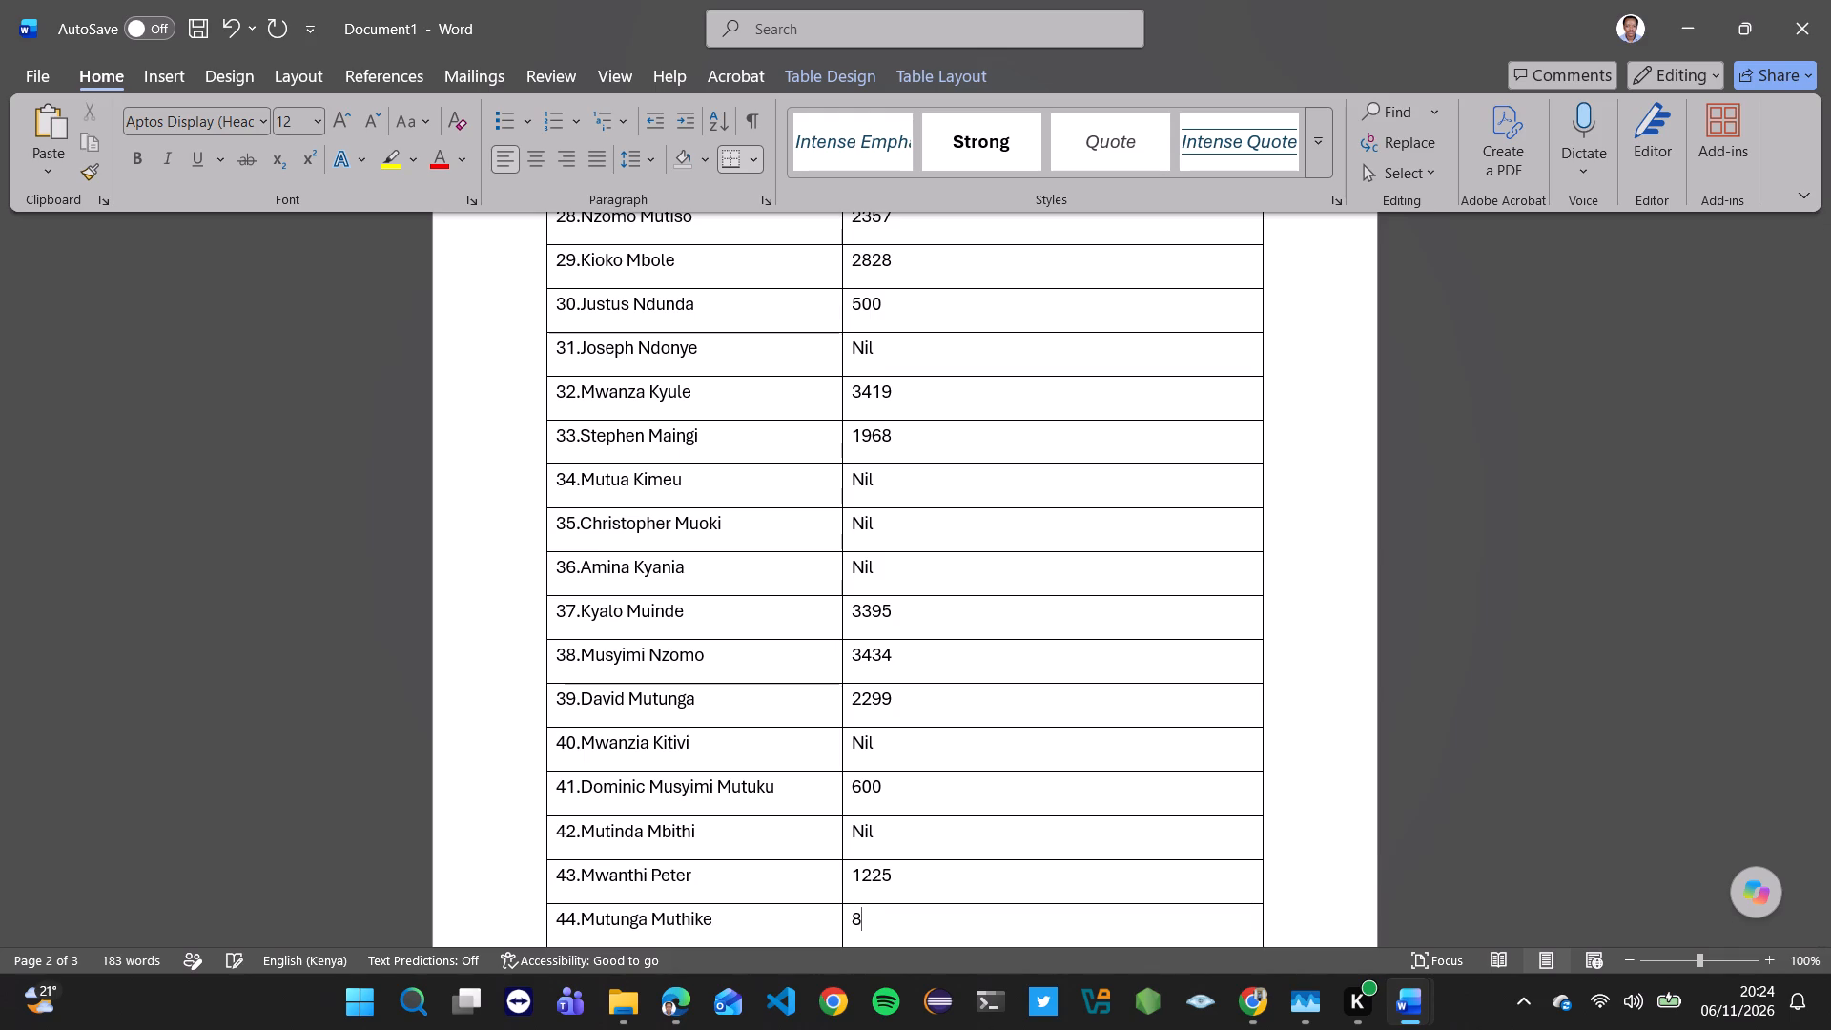
{"action": "type", "text": "47"}
Skip members 45 and 46 and change the Amount ksh value for member number 47 to (2782).
{"action": "key", "text": "Down"}
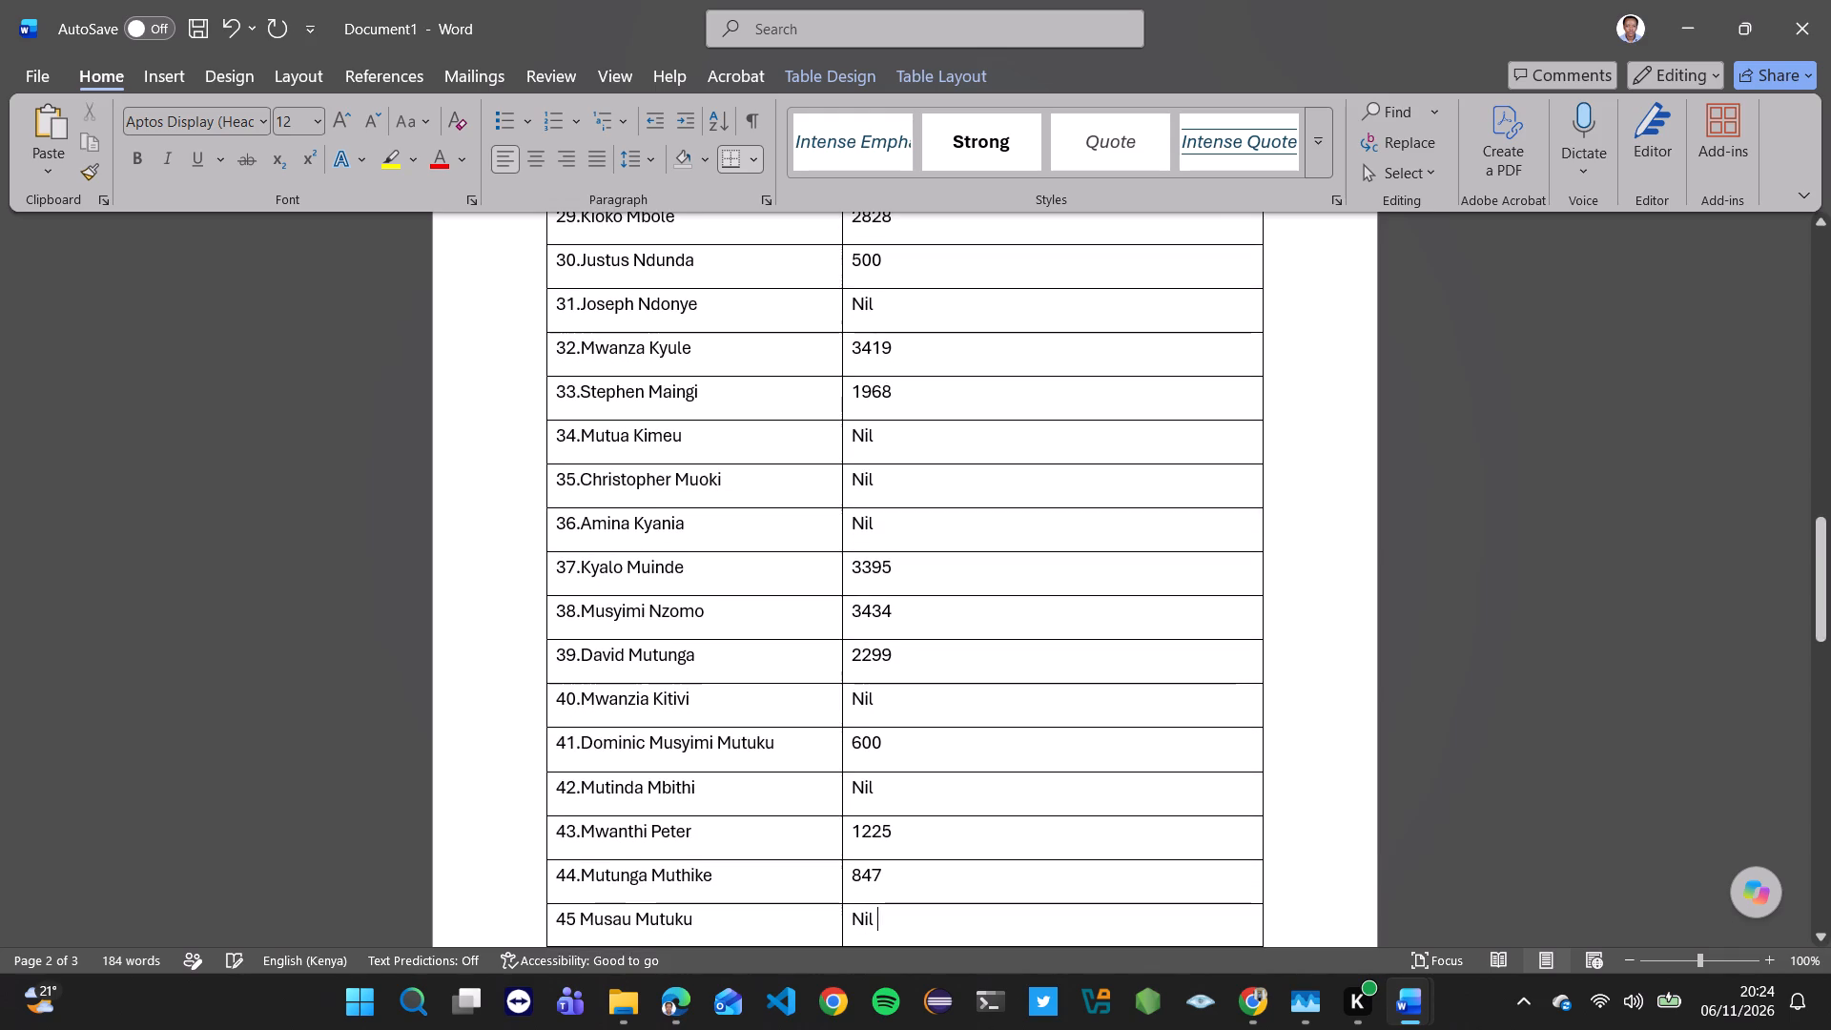
{"action": "key", "text": "Down"}
{"action": "key", "text": "Down"}
{"action": "key", "text": "Up"}
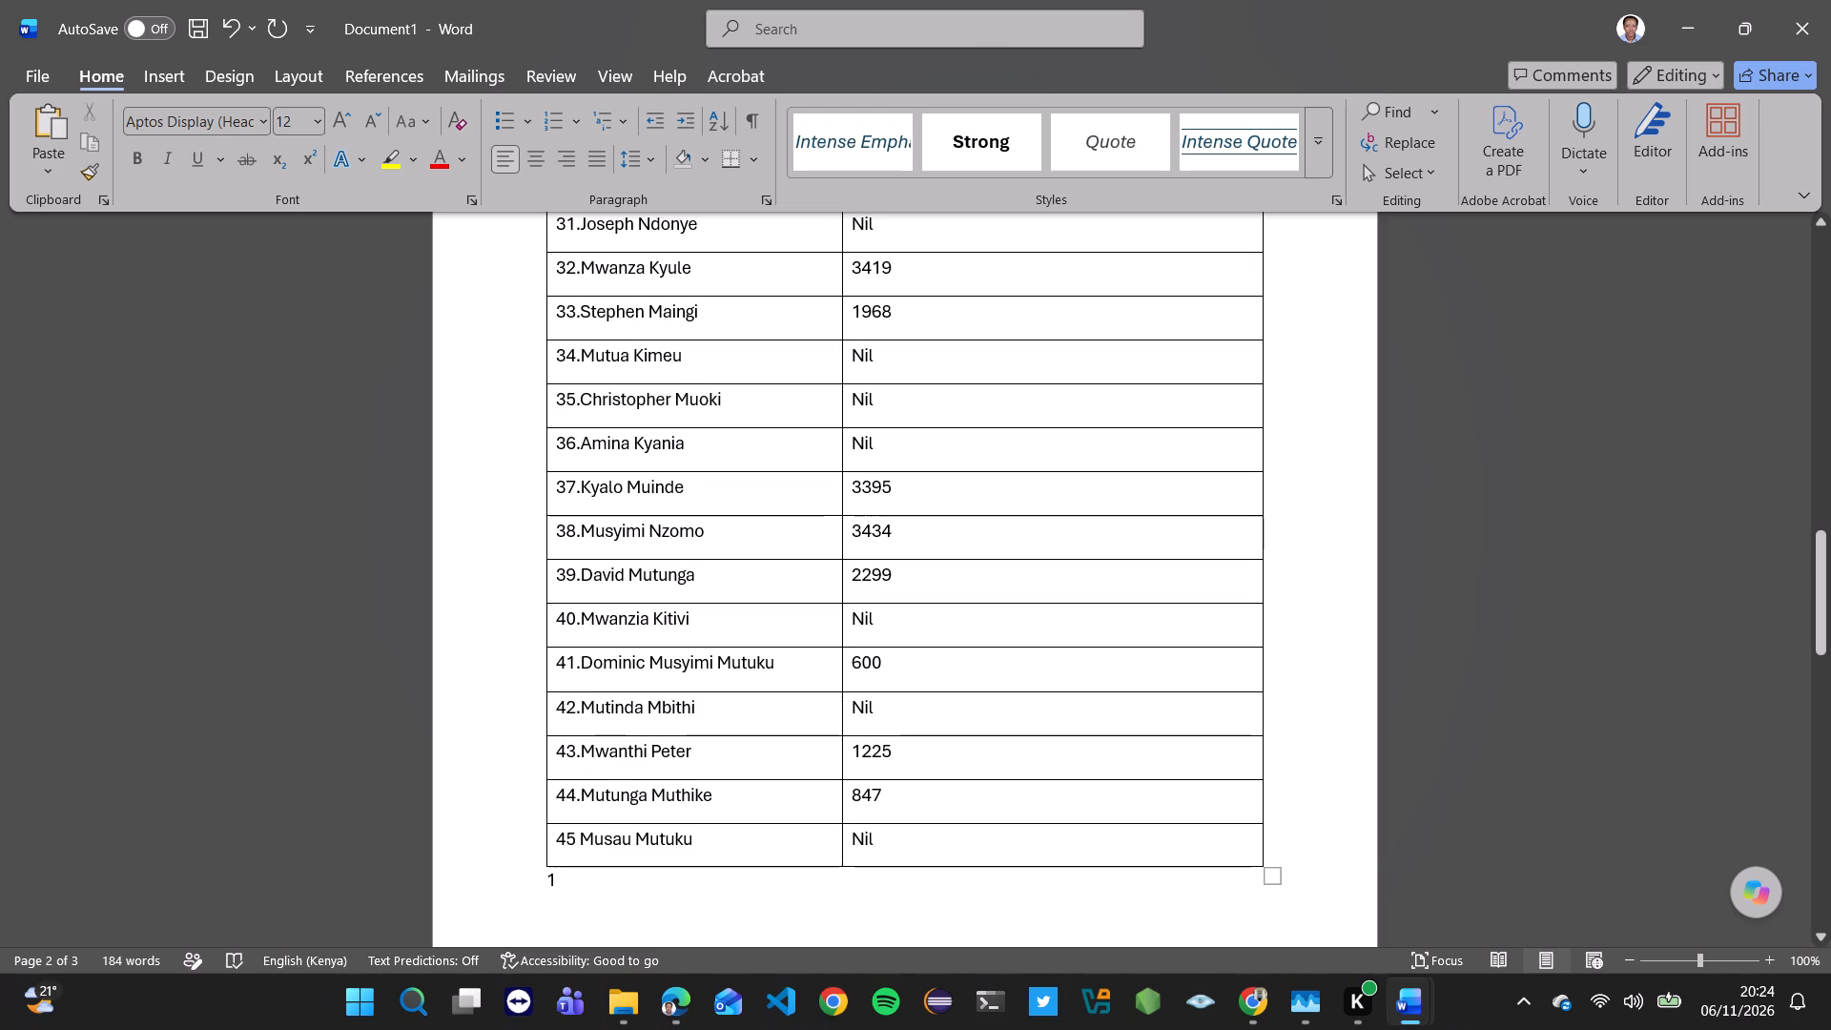
{"action": "key", "text": "Down"}
{"action": "key", "text": "Down"}
{"action": "key", "text": "Down"}
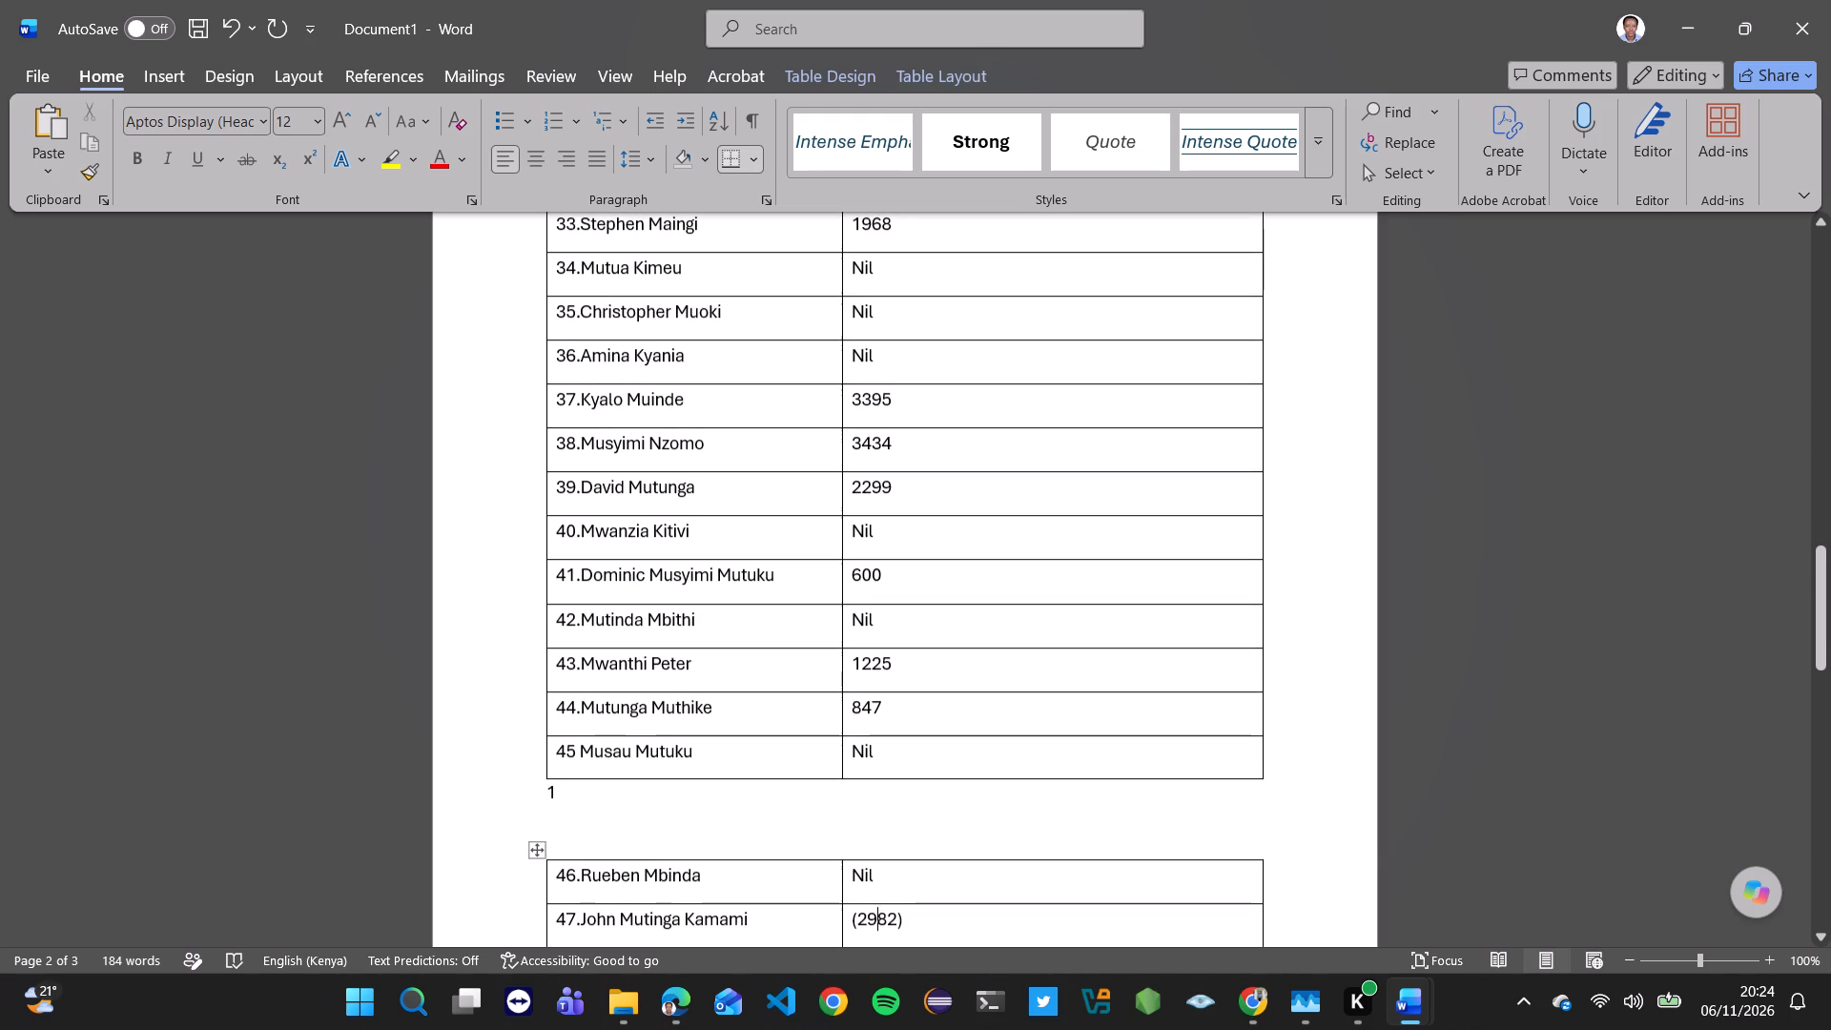
{"action": "key", "text": "Up"}
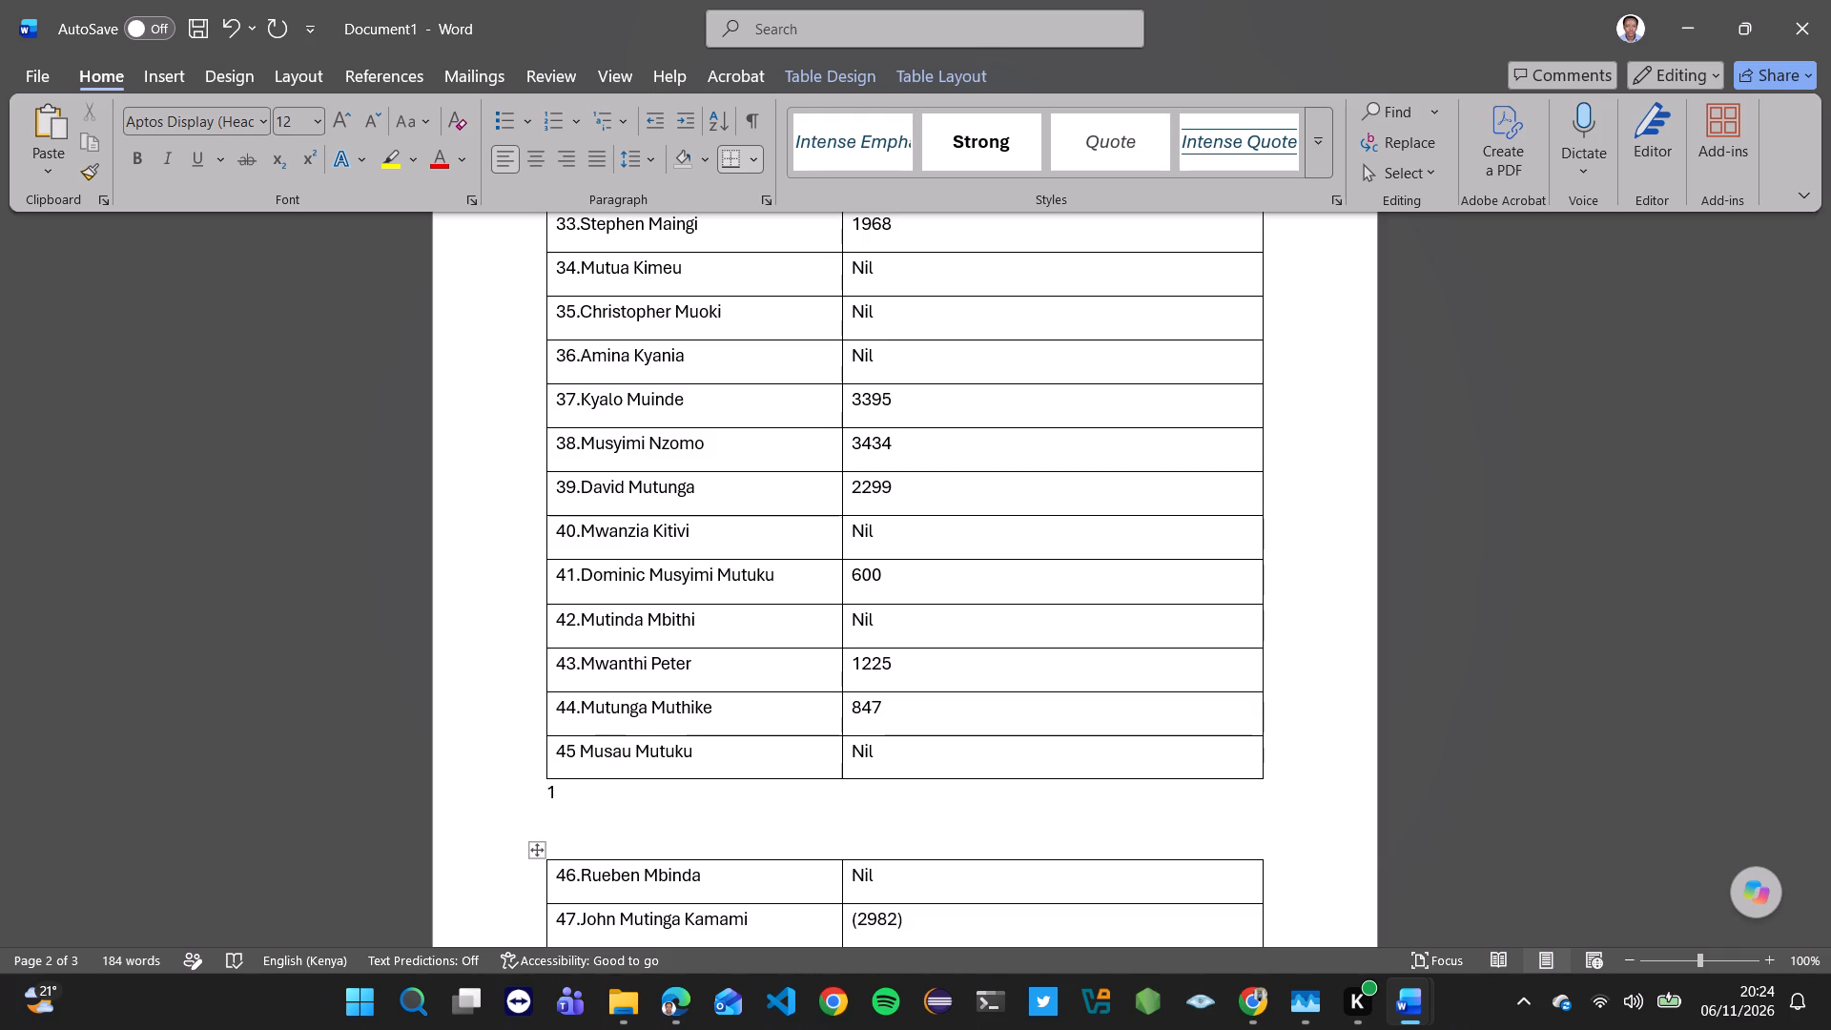
{"action": "key", "text": "BackSpace"}
{"action": "key", "text": "7"}
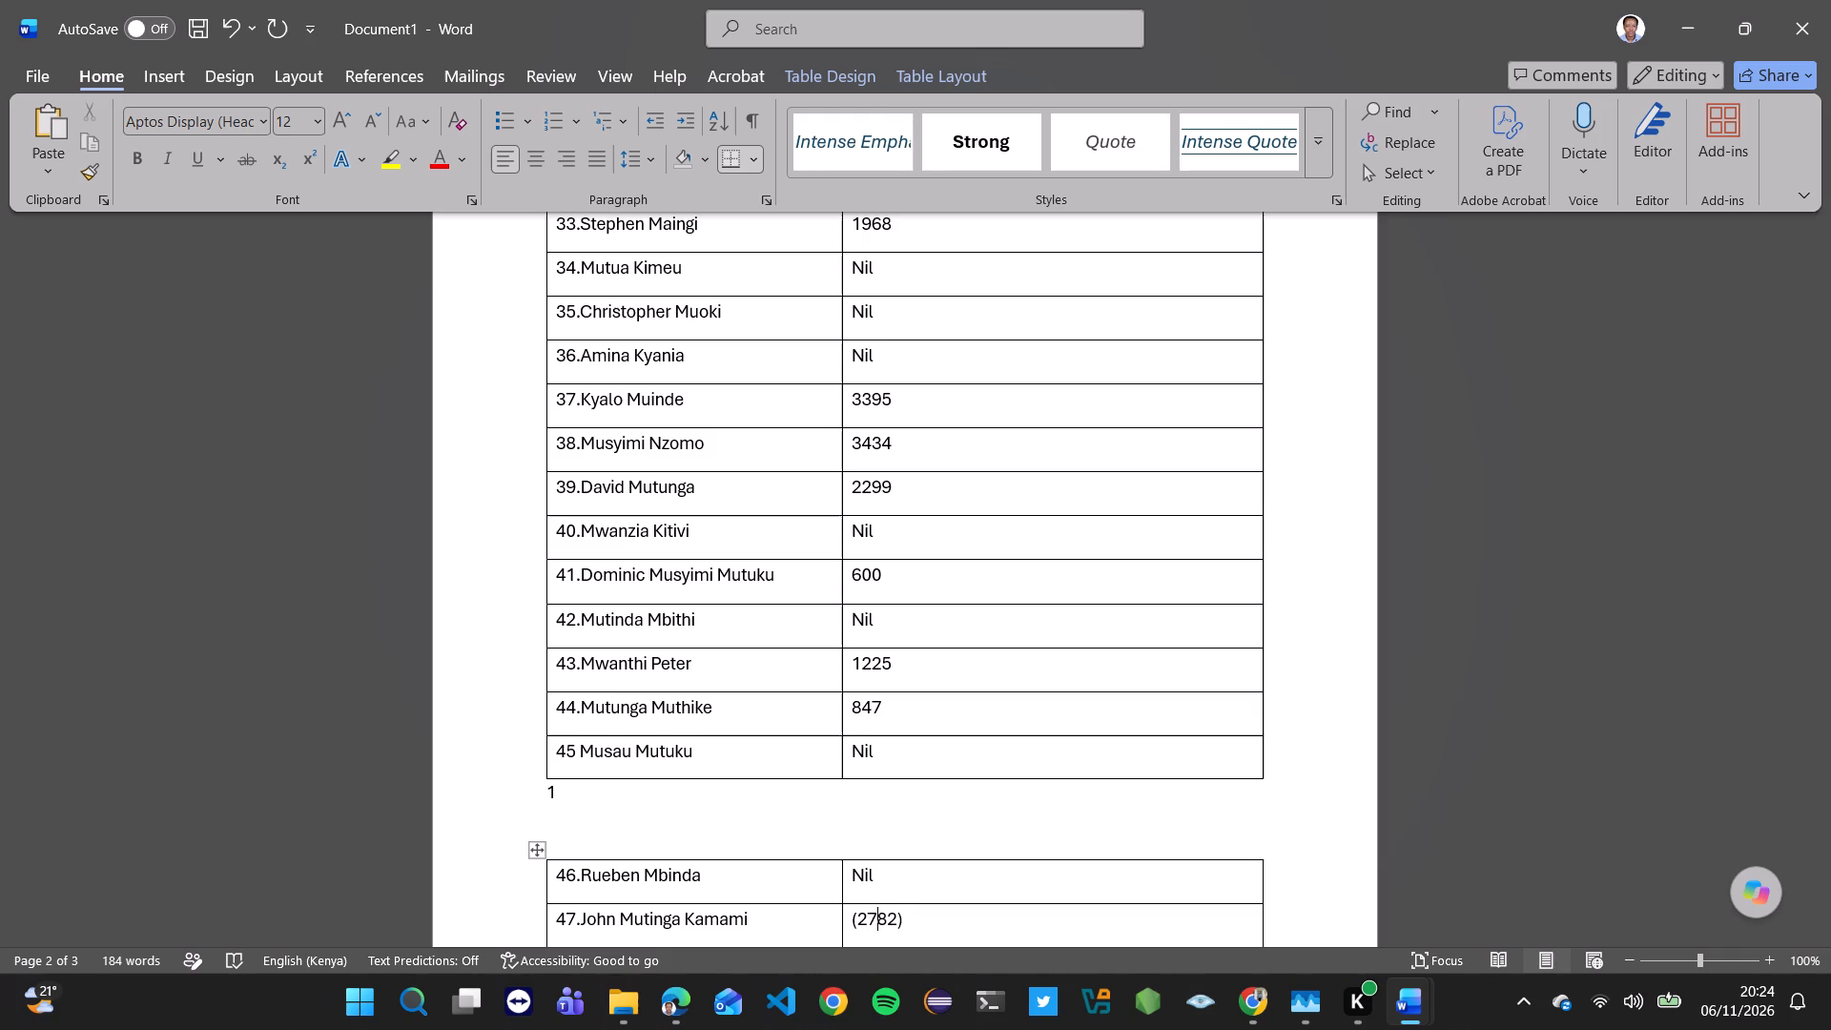
{"action": "key", "text": "Delete"}
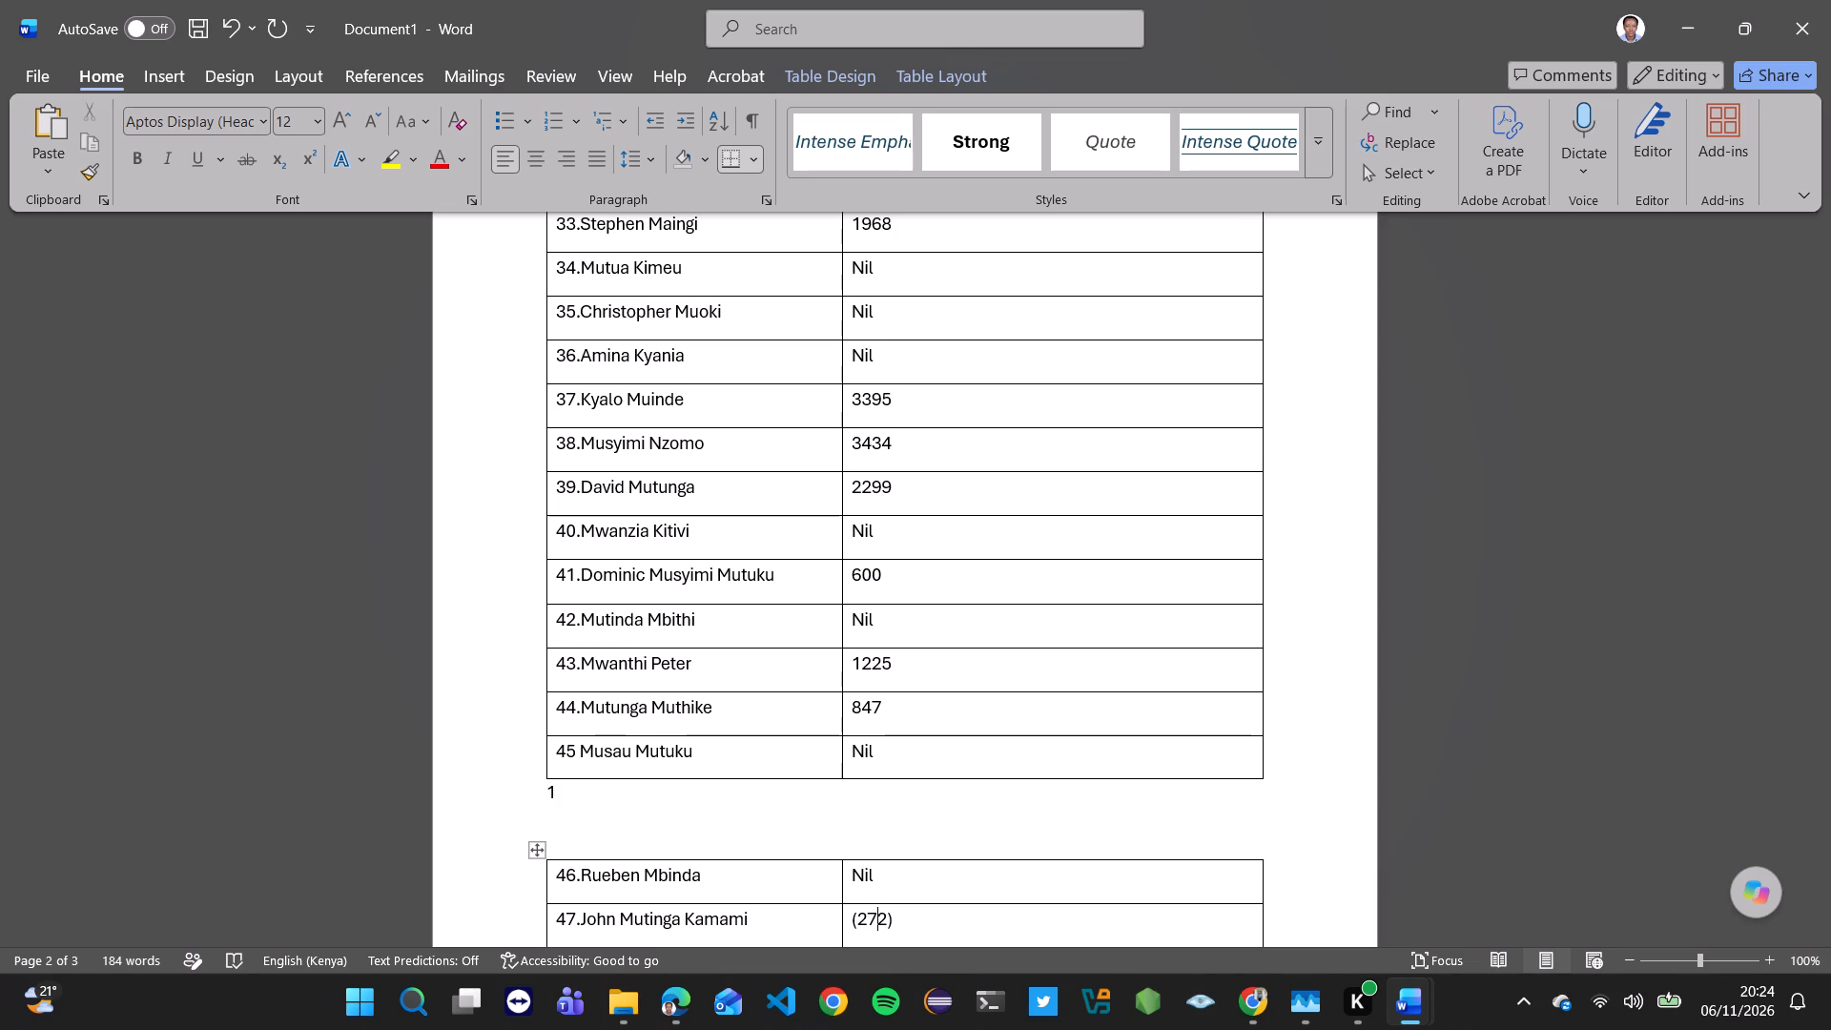
{"action": "key", "text": "8"}
Replace the Amount ksh value for member number 48 with Nil.
{"action": "key", "text": "Down"}
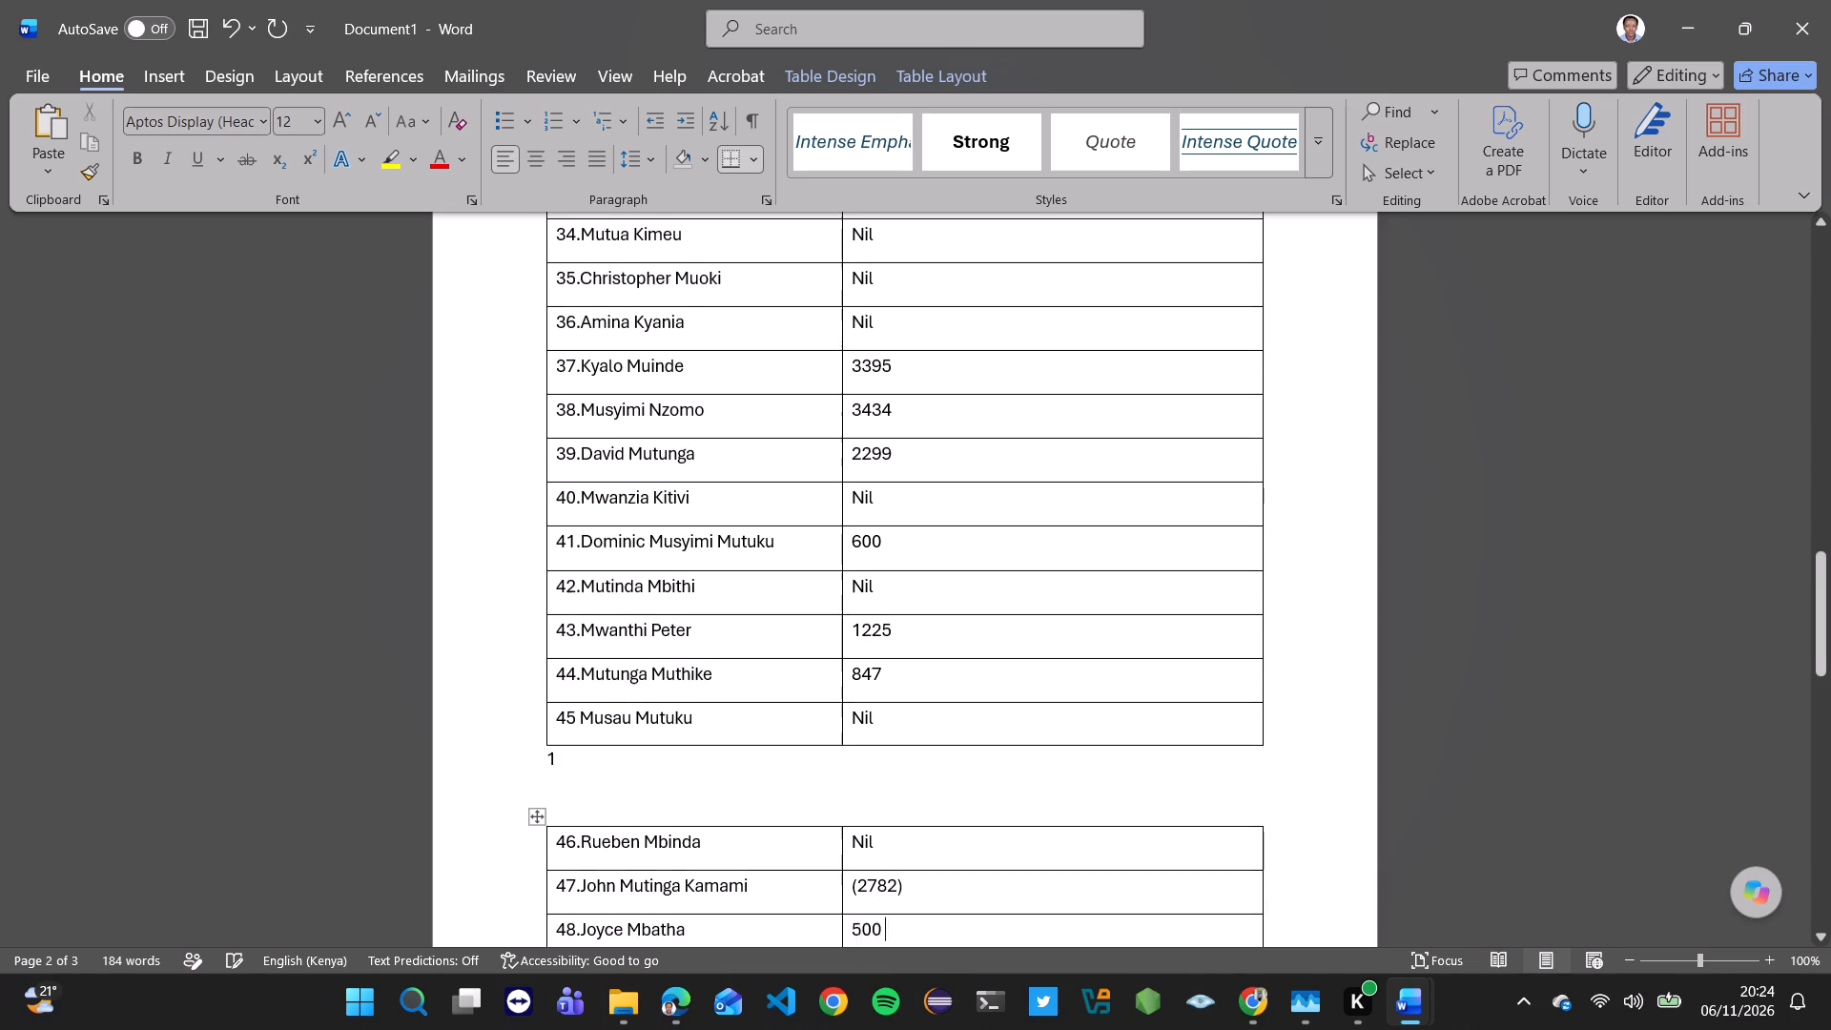
{"action": "key", "text": "Left"}
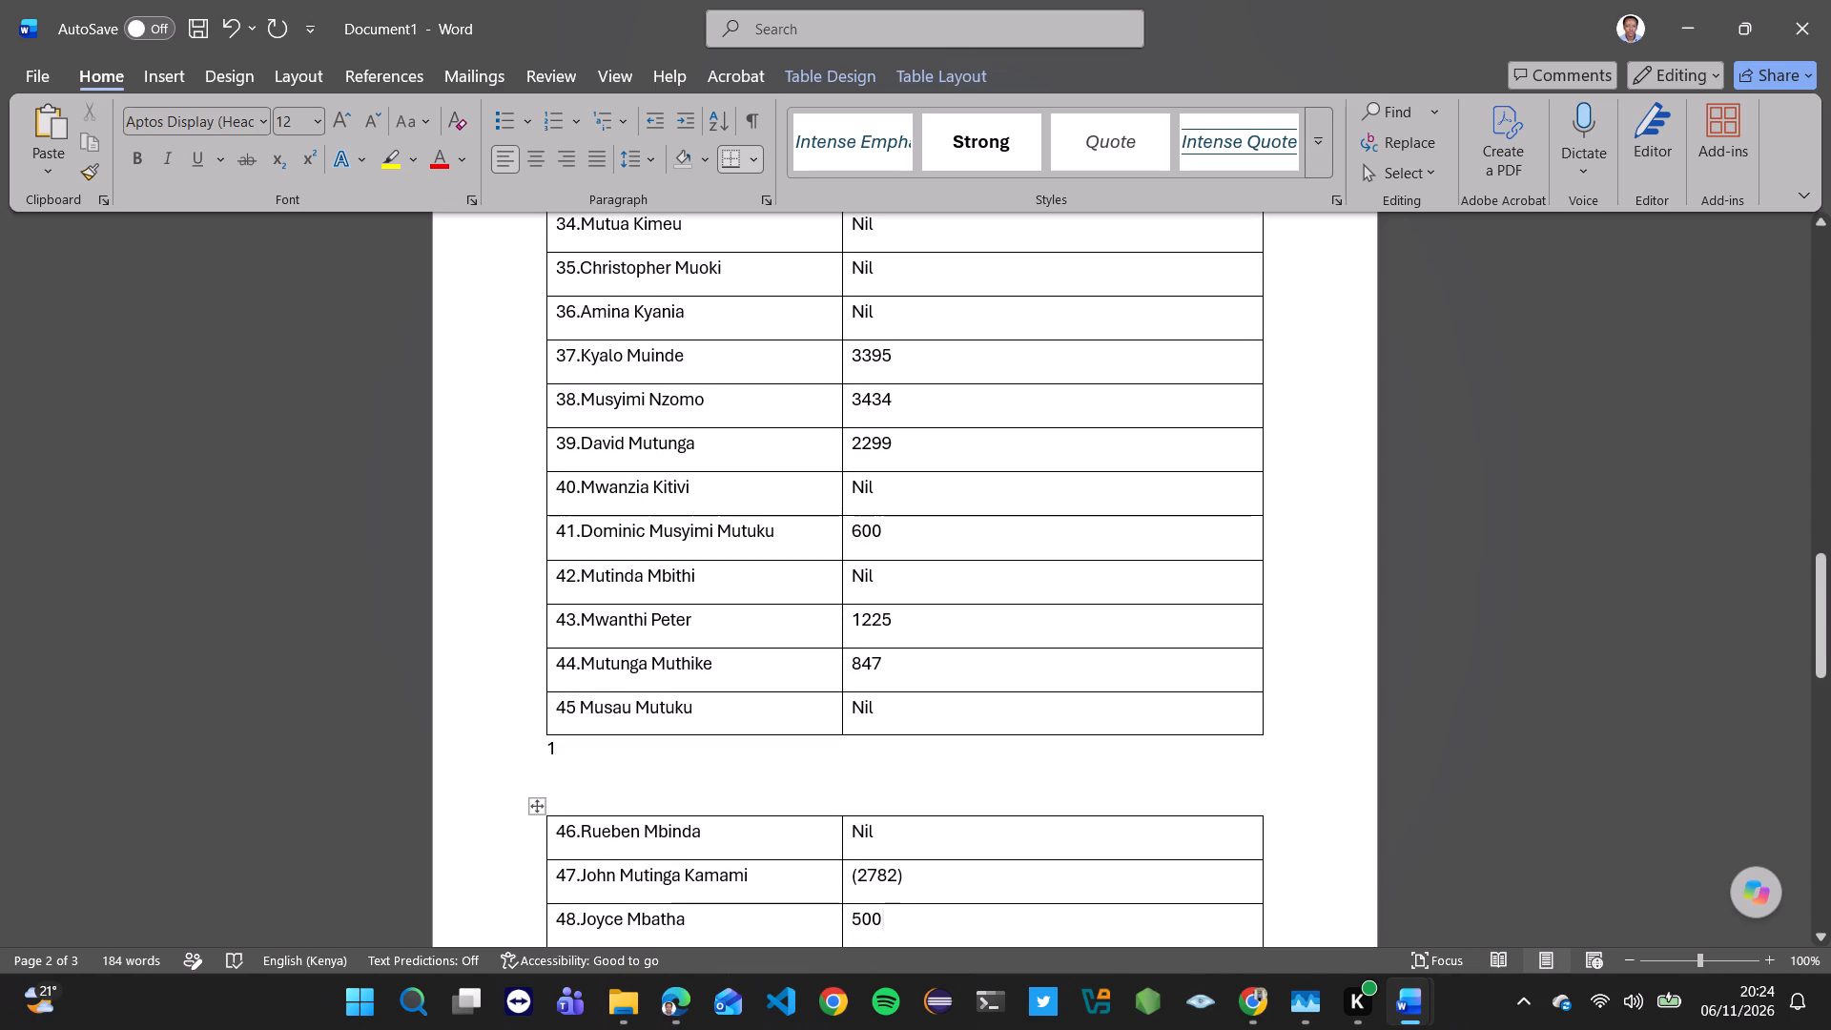
{"action": "key", "text": "BackSpace"}
{"action": "key", "text": "BackSpace"}
{"action": "key", "text": "BackSpace"}
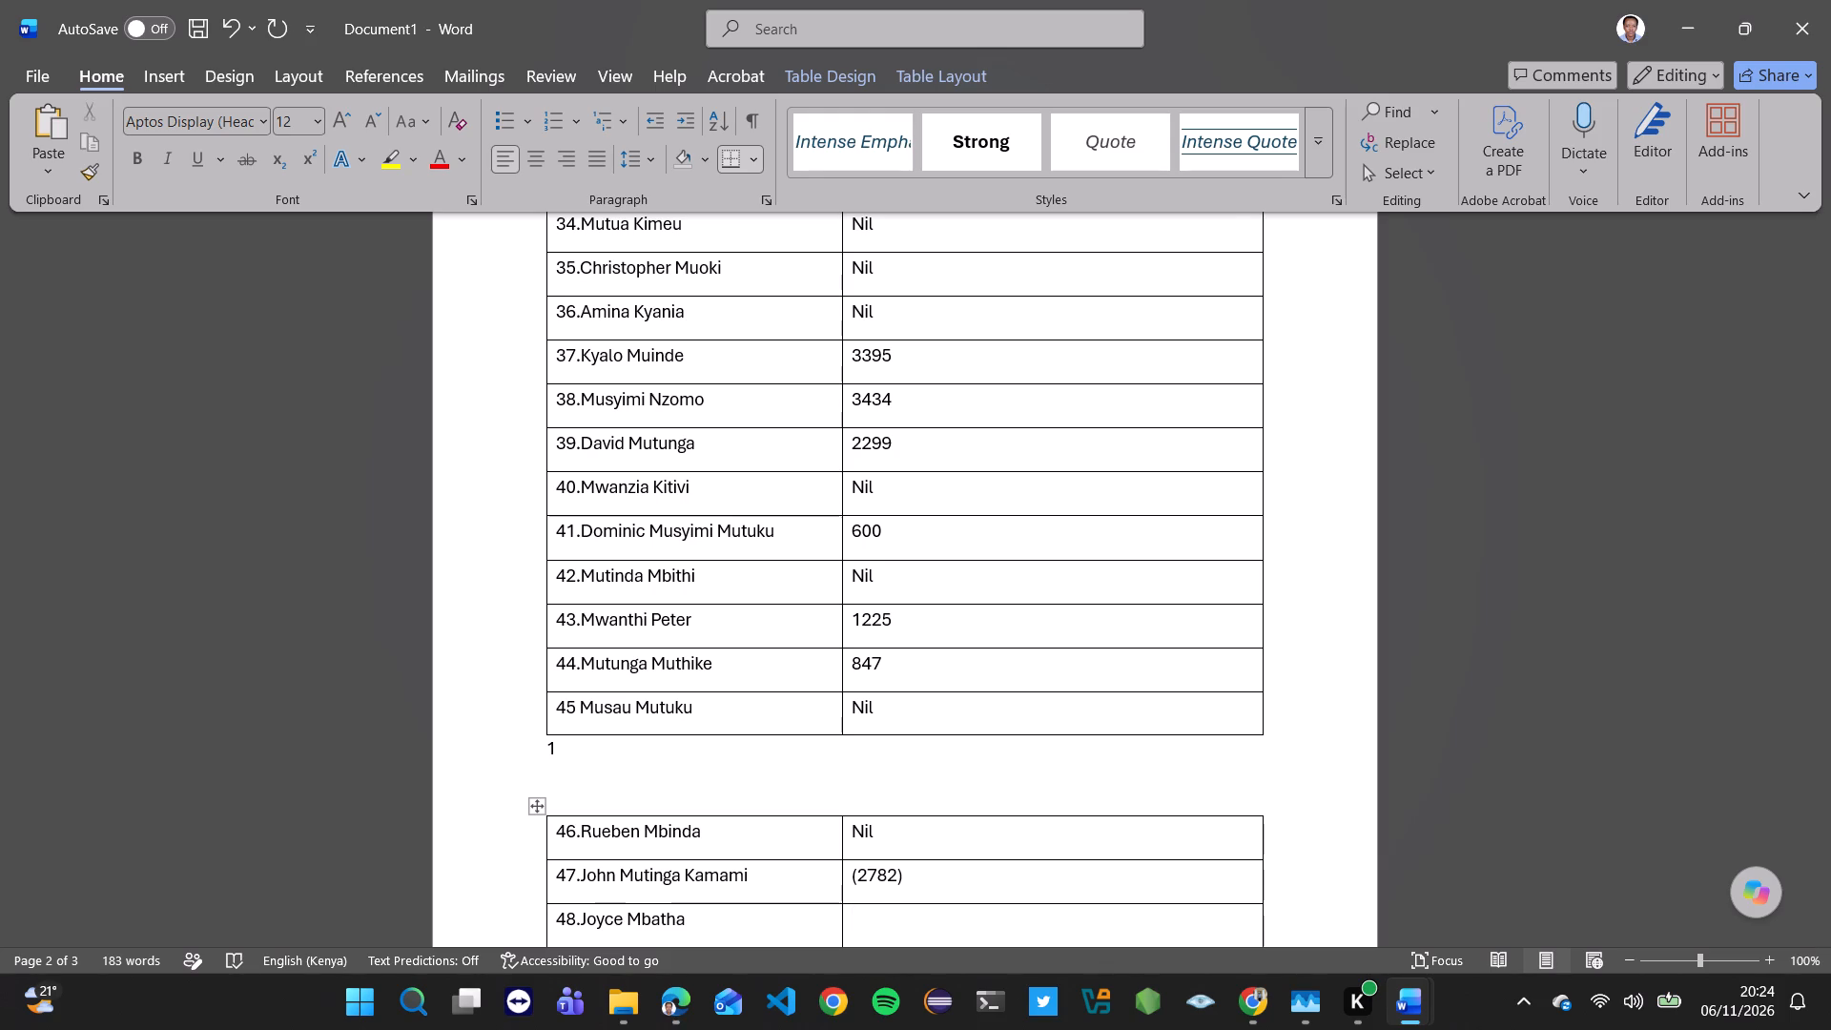
{"action": "type", "text": "Nil"}
Skip members 49 to 51 and change the Amount ksh value for member number 52 to 2686.
{"action": "key", "text": "Down"}
{"action": "key", "text": "Down"}
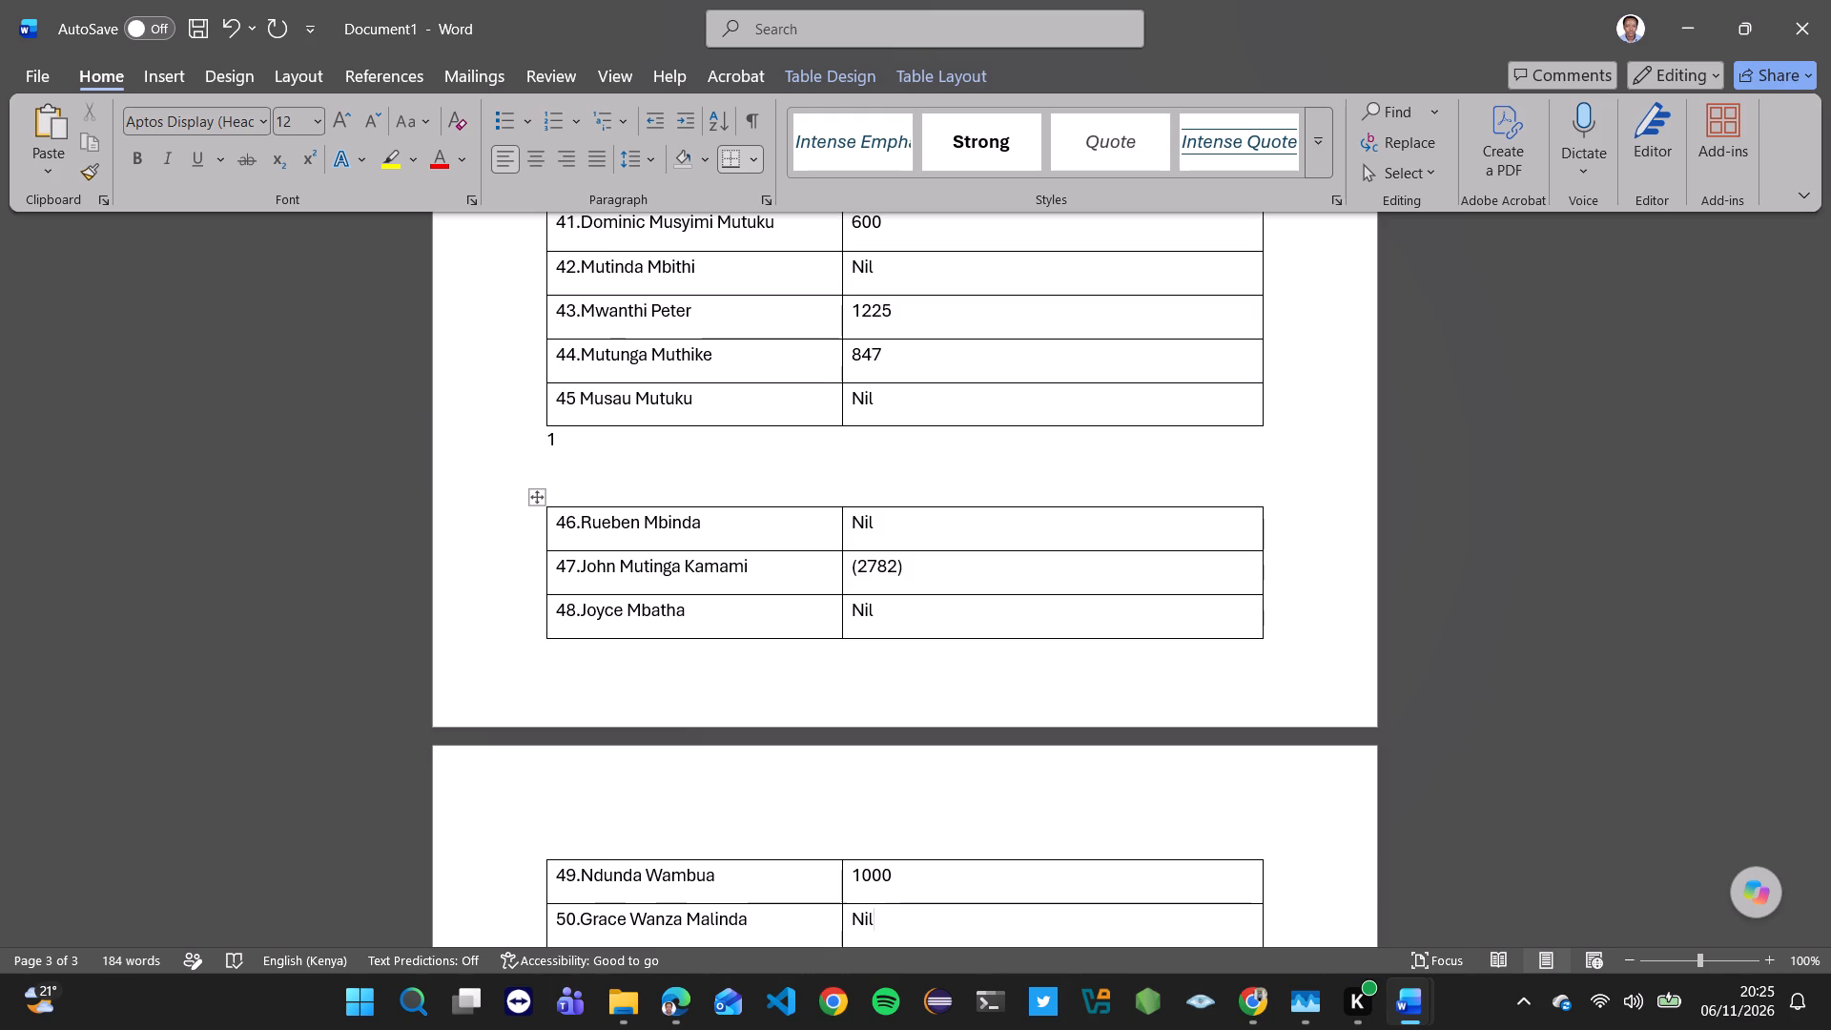
{"action": "key", "text": "Down"}
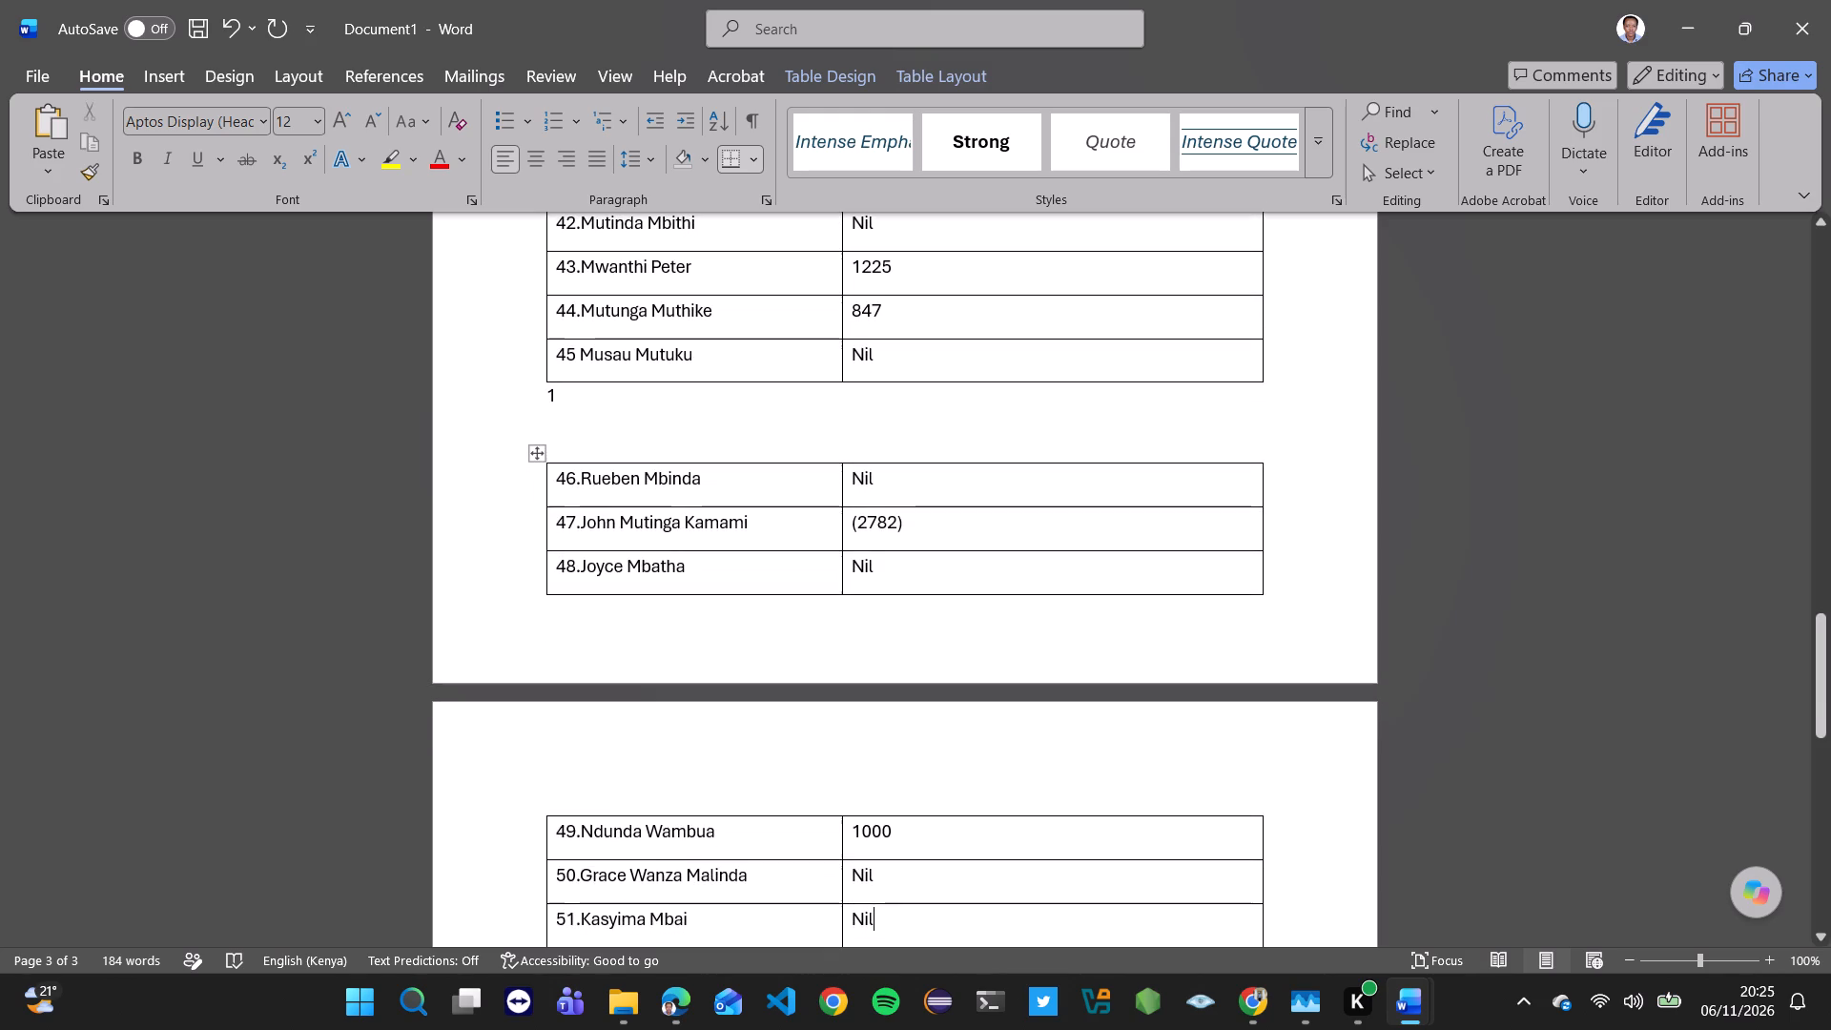
{"action": "key", "text": "Down"}
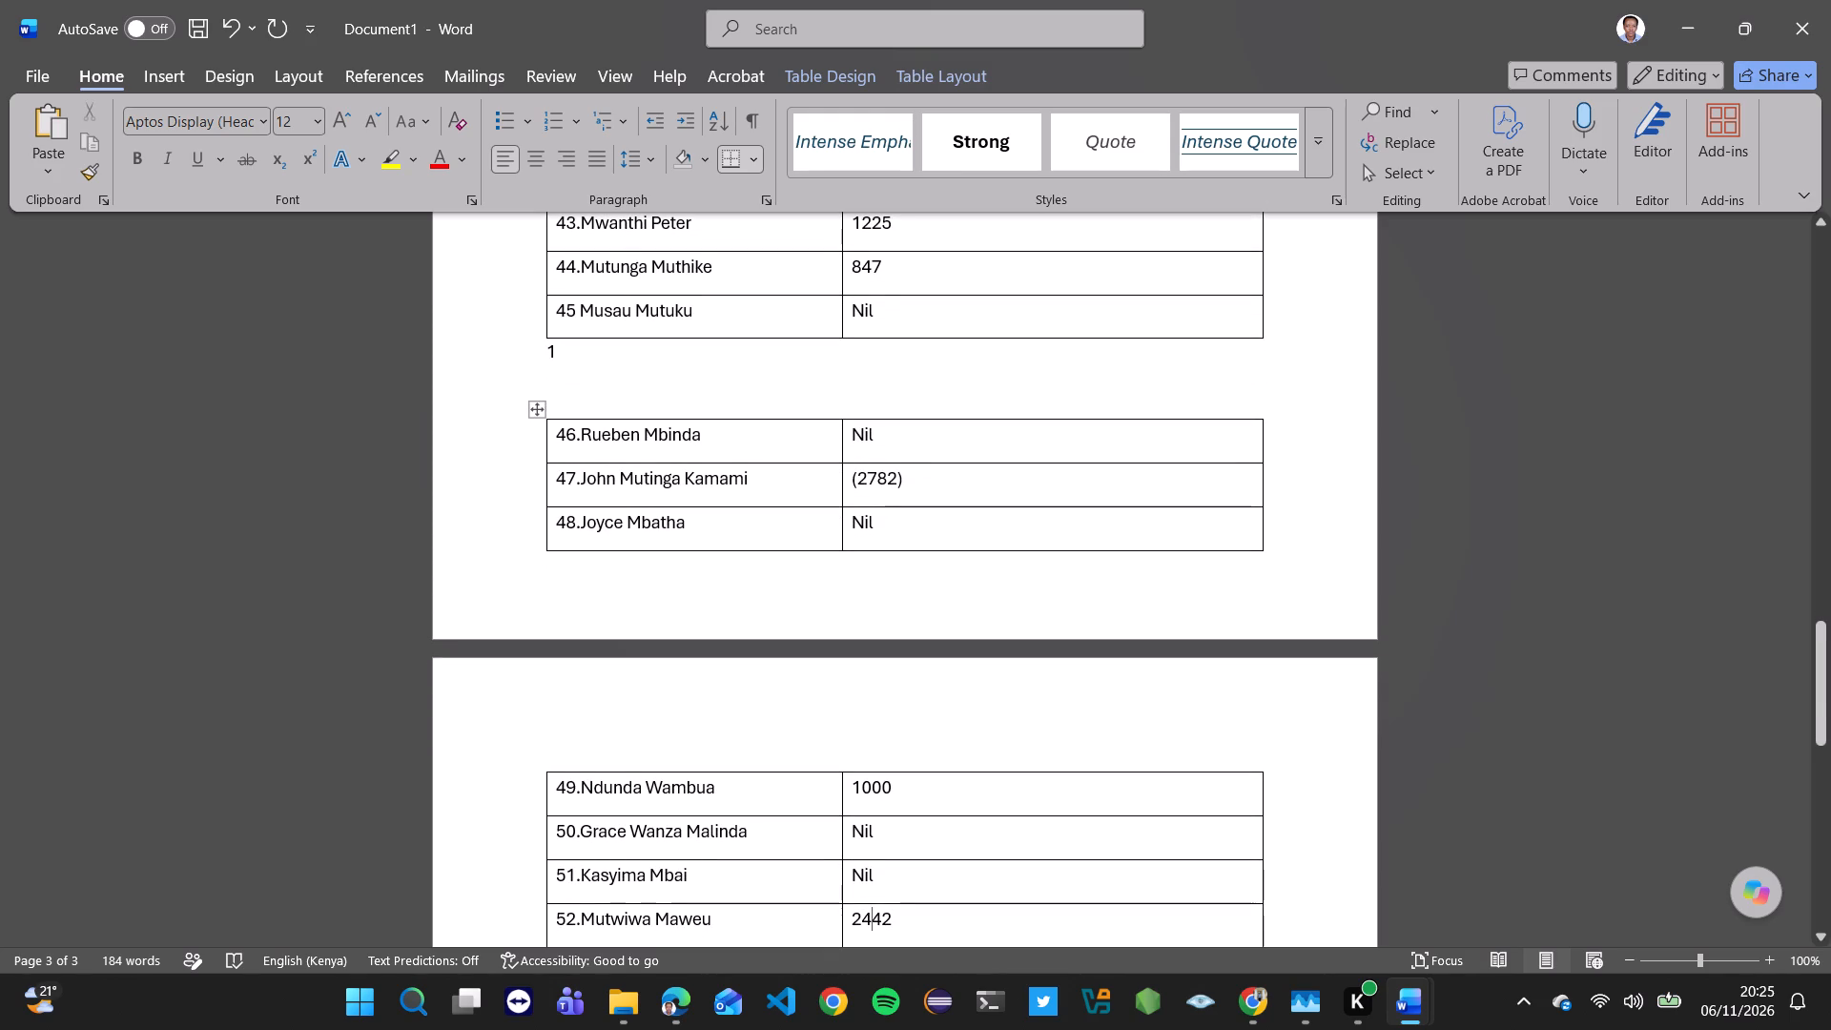
{"action": "key", "text": "Left"}
{"action": "key", "text": "Delete"}
{"action": "key", "text": "Delete"}
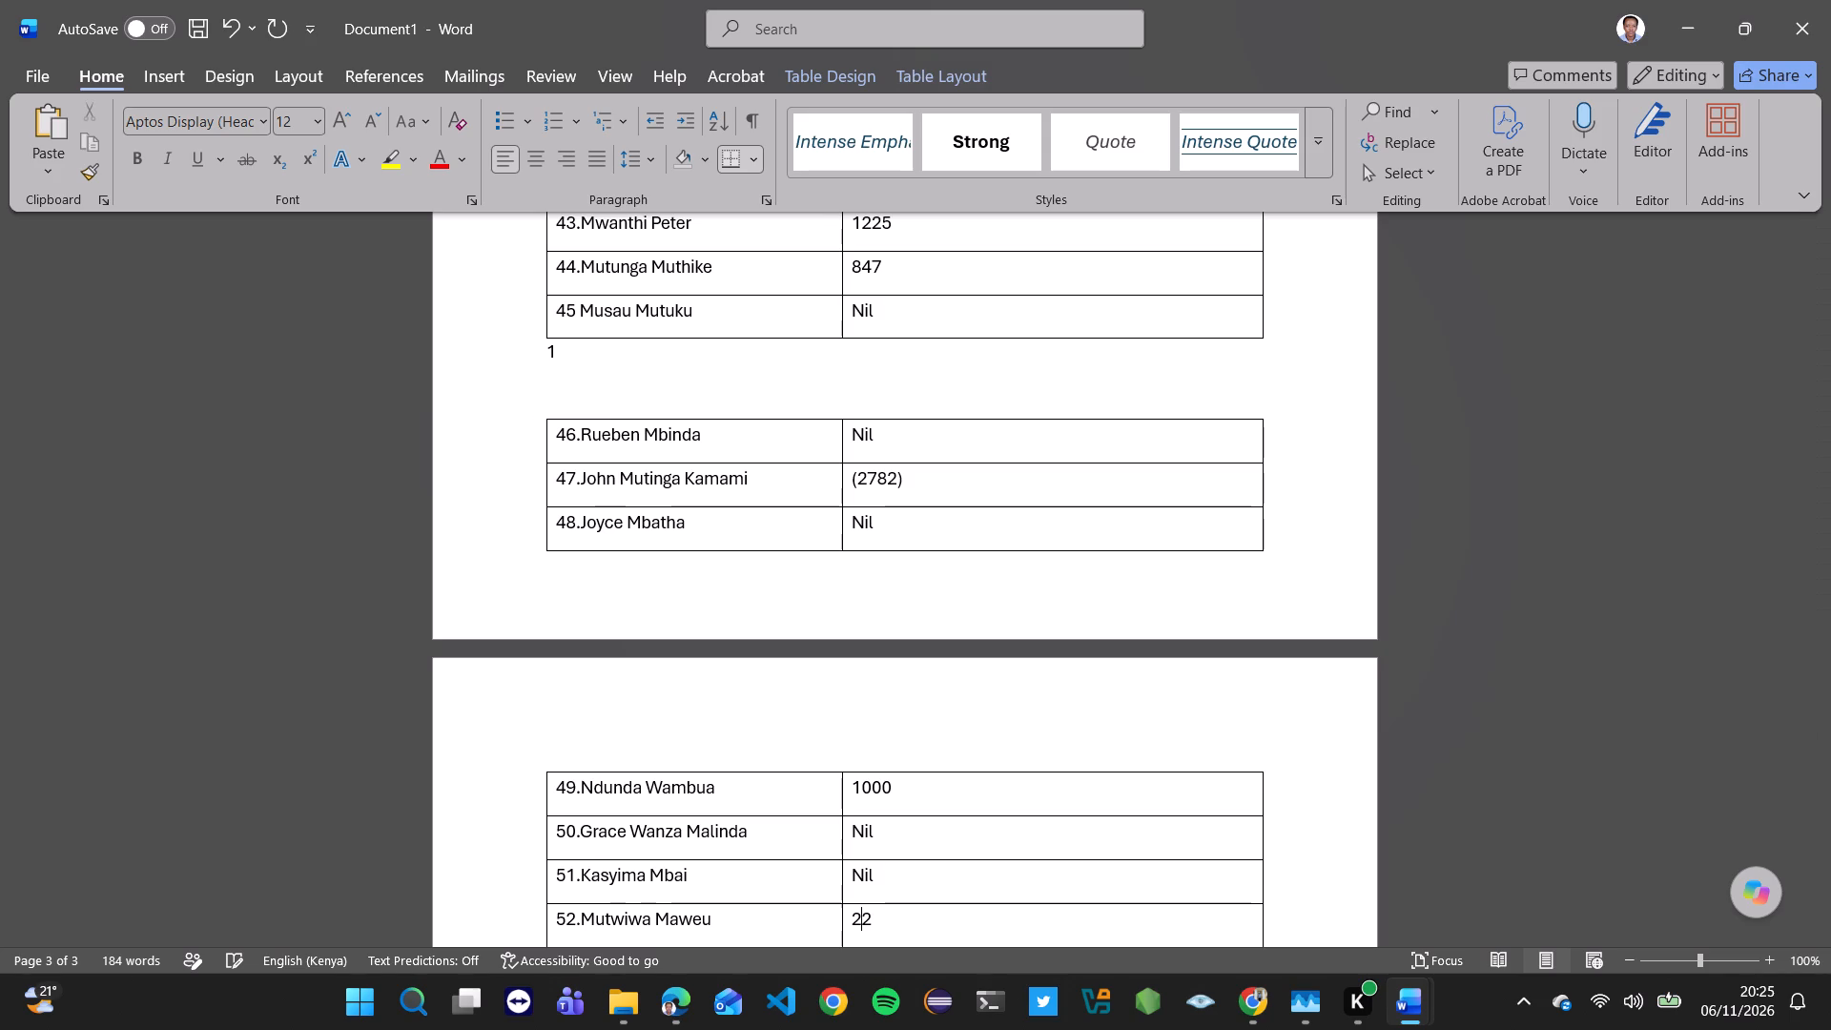
{"action": "key", "text": "Delete"}
{"action": "key", "text": "6"}
{"action": "key", "text": "8"}
{"action": "key", "text": "6"}
Skip members 53 and 54 and change the Amount ksh value for member number 55 to 1108.
{"action": "key", "text": "Down"}
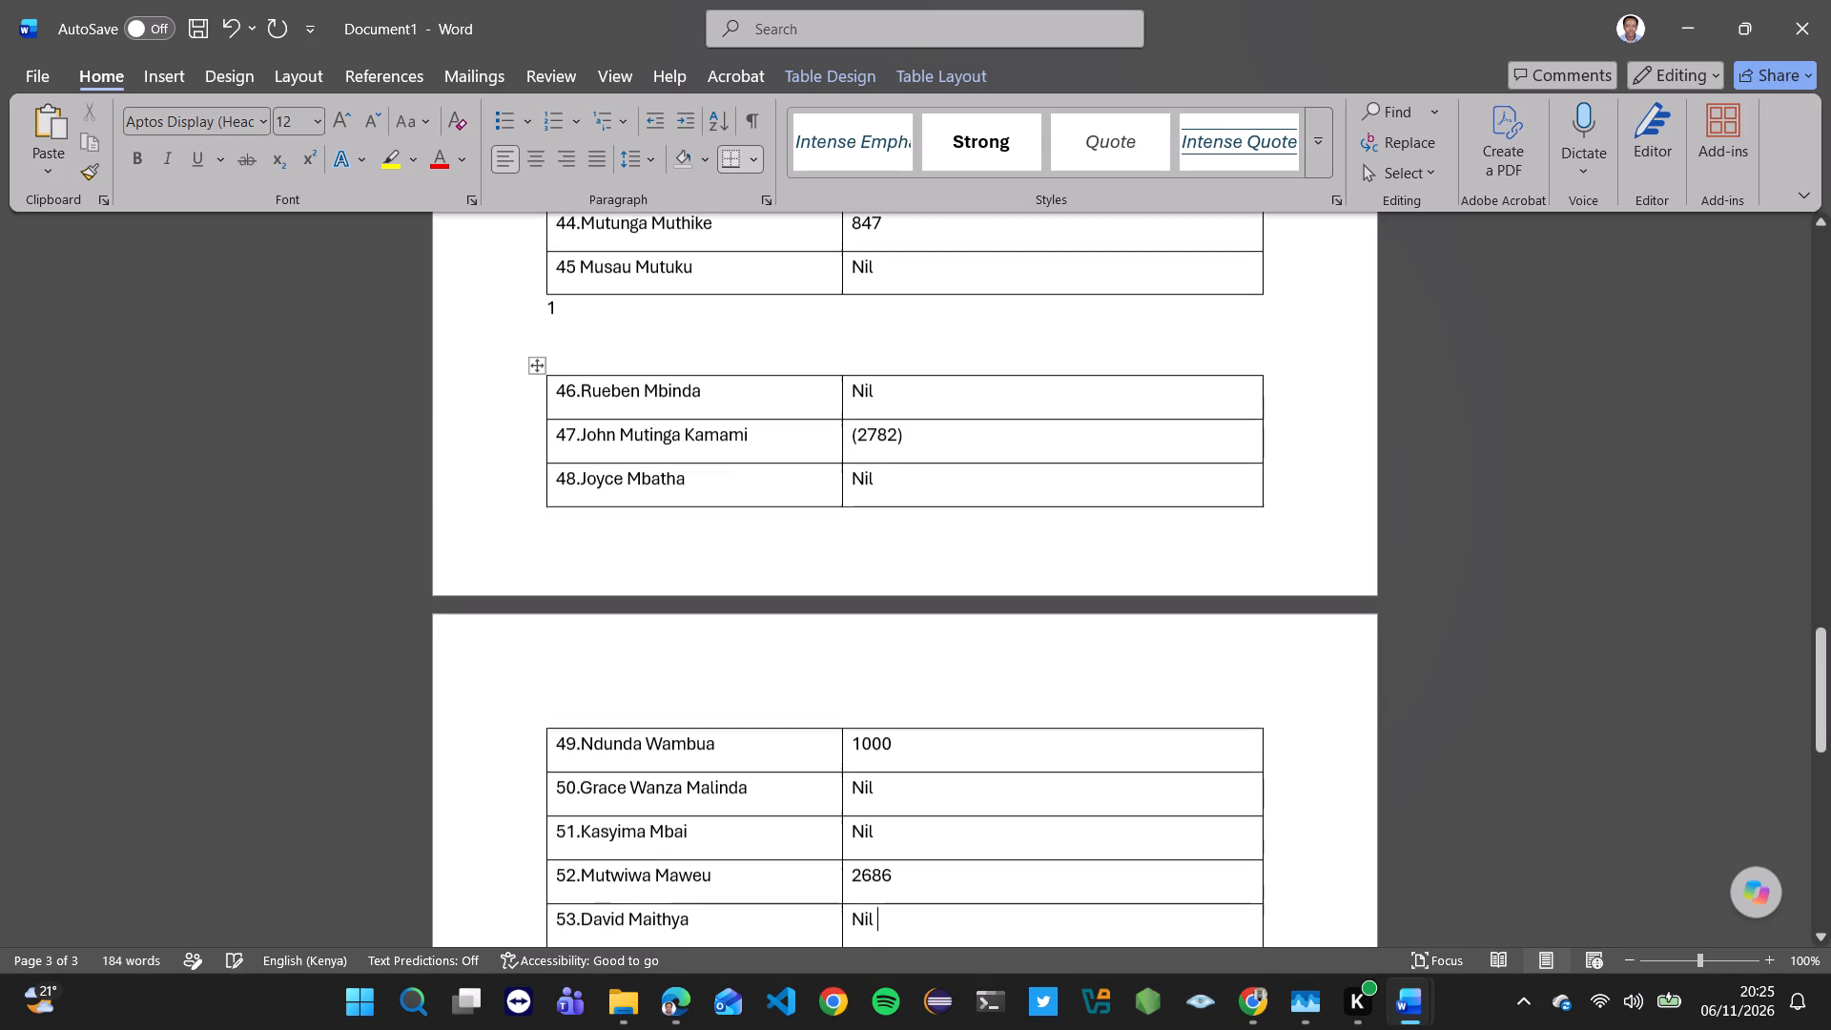
{"action": "key", "text": "Down"}
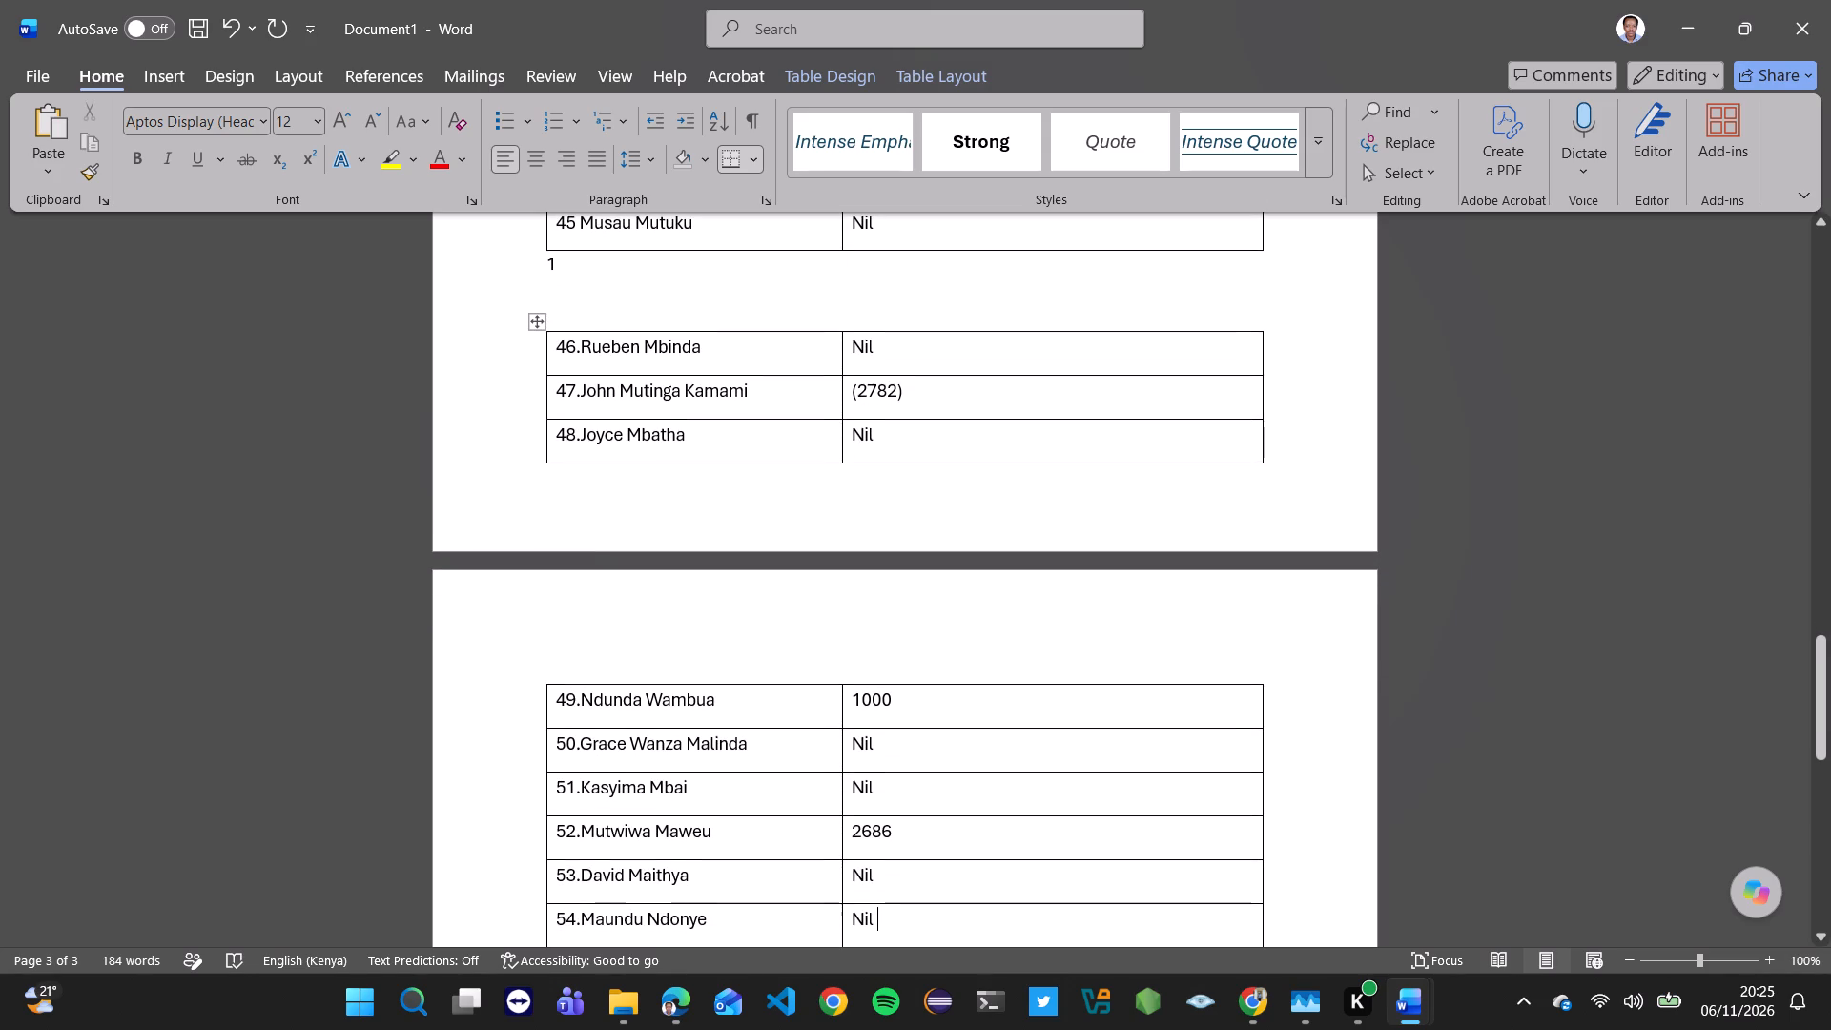
{"action": "key", "text": "Down"}
{"action": "key", "text": "BackSpace"}
{"action": "key", "text": "BackSpace"}
{"action": "key", "text": "BackSpace"}
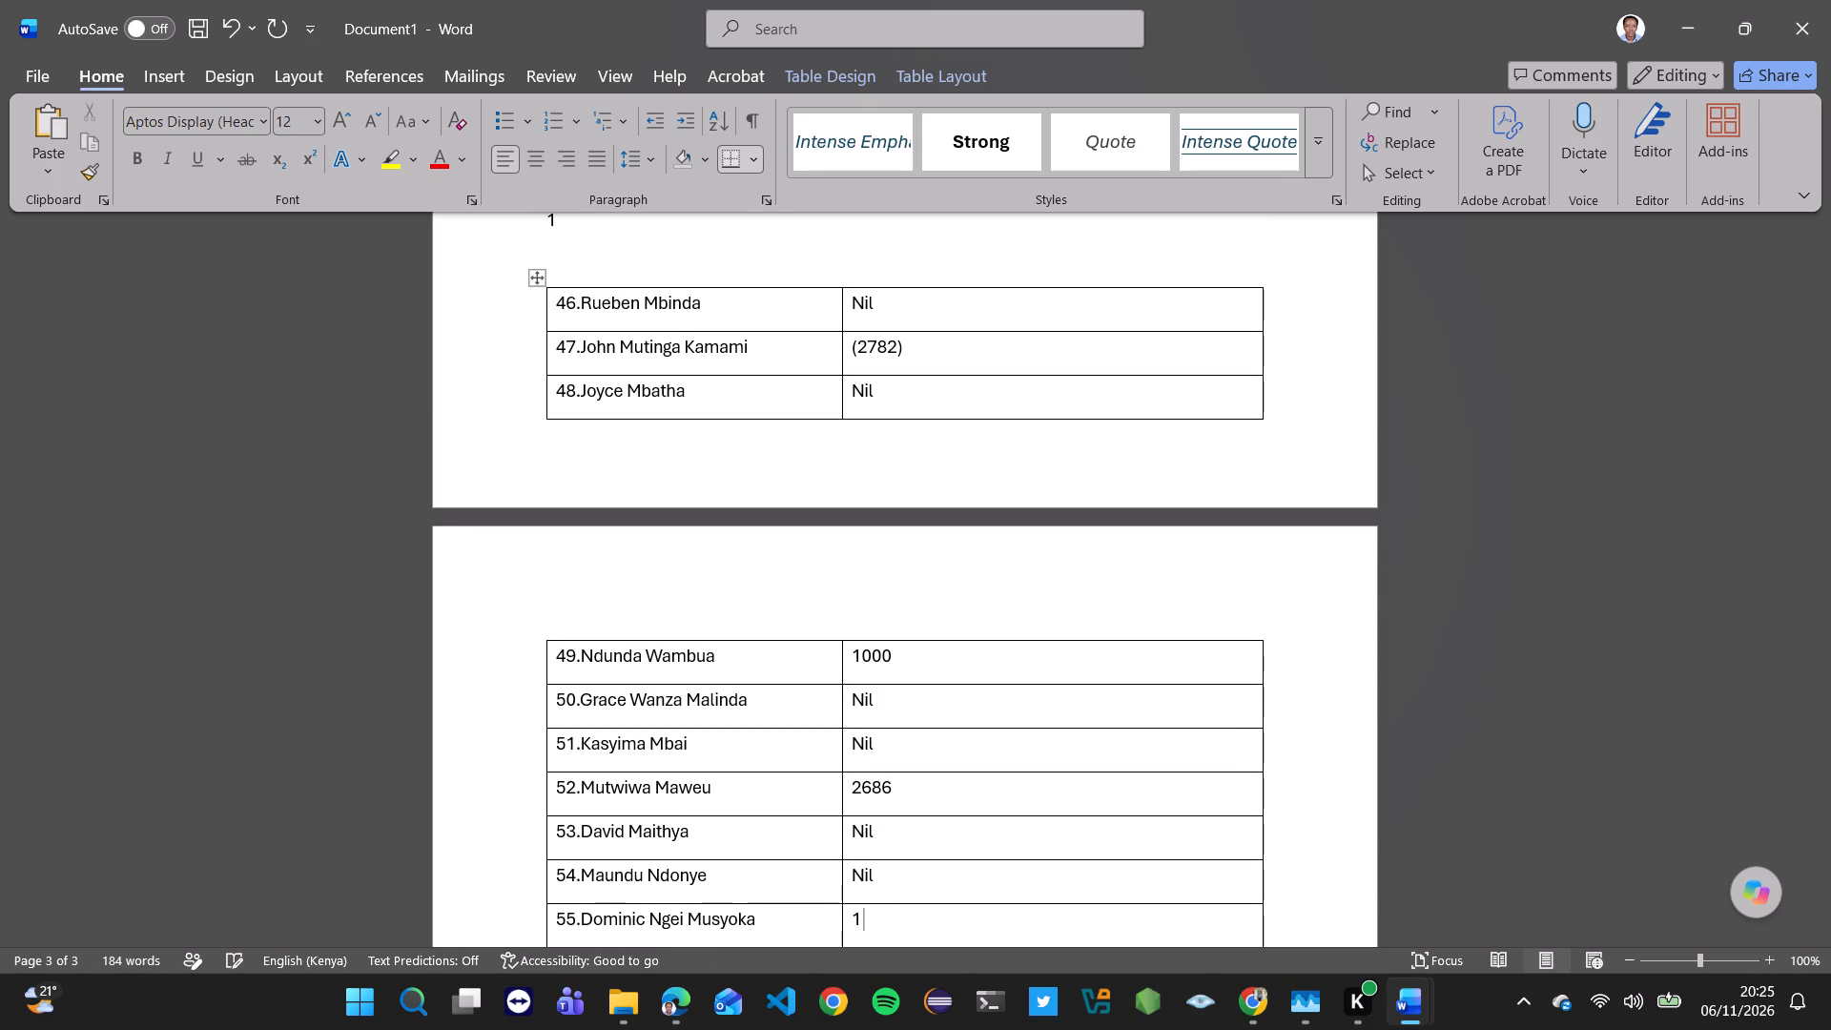
{"action": "type", "text": "108"}
Set the amount in the TOTAL row below member number 55 to 74,152.00.
{"action": "key", "text": "Down"}
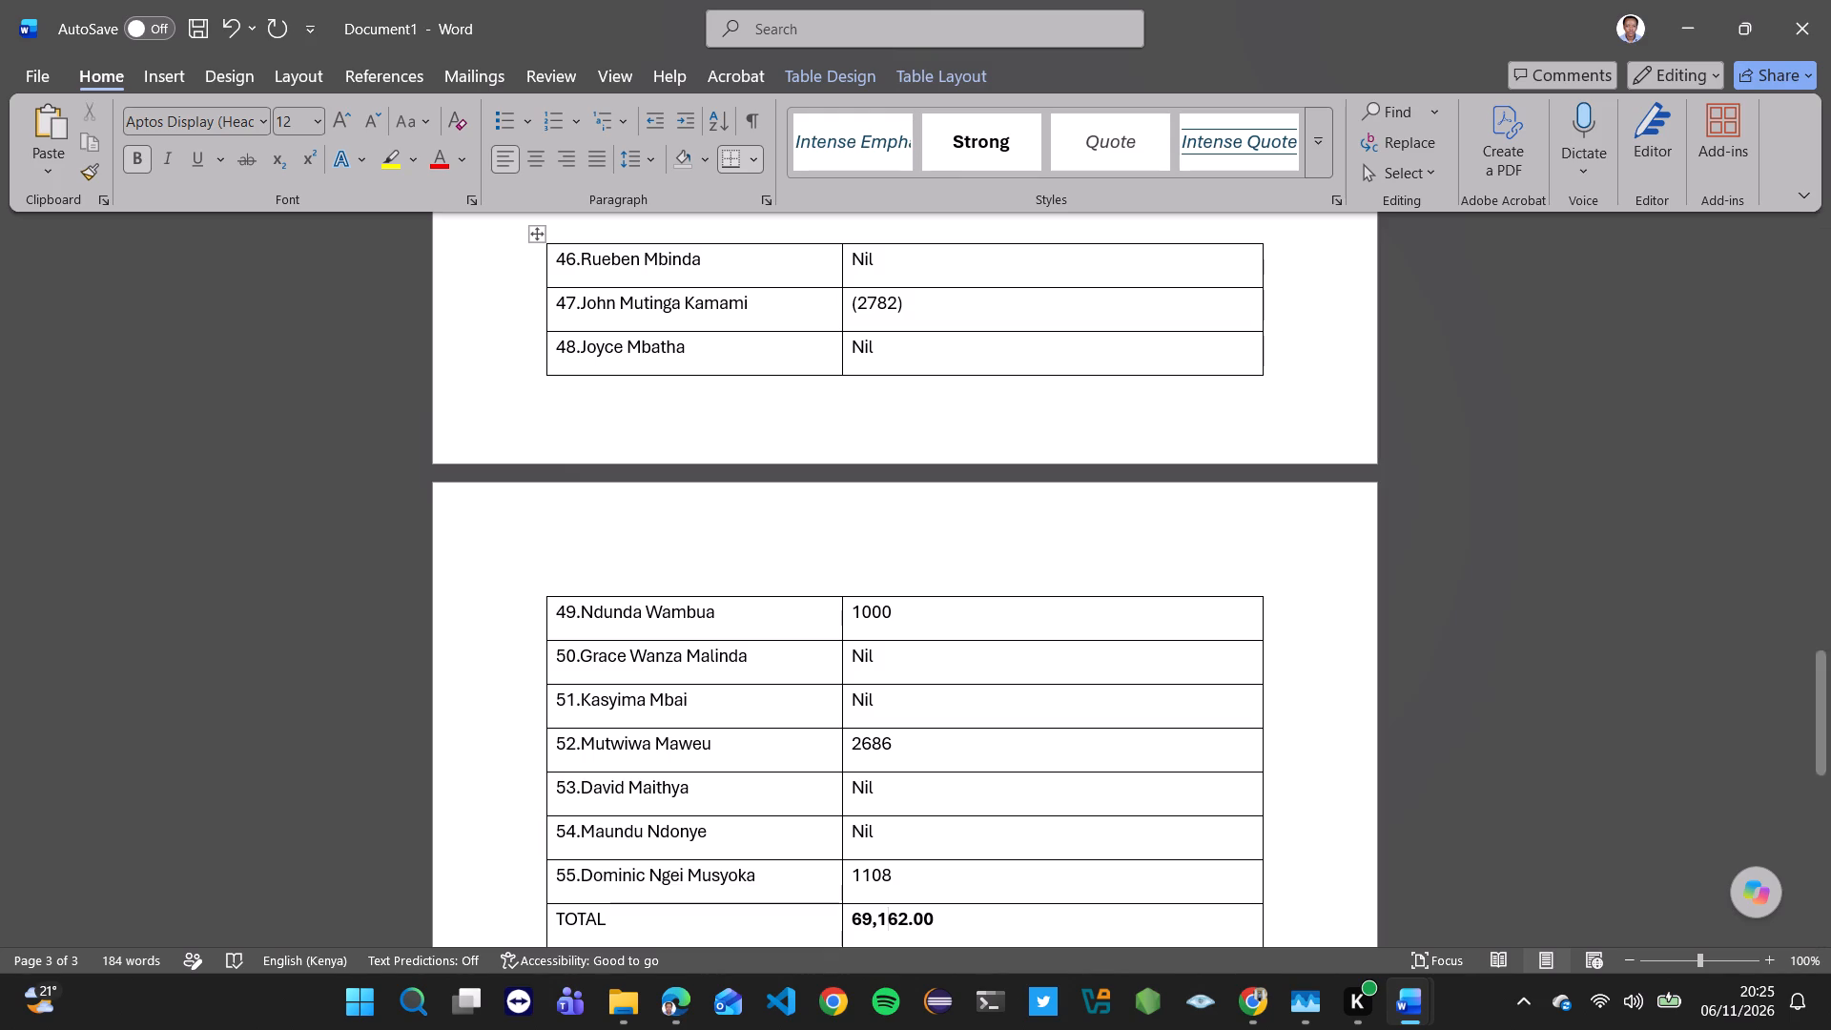
{"action": "key", "text": "Right"}
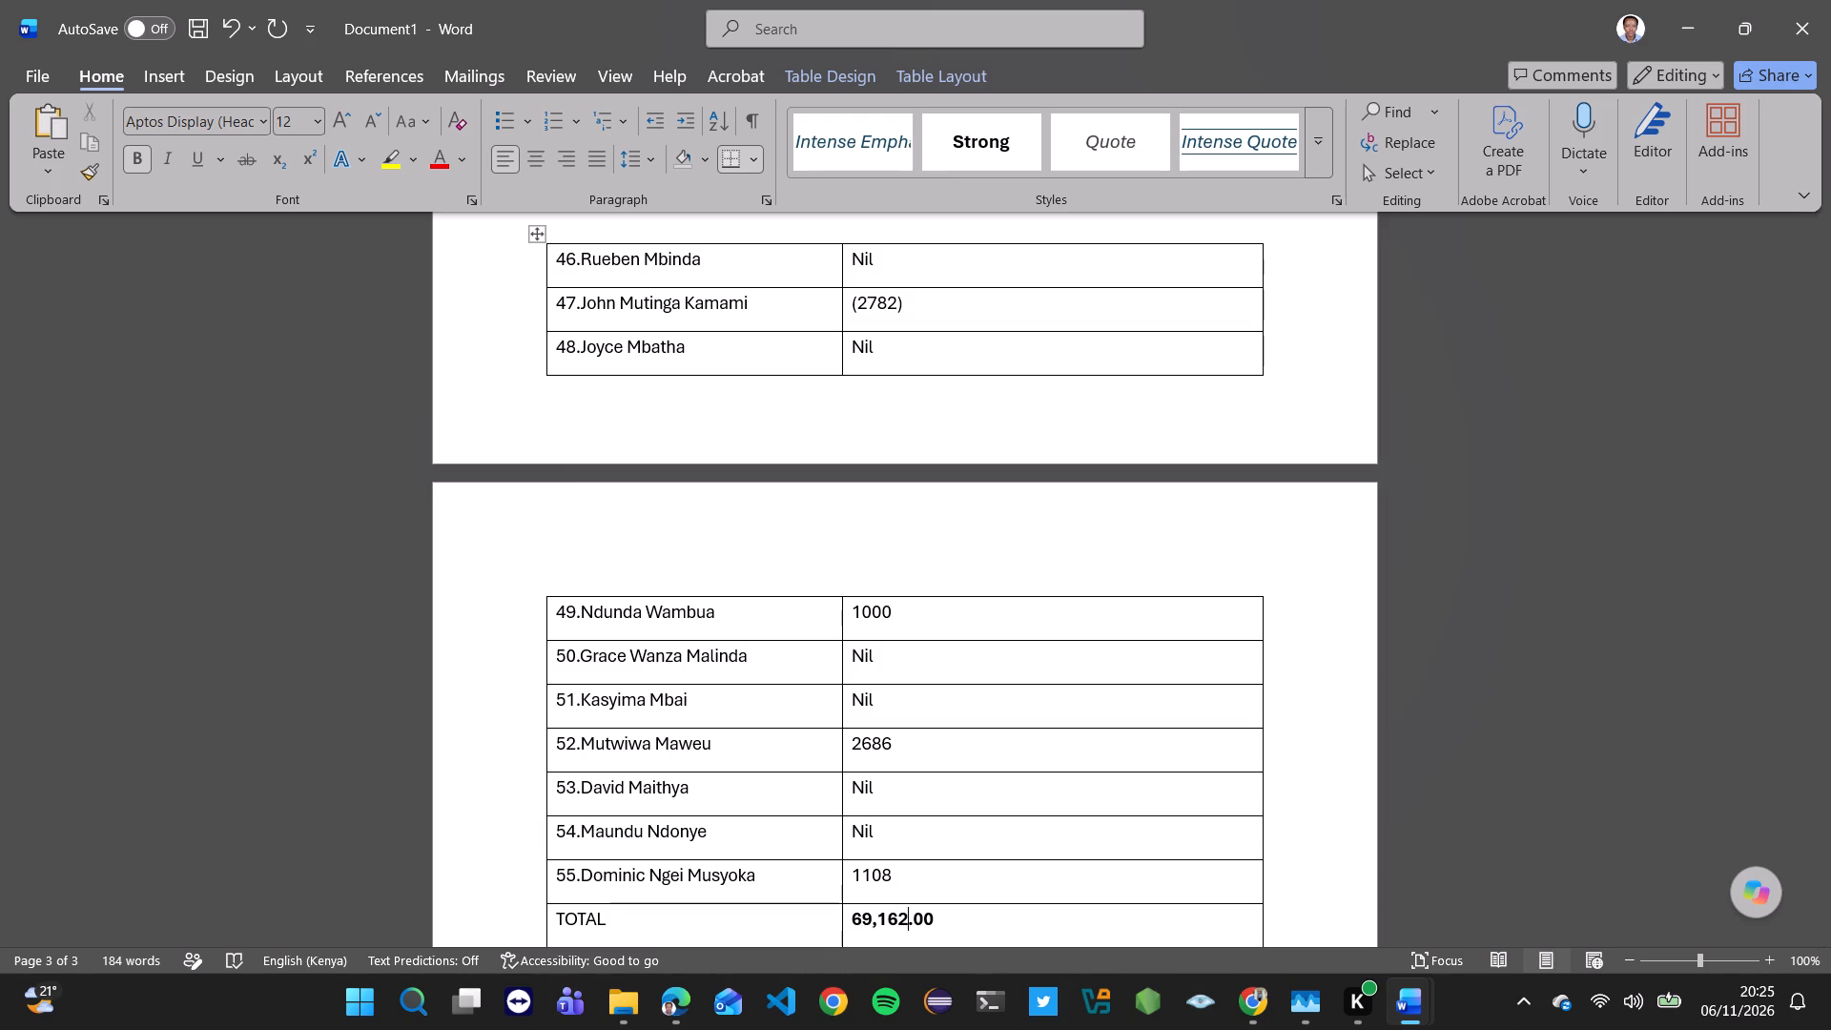
{"action": "key", "text": "BackSpace"}
{"action": "key", "text": "BackSpace"}
{"action": "key", "text": "BackSpace"}
{"action": "key", "text": "BackSpace"}
{"action": "key", "text": "BackSpace"}
{"action": "key", "text": "BackSpace"}
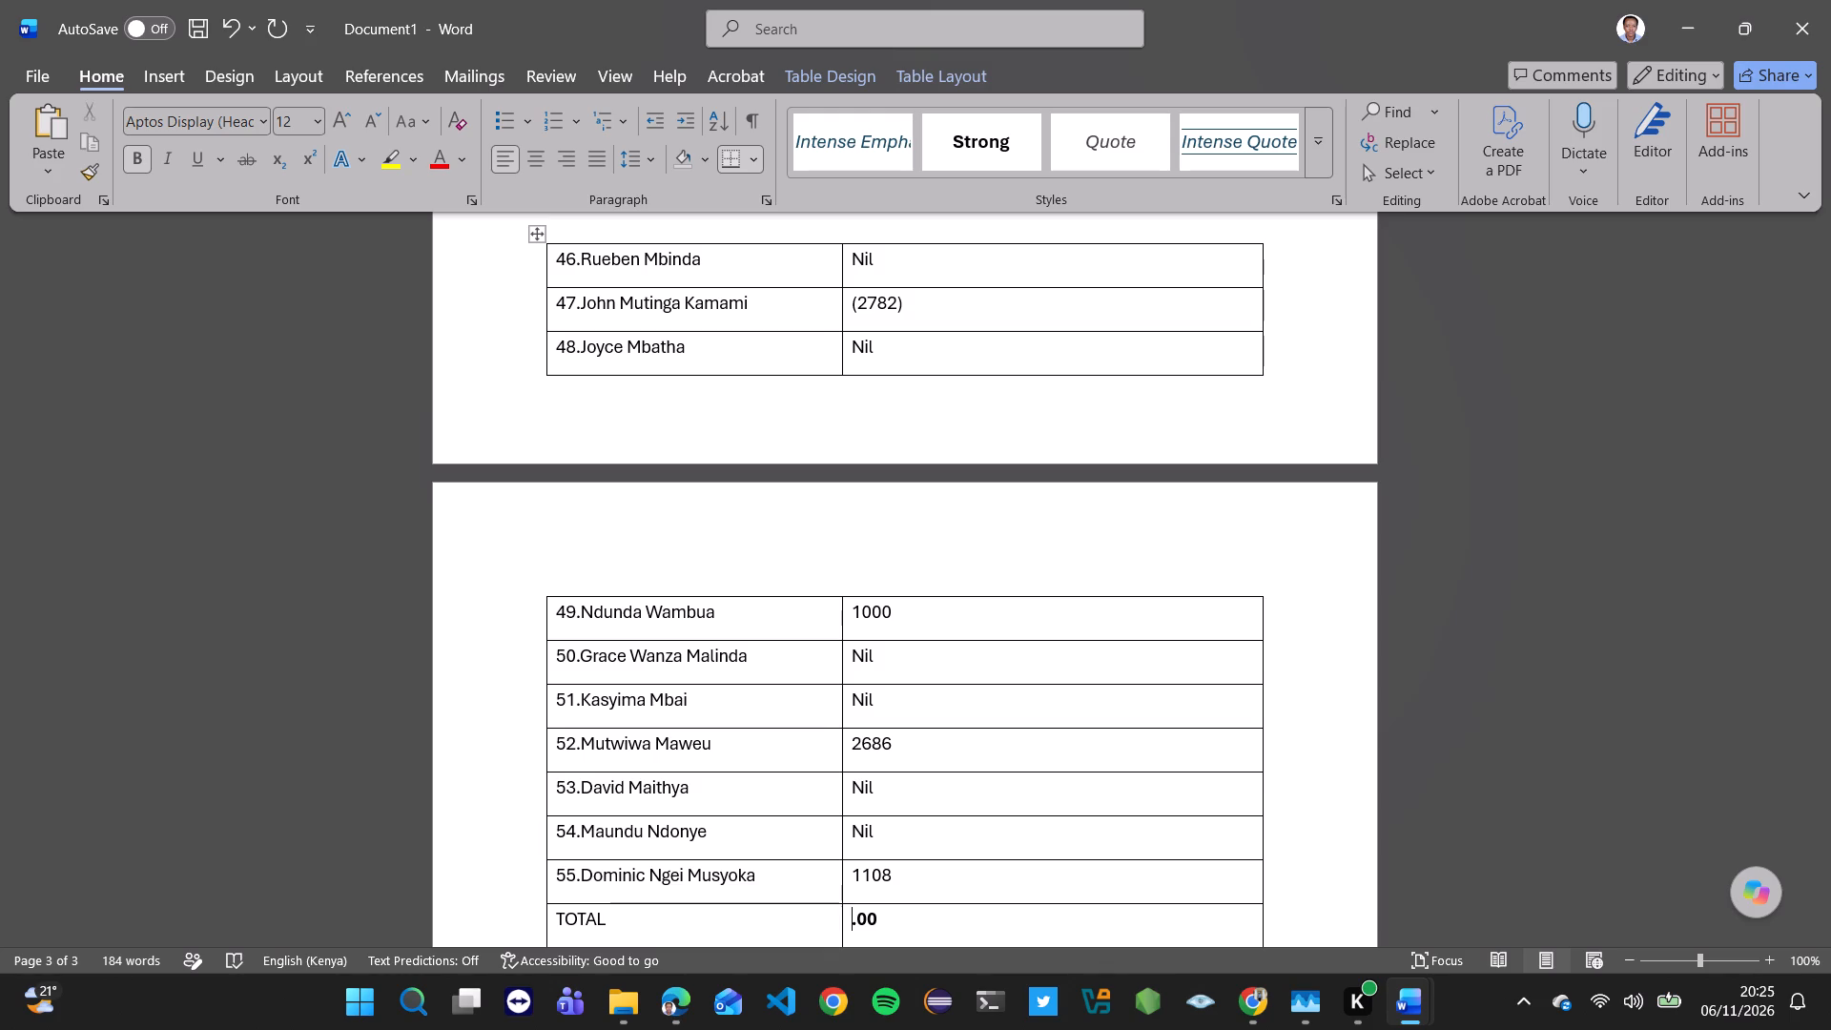
{"action": "type", "text": "74"}
{"action": "key", "text": "comma"}
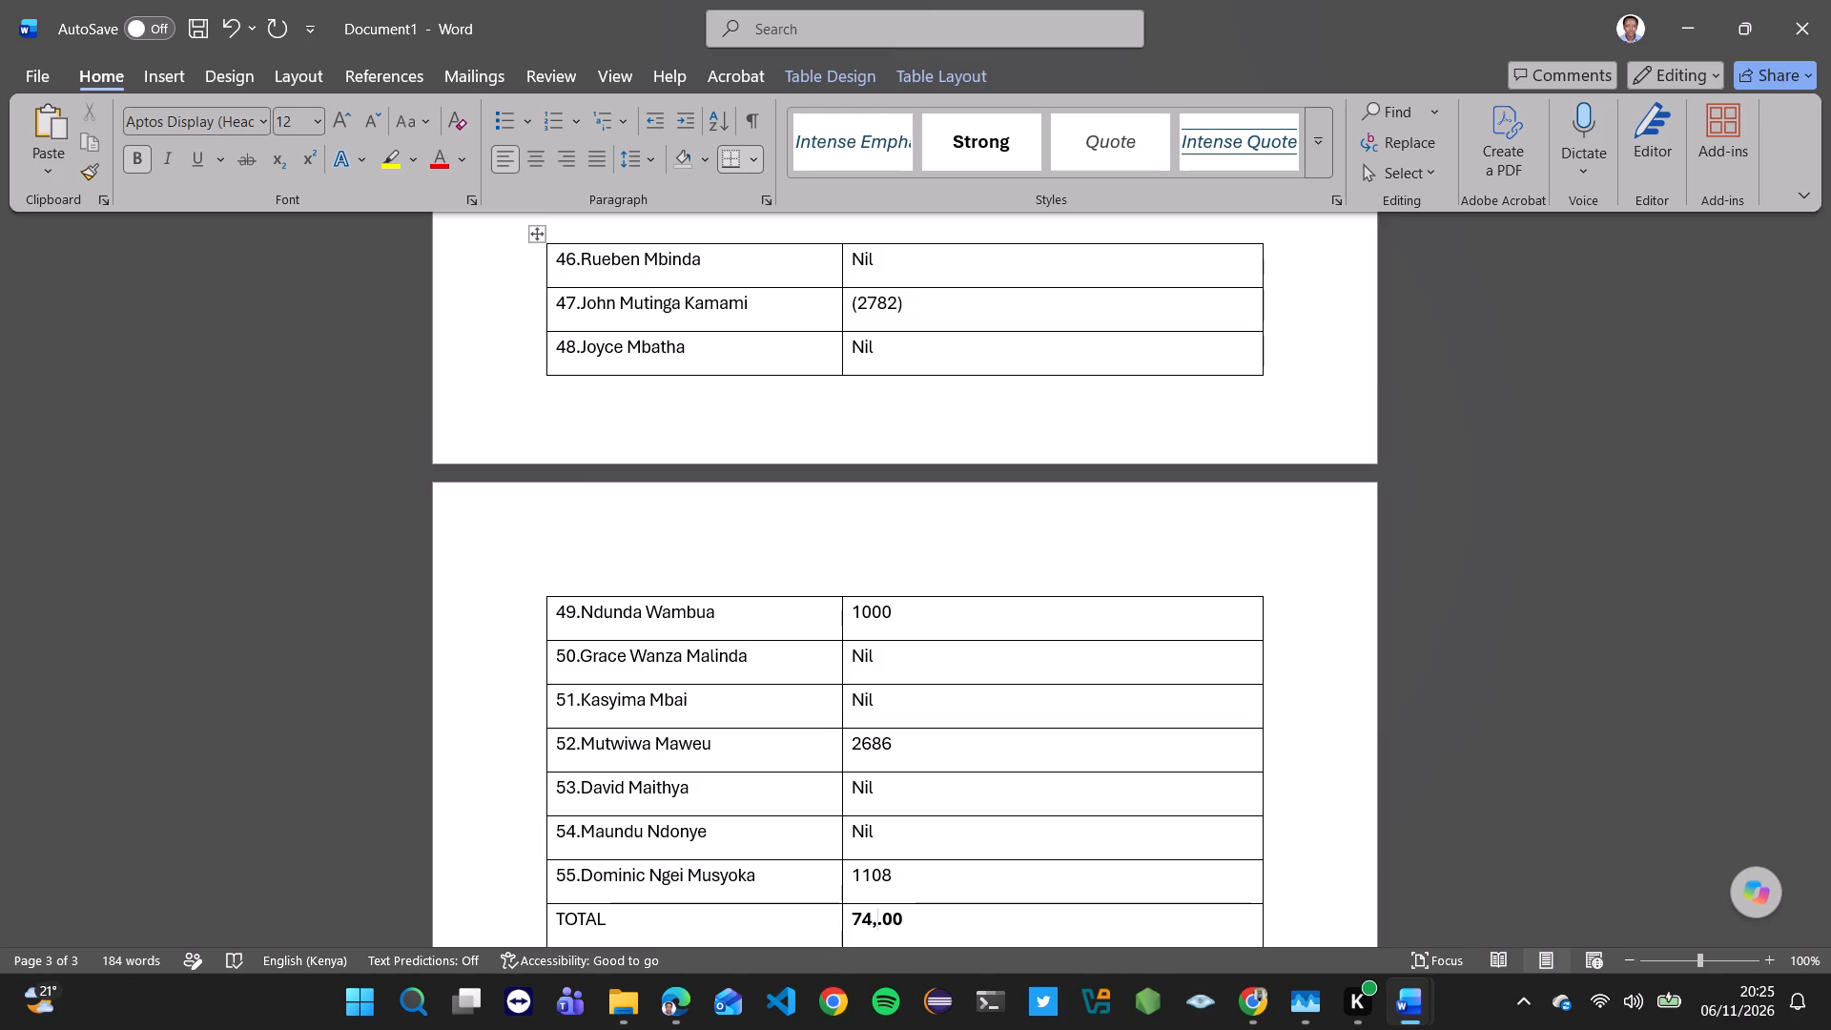
{"action": "type", "text": "152"}
Start saving the updated banking list document.
{"action": "key", "text": "ctrl+s"}
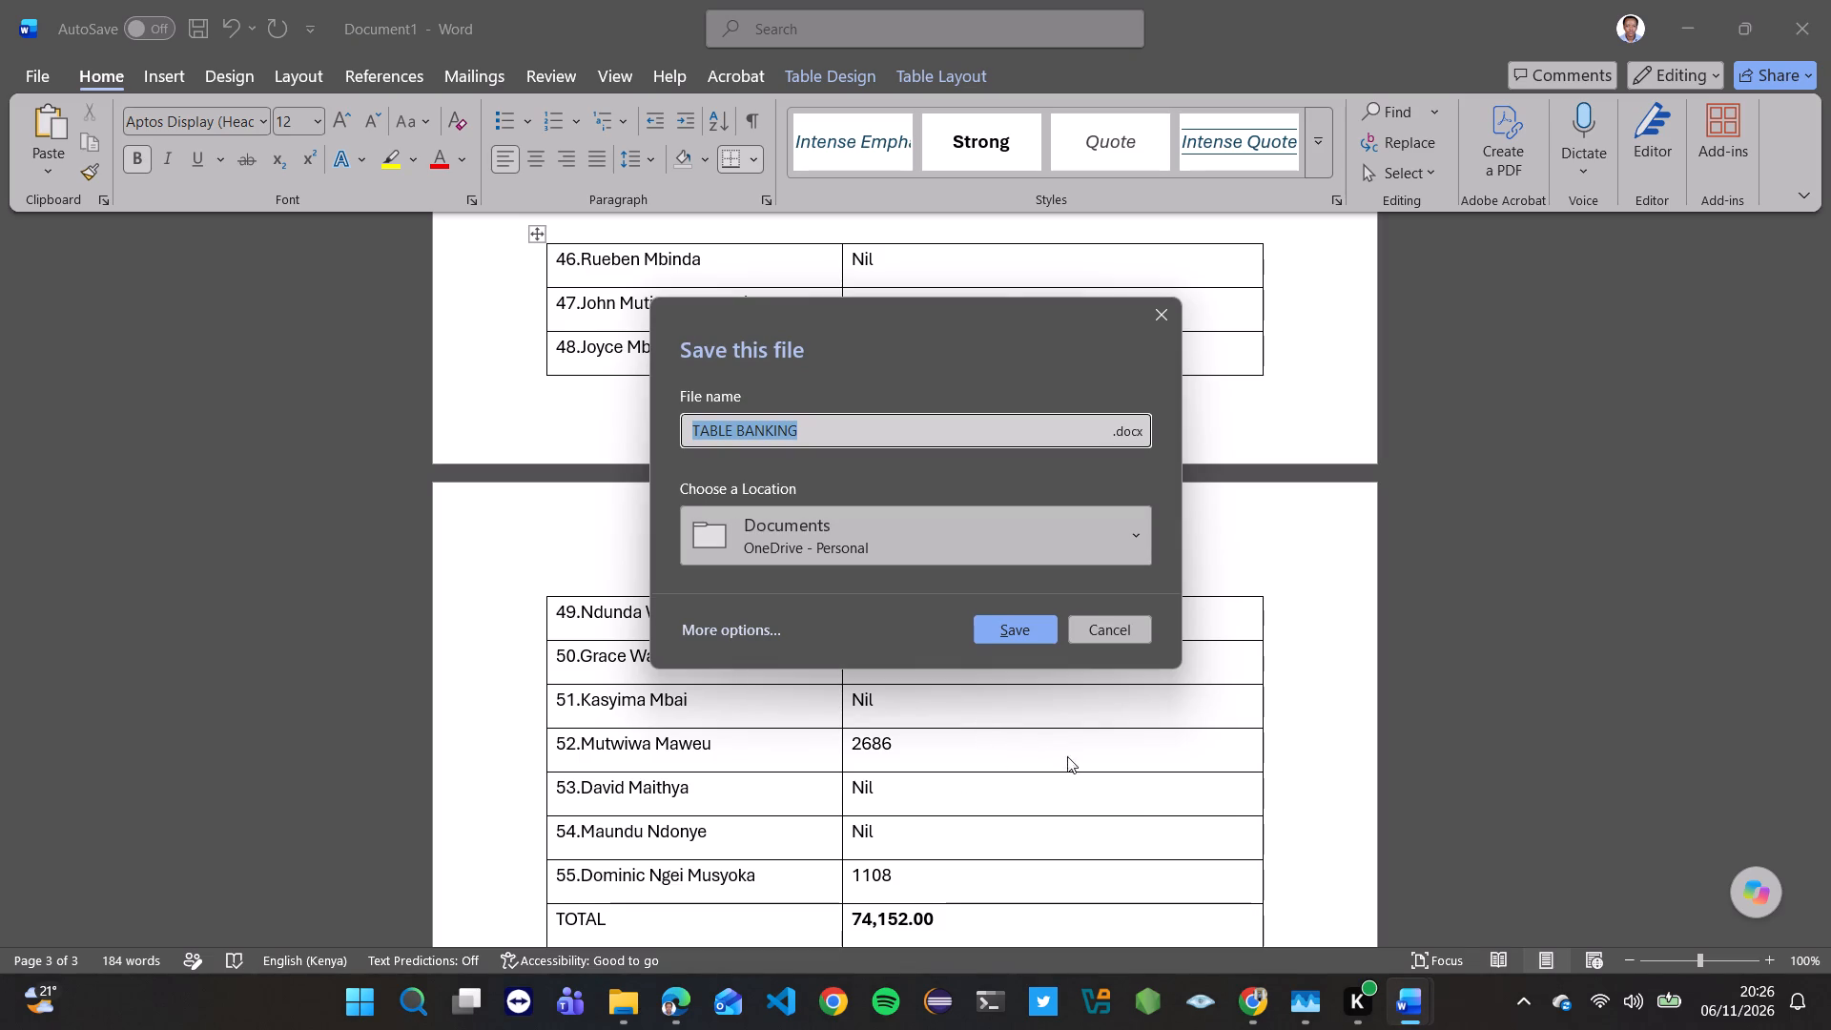
Switch to File Explorer and look through the existing Table Banking files in the Desktop folder DAD > DOCUMENTS.
{"action": "left_click", "coordinate": [627, 1005]}
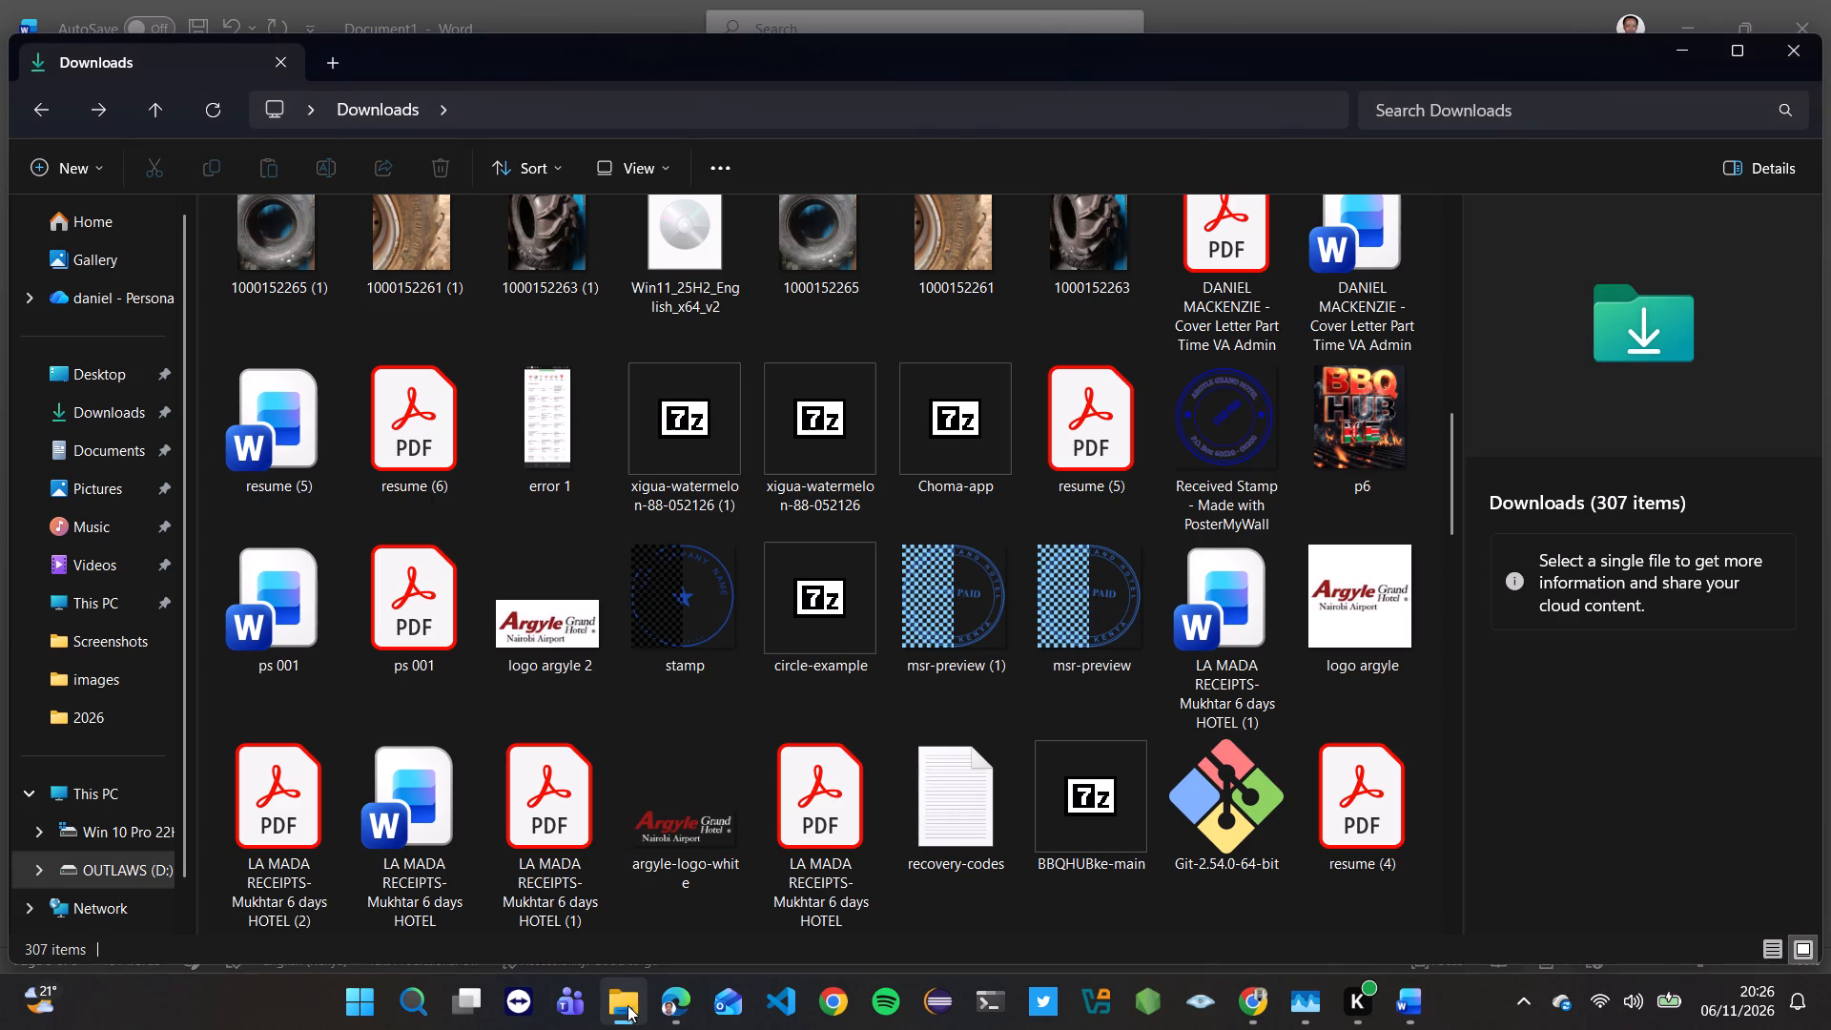
{"action": "left_click", "coordinate": [96, 380]}
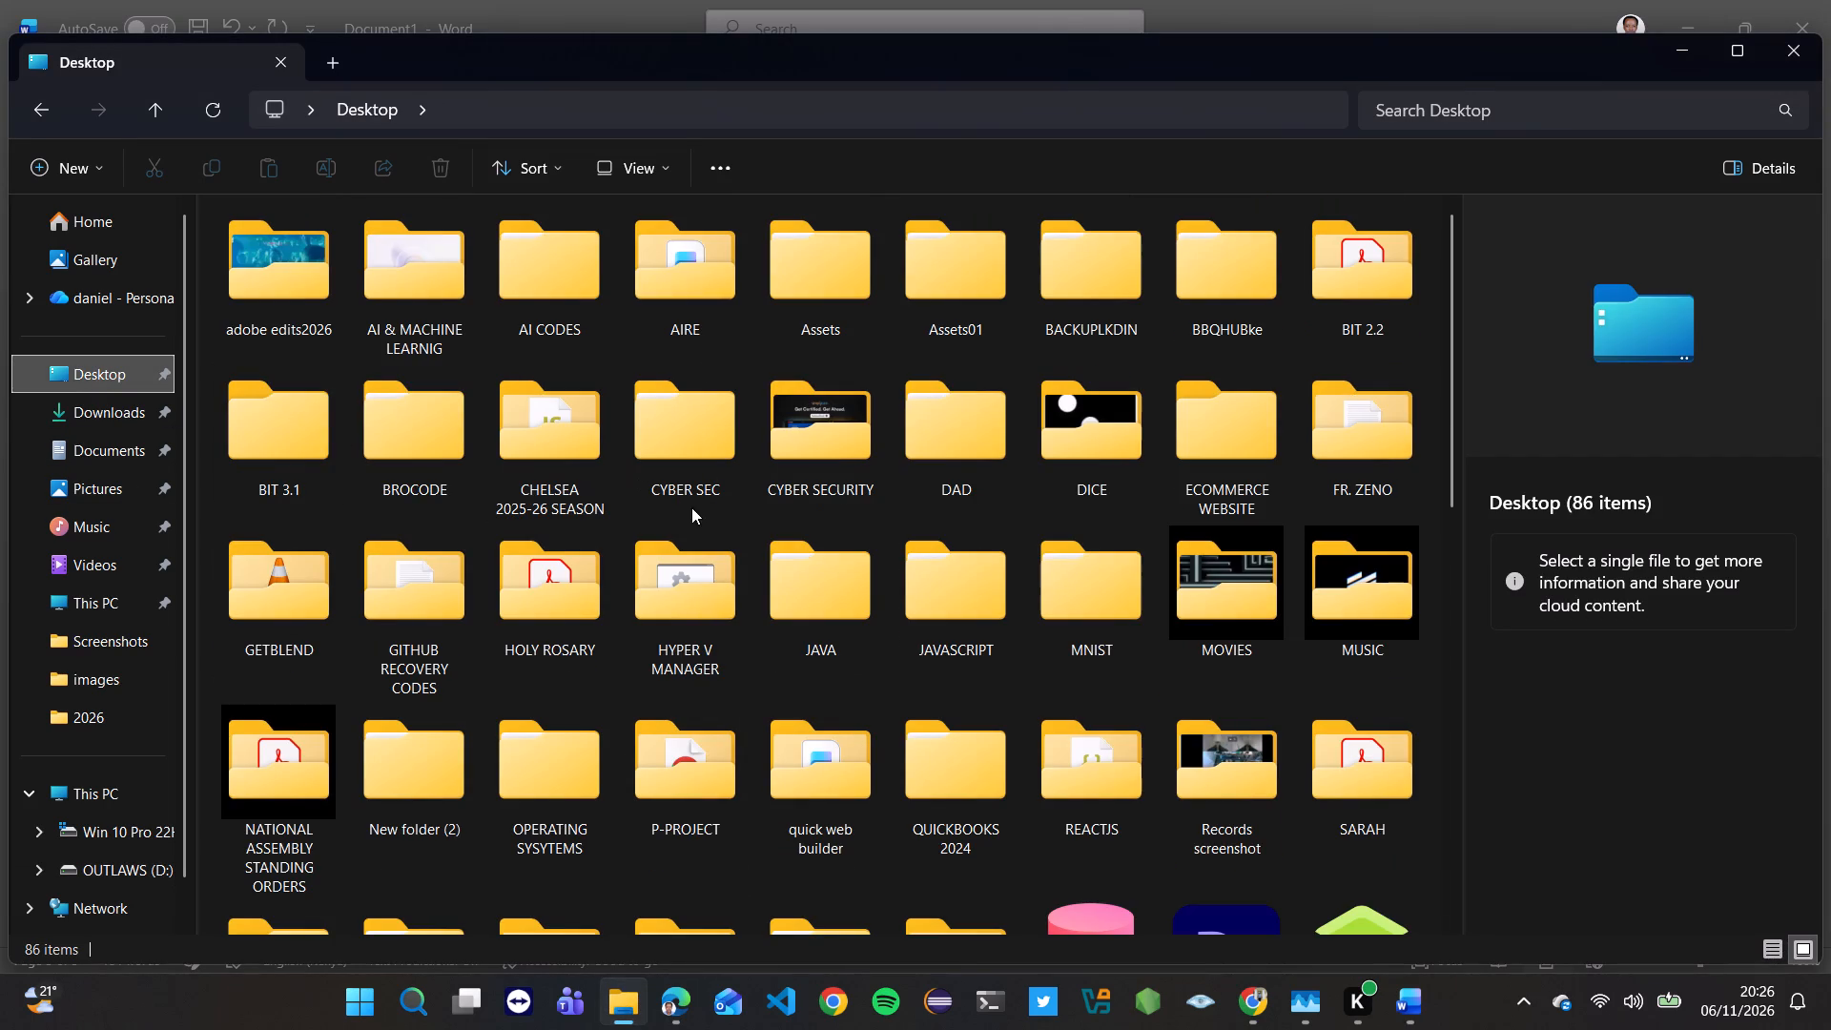
{"action": "double_click", "coordinate": [977, 461]}
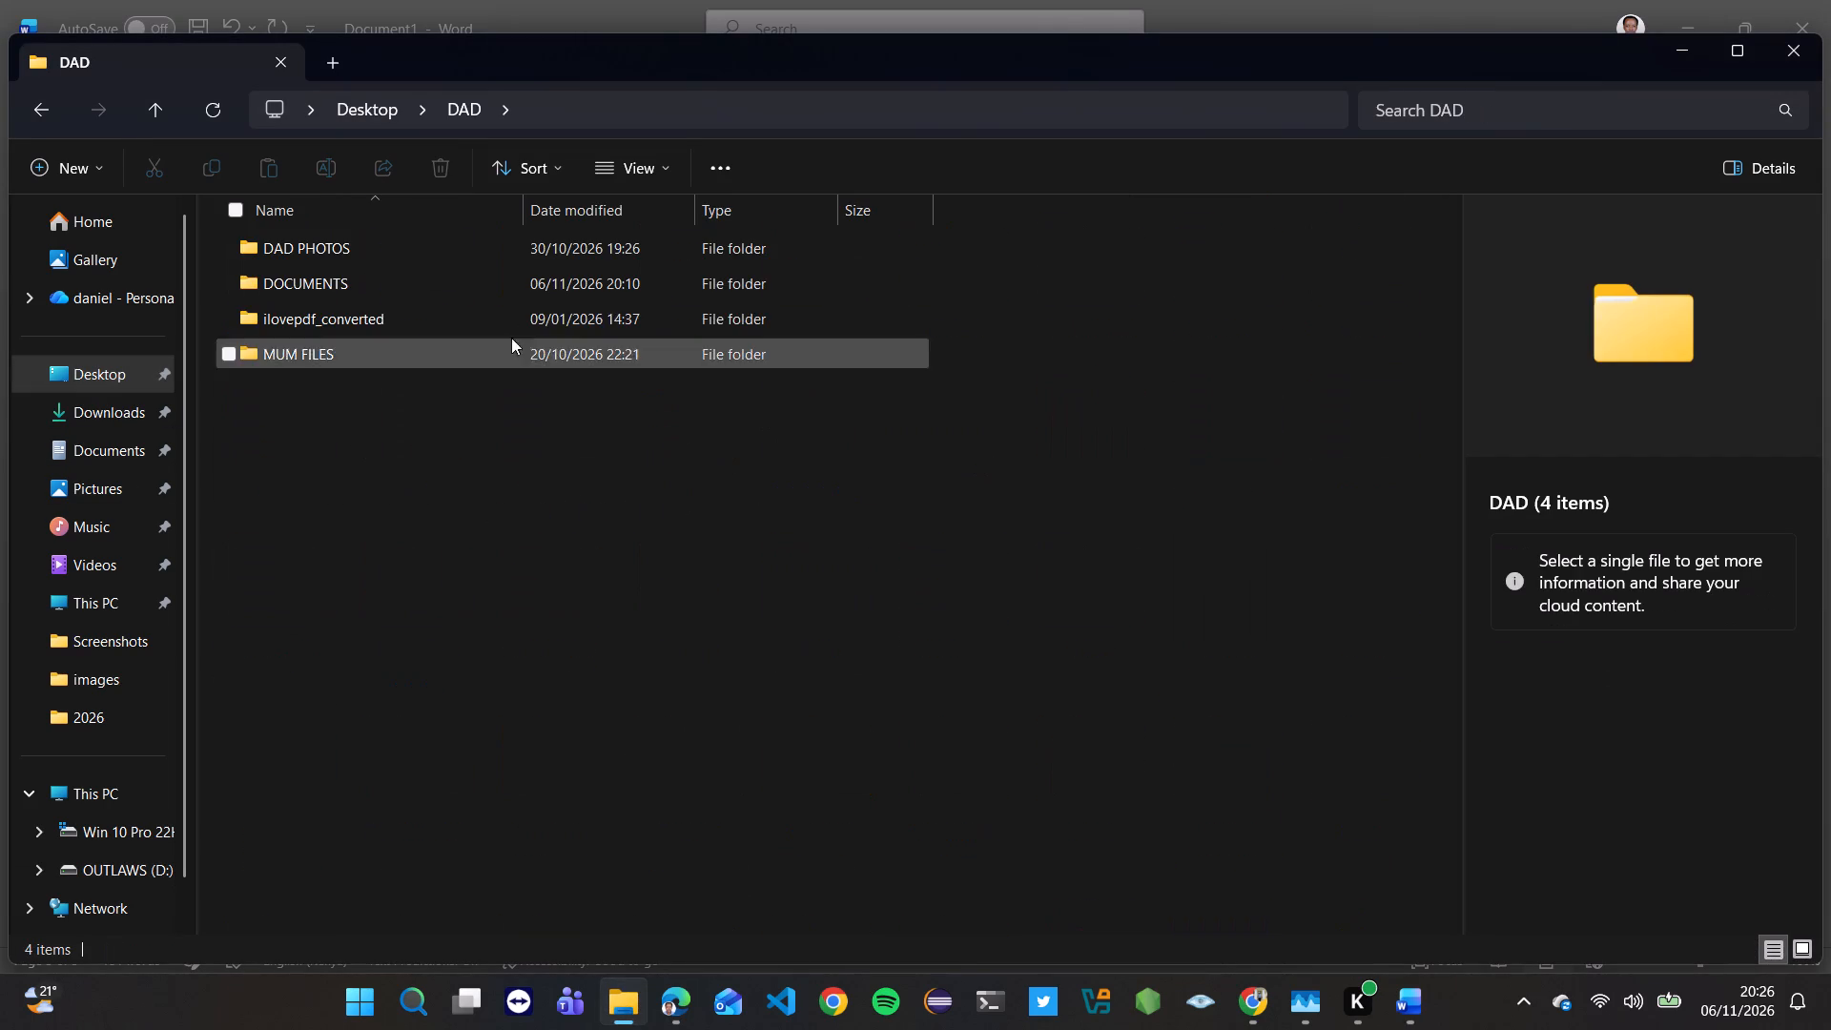
{"action": "double_click", "coordinate": [357, 286]}
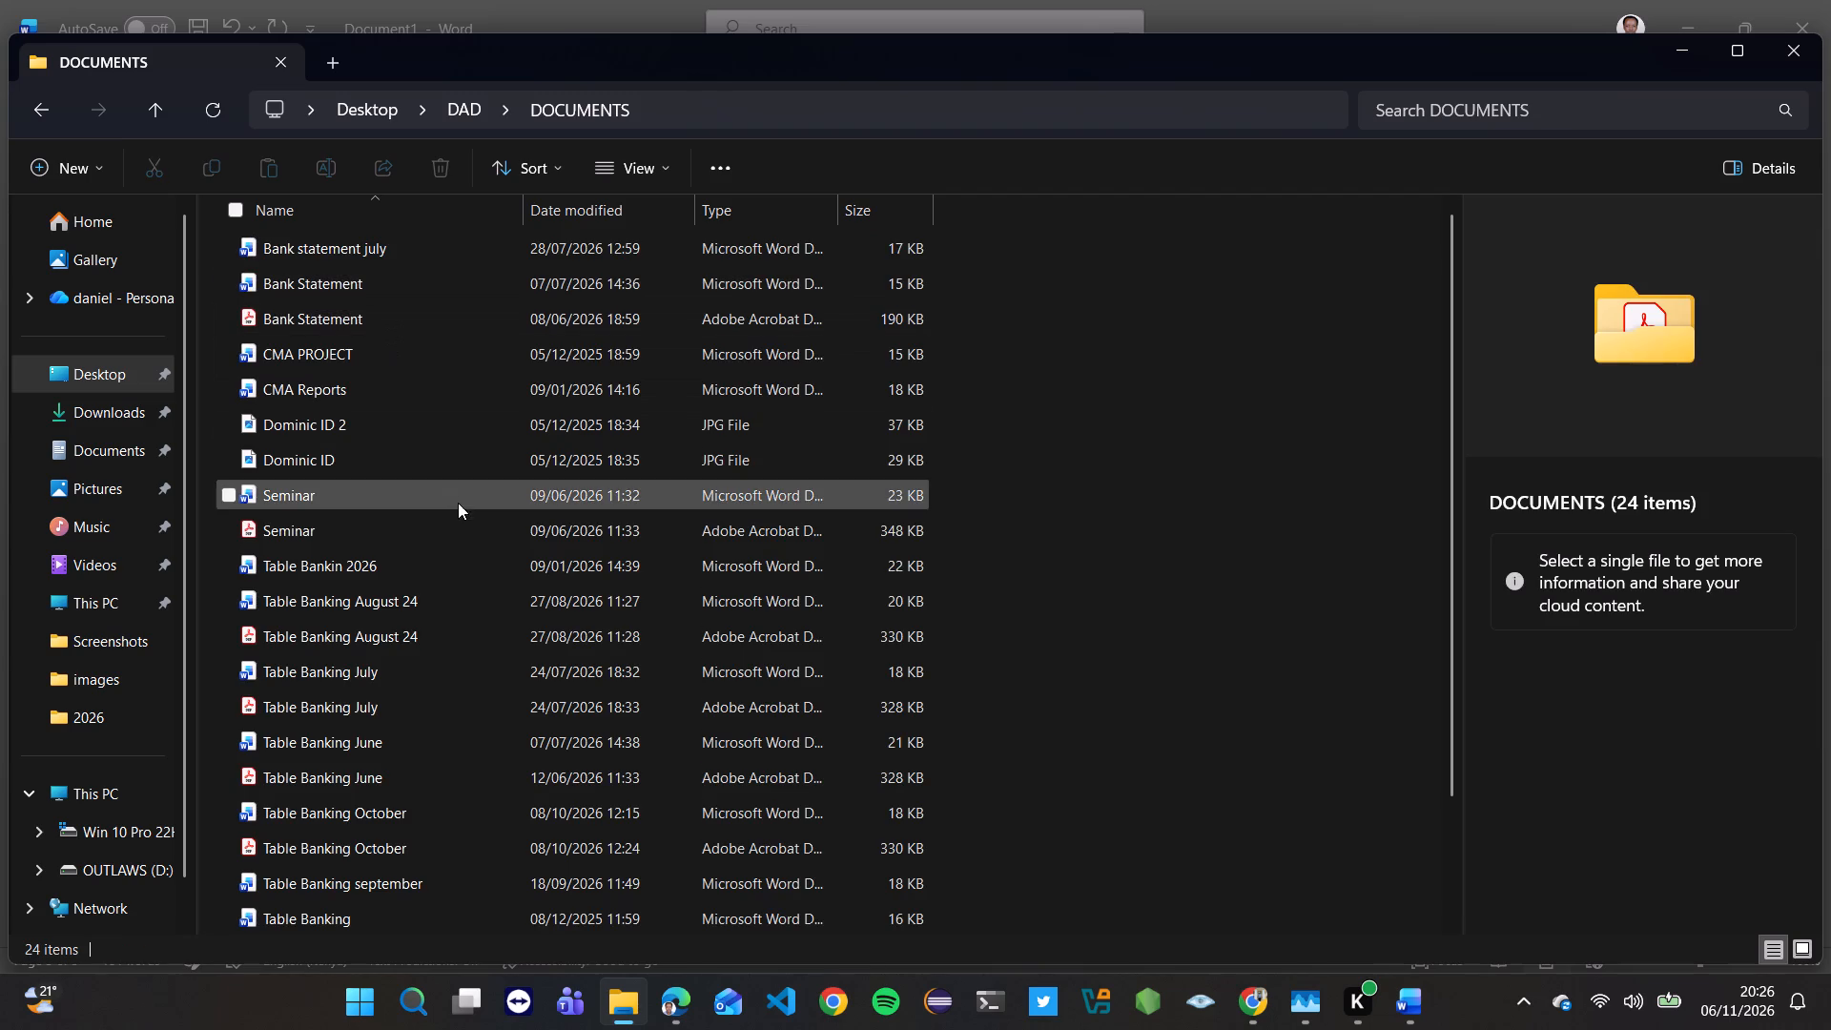
{"action": "scroll", "coordinate": [482, 567], "scroll_direction": "down", "scroll_amount": 2}
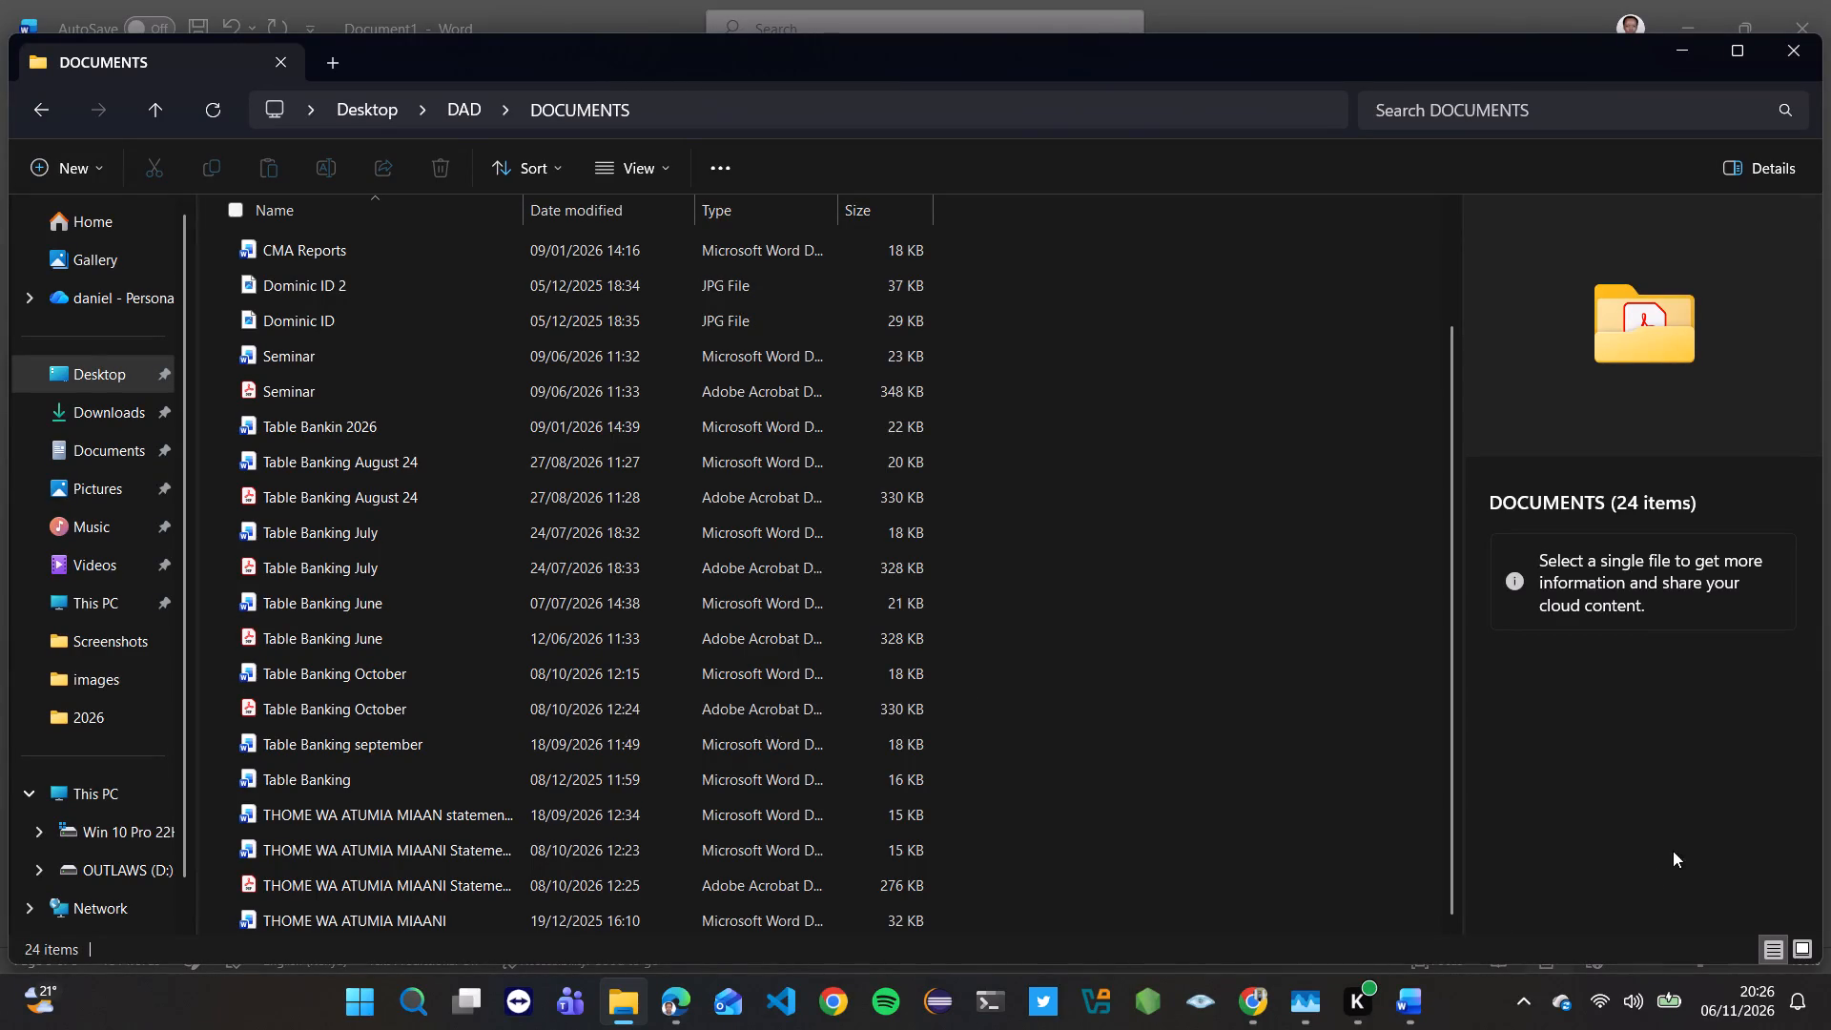
Switch back to the unsaved Document1 in Word and change its file name to Table Banking November.
{"action": "left_click", "coordinate": [1395, 1008]}
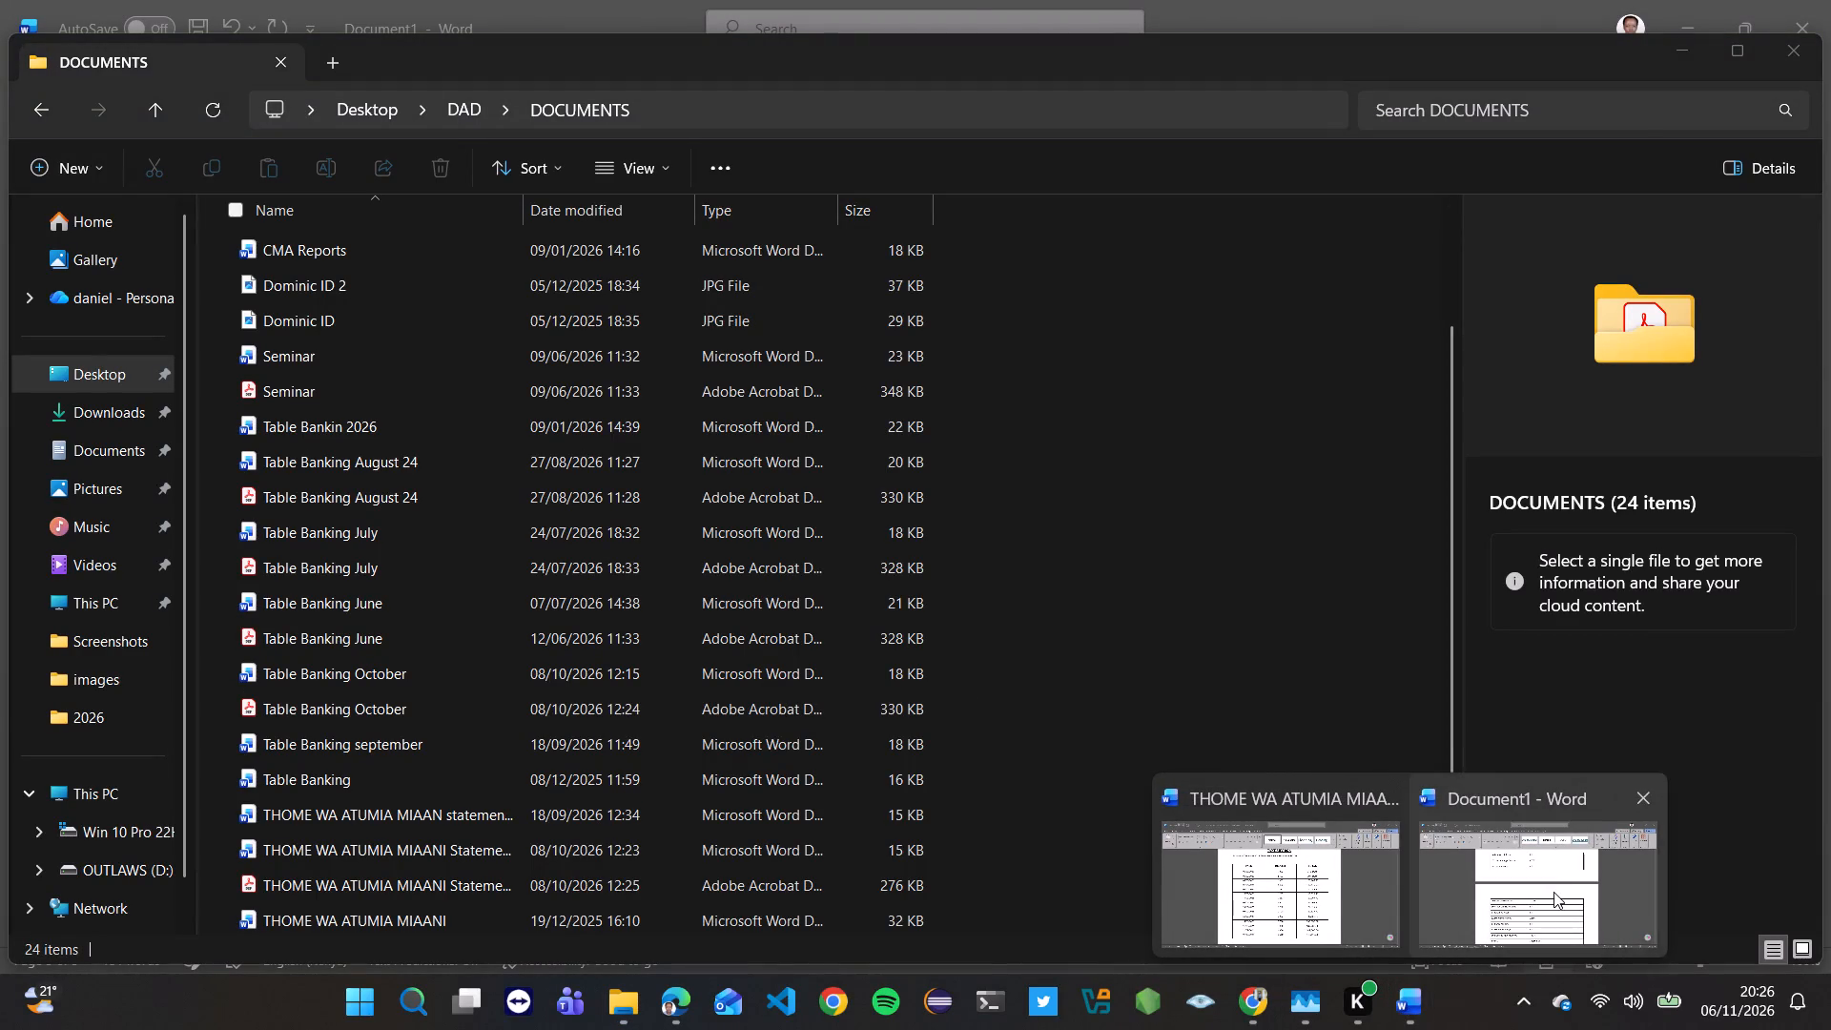
{"action": "left_click", "coordinate": [1553, 892]}
{"action": "left_click", "coordinate": [841, 440]}
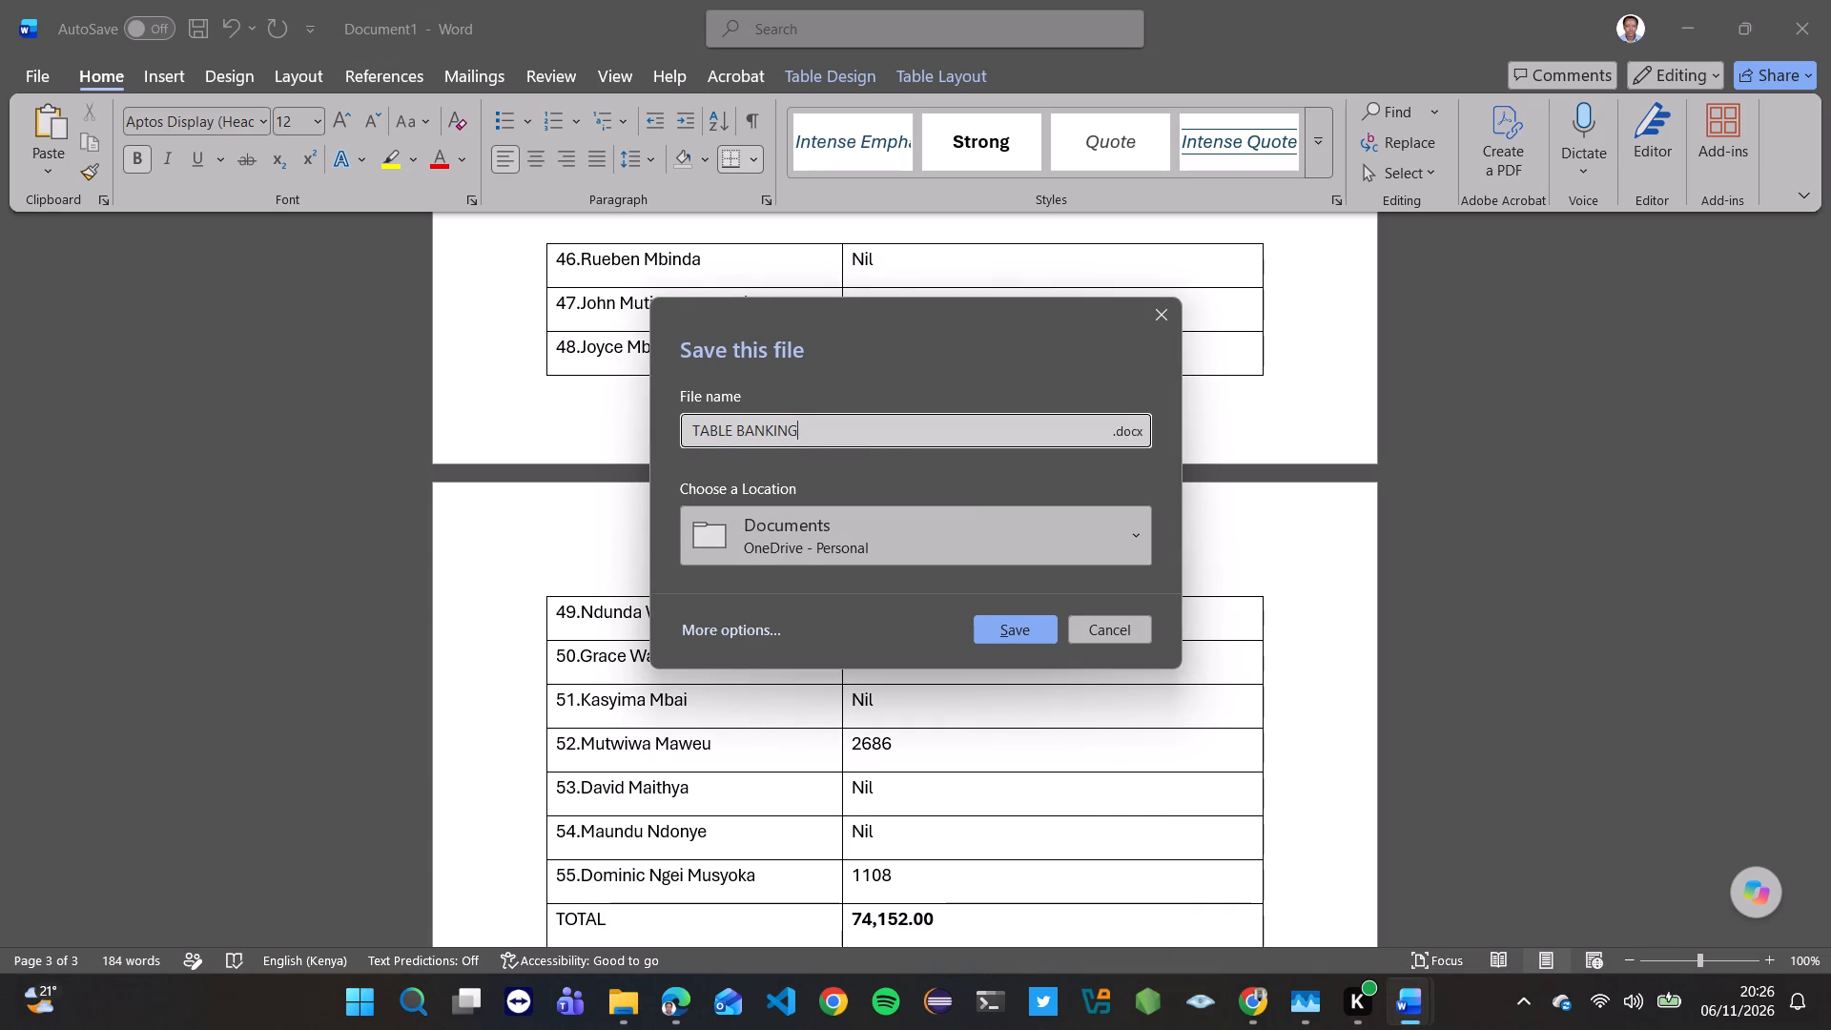
{"action": "key", "text": "BackSpace"}
{"action": "key", "text": "BackSpace"}
{"action": "key", "text": "BackSpace"}
{"action": "key", "text": "BackSpace"}
{"action": "key", "text": "BackSpace"}
{"action": "key", "text": "BackSpace"}
{"action": "key", "text": "BackSpace"}
{"action": "key", "text": "BackSpace"}
{"action": "key", "text": "BackSpace"}
{"action": "key", "text": "BackSpace"}
{"action": "key", "text": "BackSpace"}
{"action": "key", "text": "BackSpace"}
{"action": "type", "text": "able Banking"}
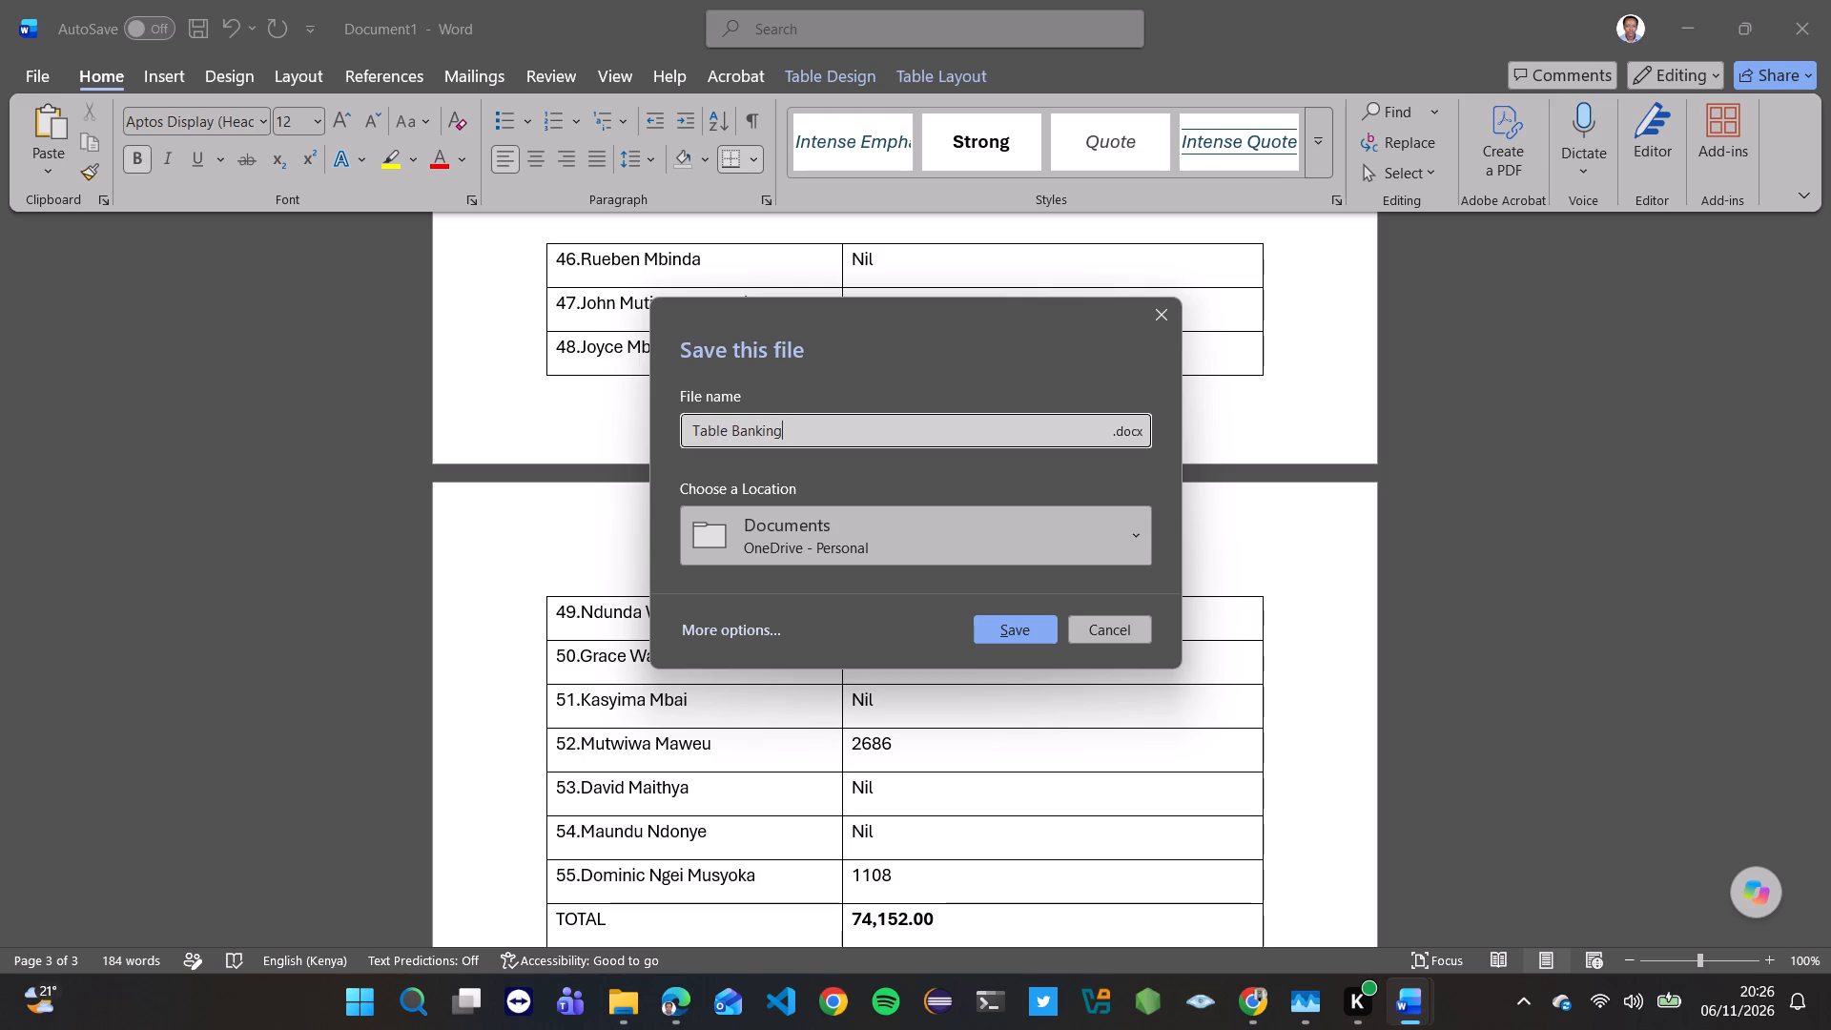
{"action": "key", "text": "space"}
{"action": "type", "text": "November"}
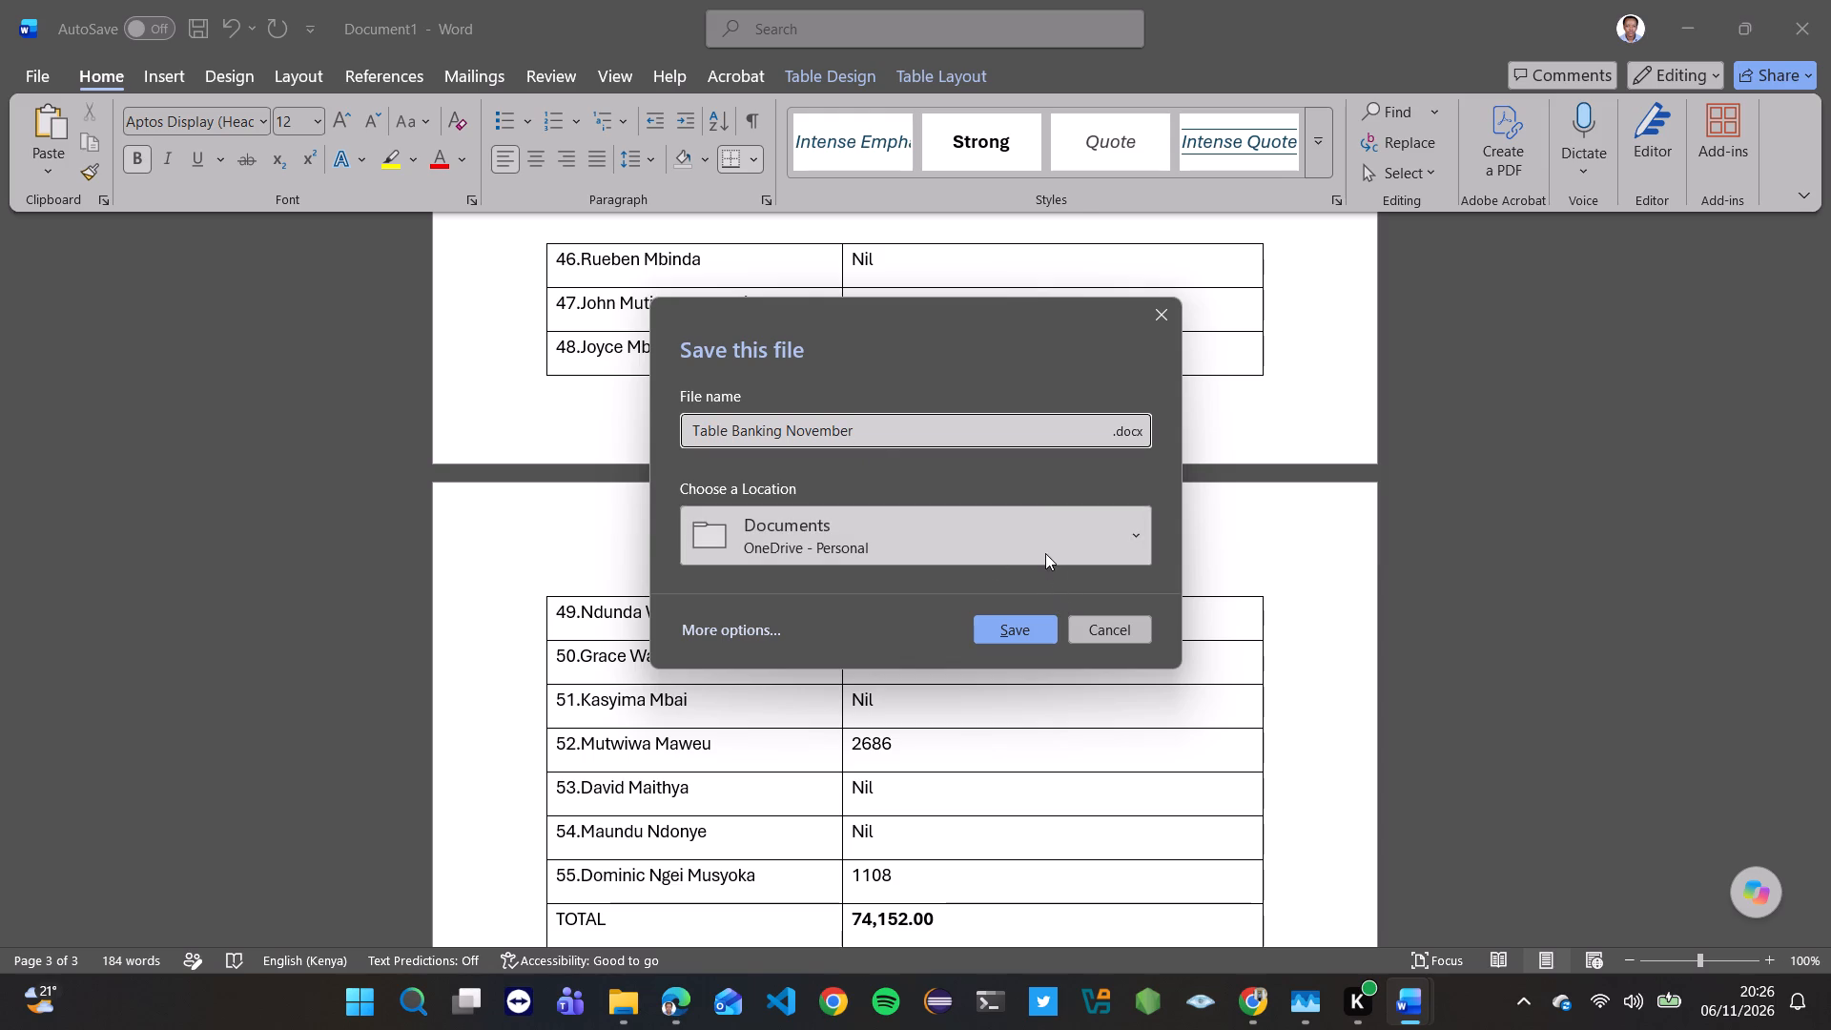
Choose the Desktop folder DAD as the save location and set it as the default location.
{"action": "left_click", "coordinate": [1031, 544]}
{"action": "left_click", "coordinate": [810, 437]}
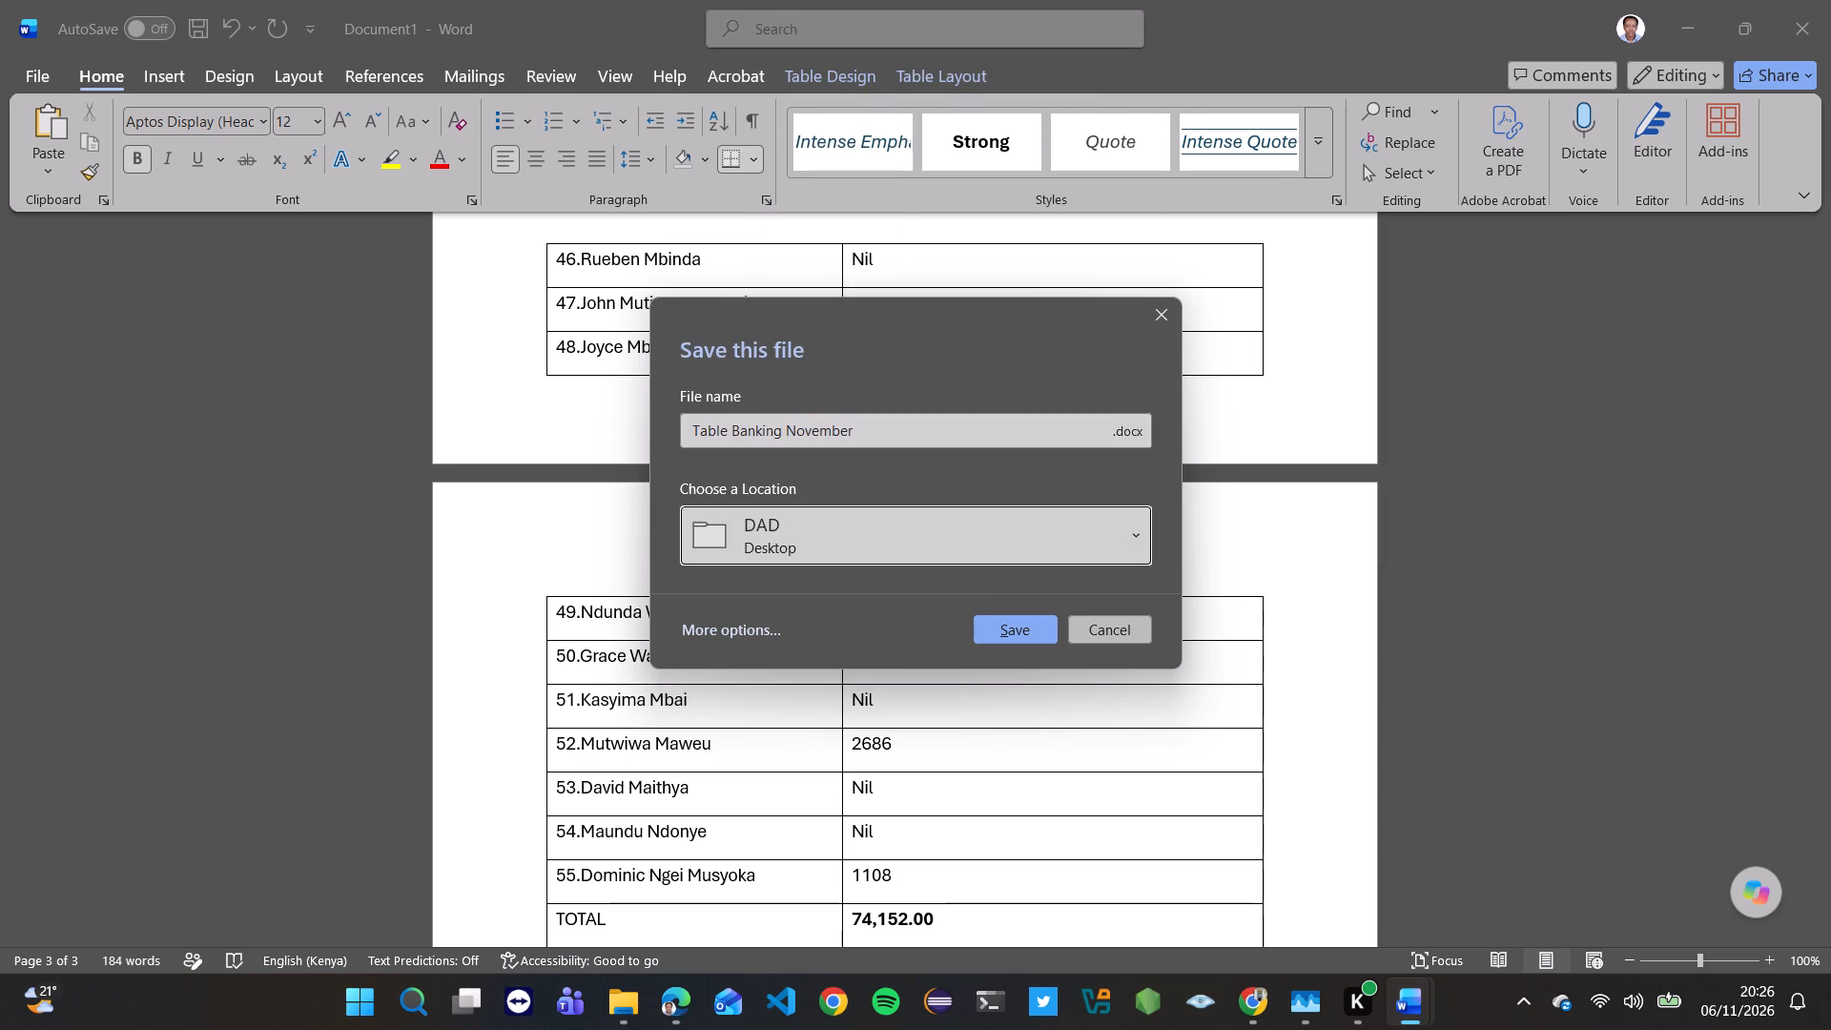
{"action": "left_click", "coordinate": [1069, 546]}
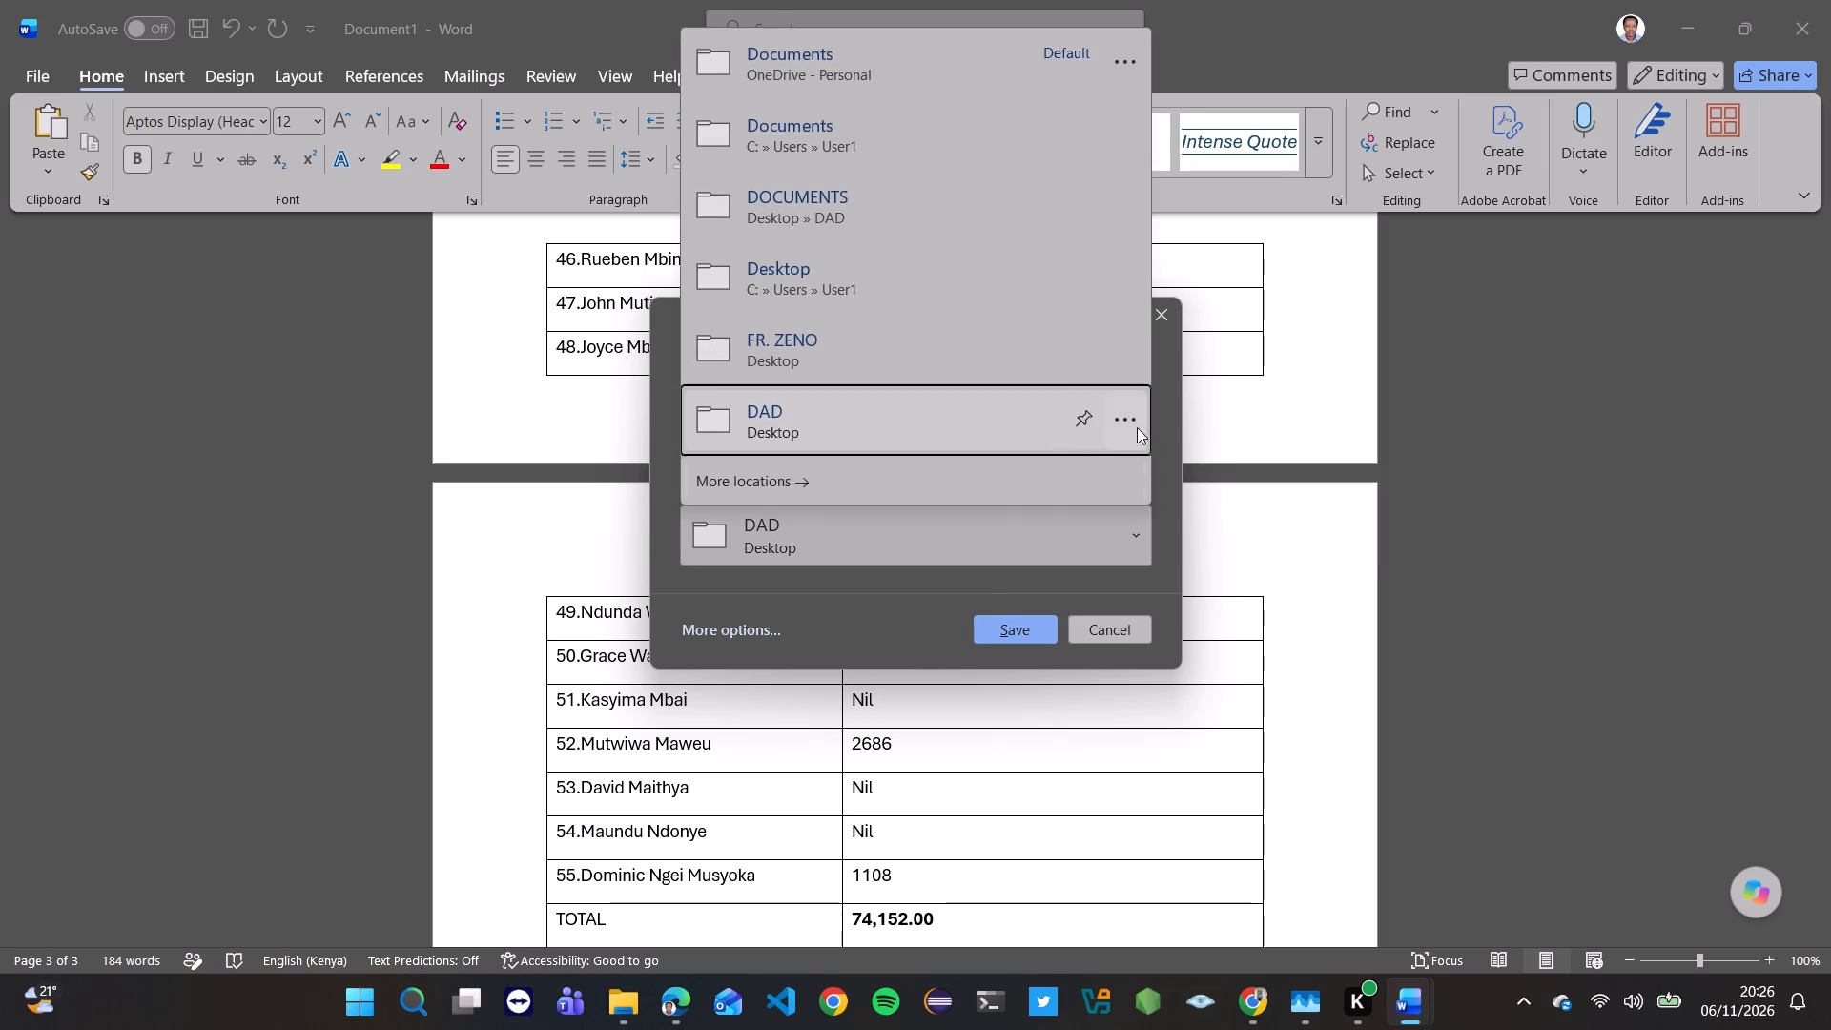
{"action": "left_click", "coordinate": [1114, 422]}
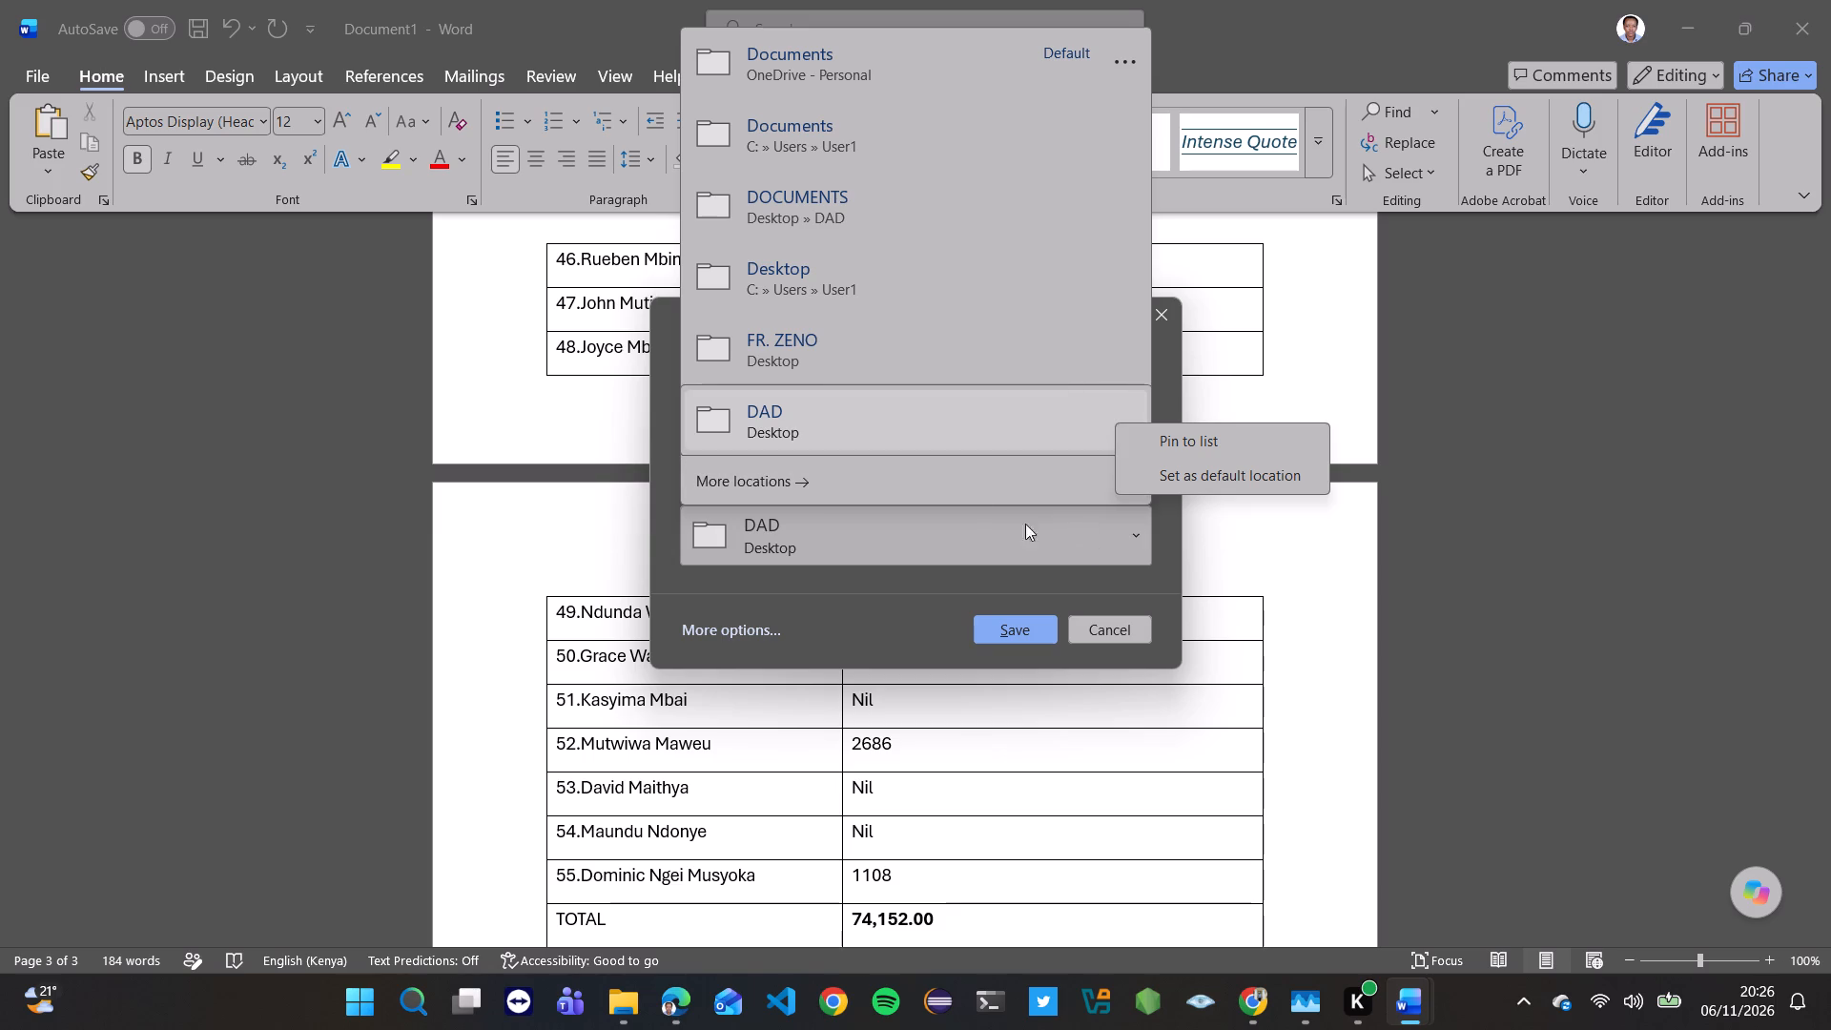
{"action": "left_click", "coordinate": [802, 436]}
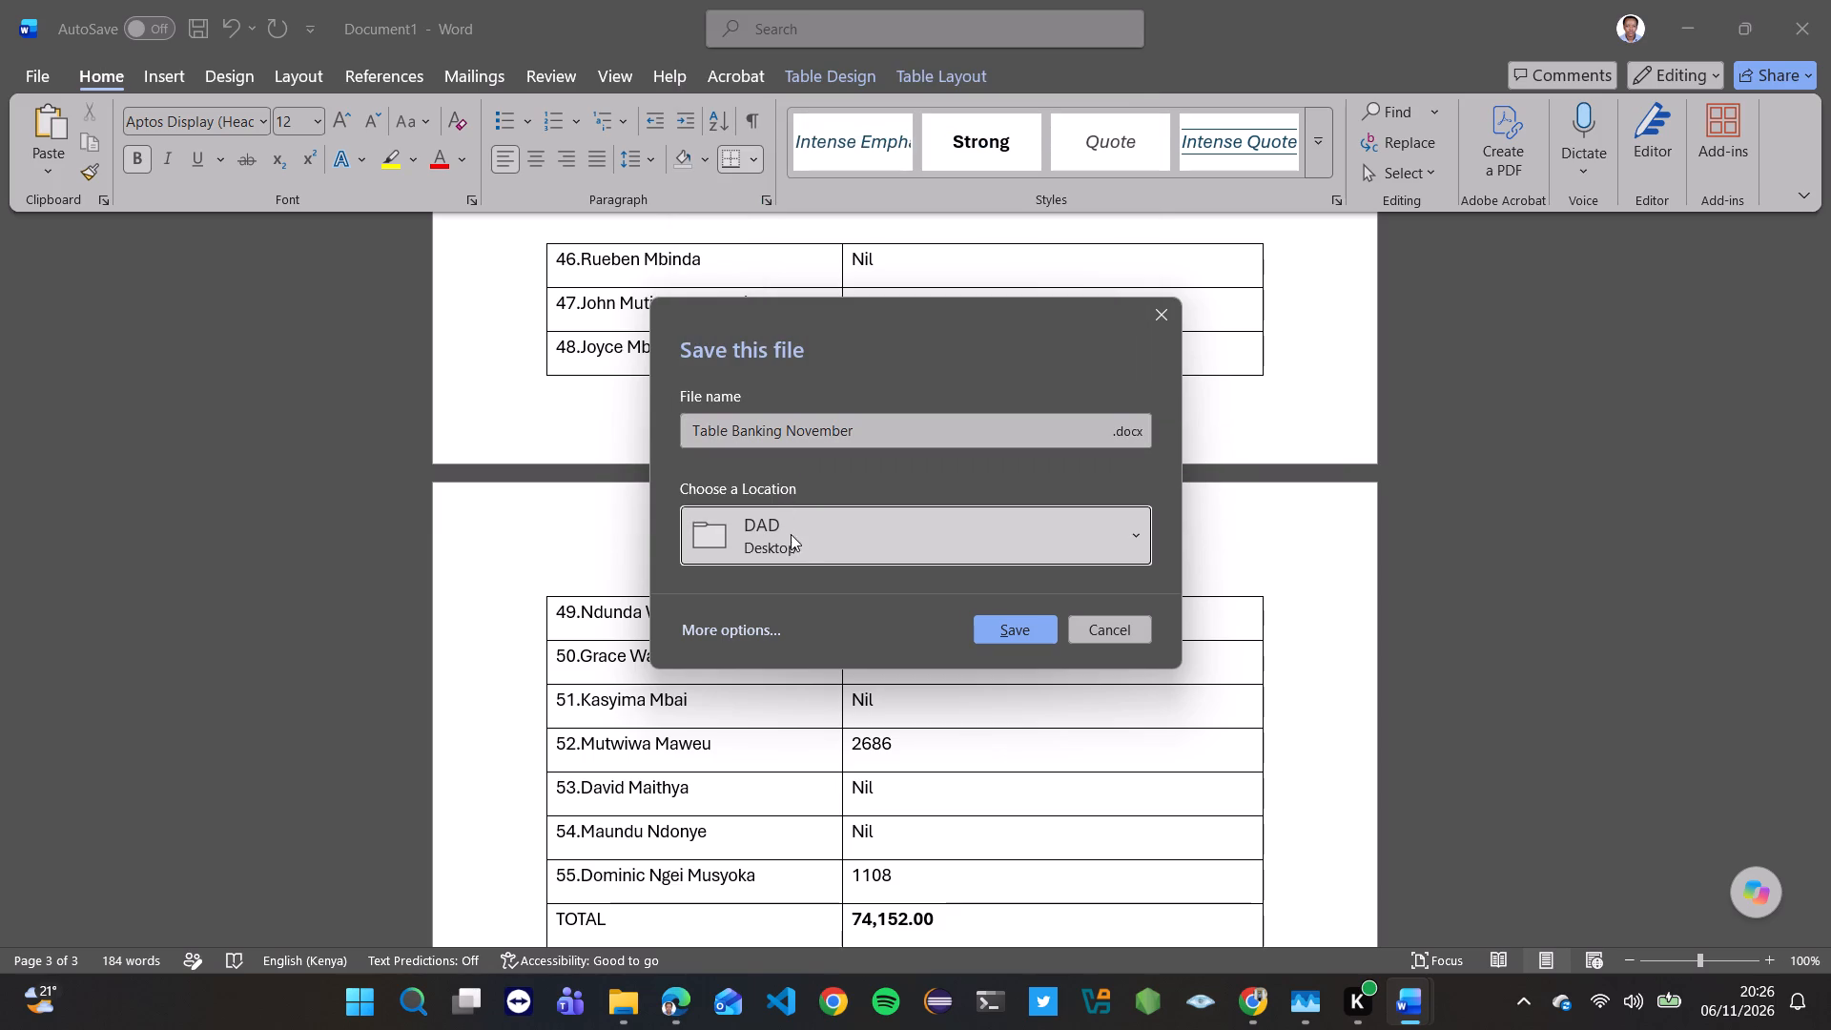
{"action": "left_click", "coordinate": [757, 541]}
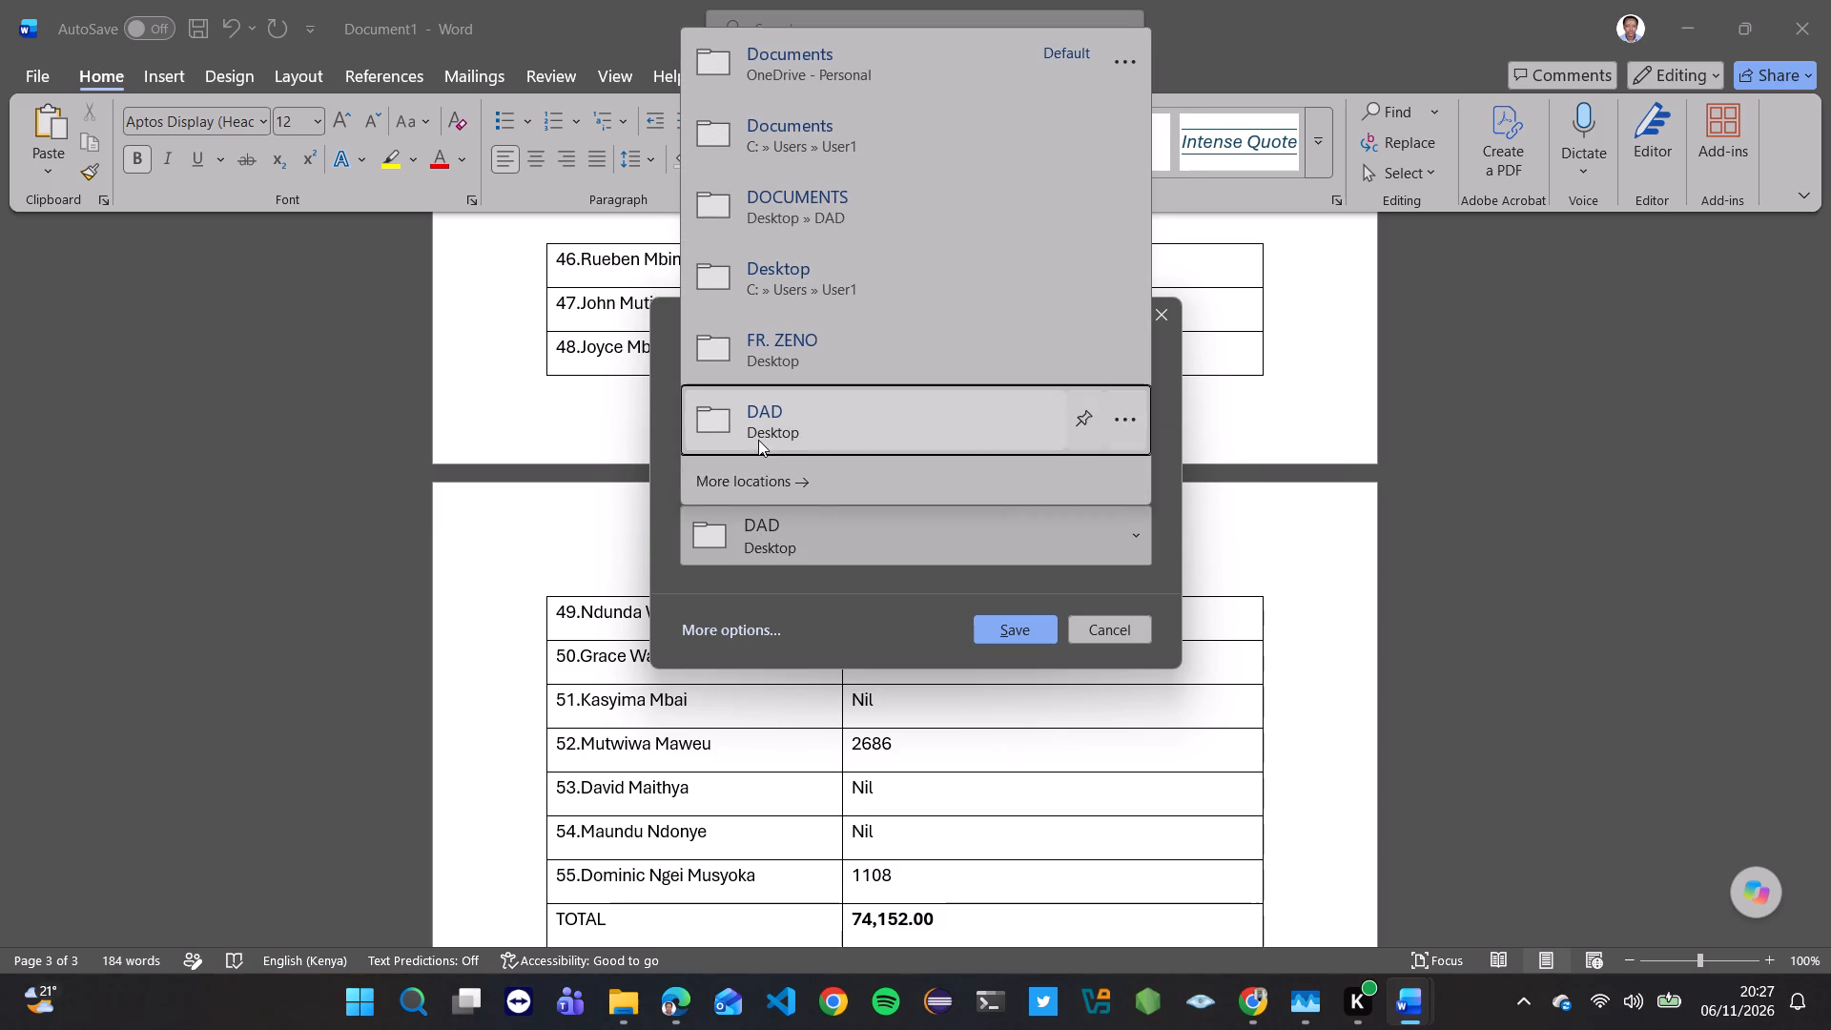
{"action": "double_click", "coordinate": [732, 425]}
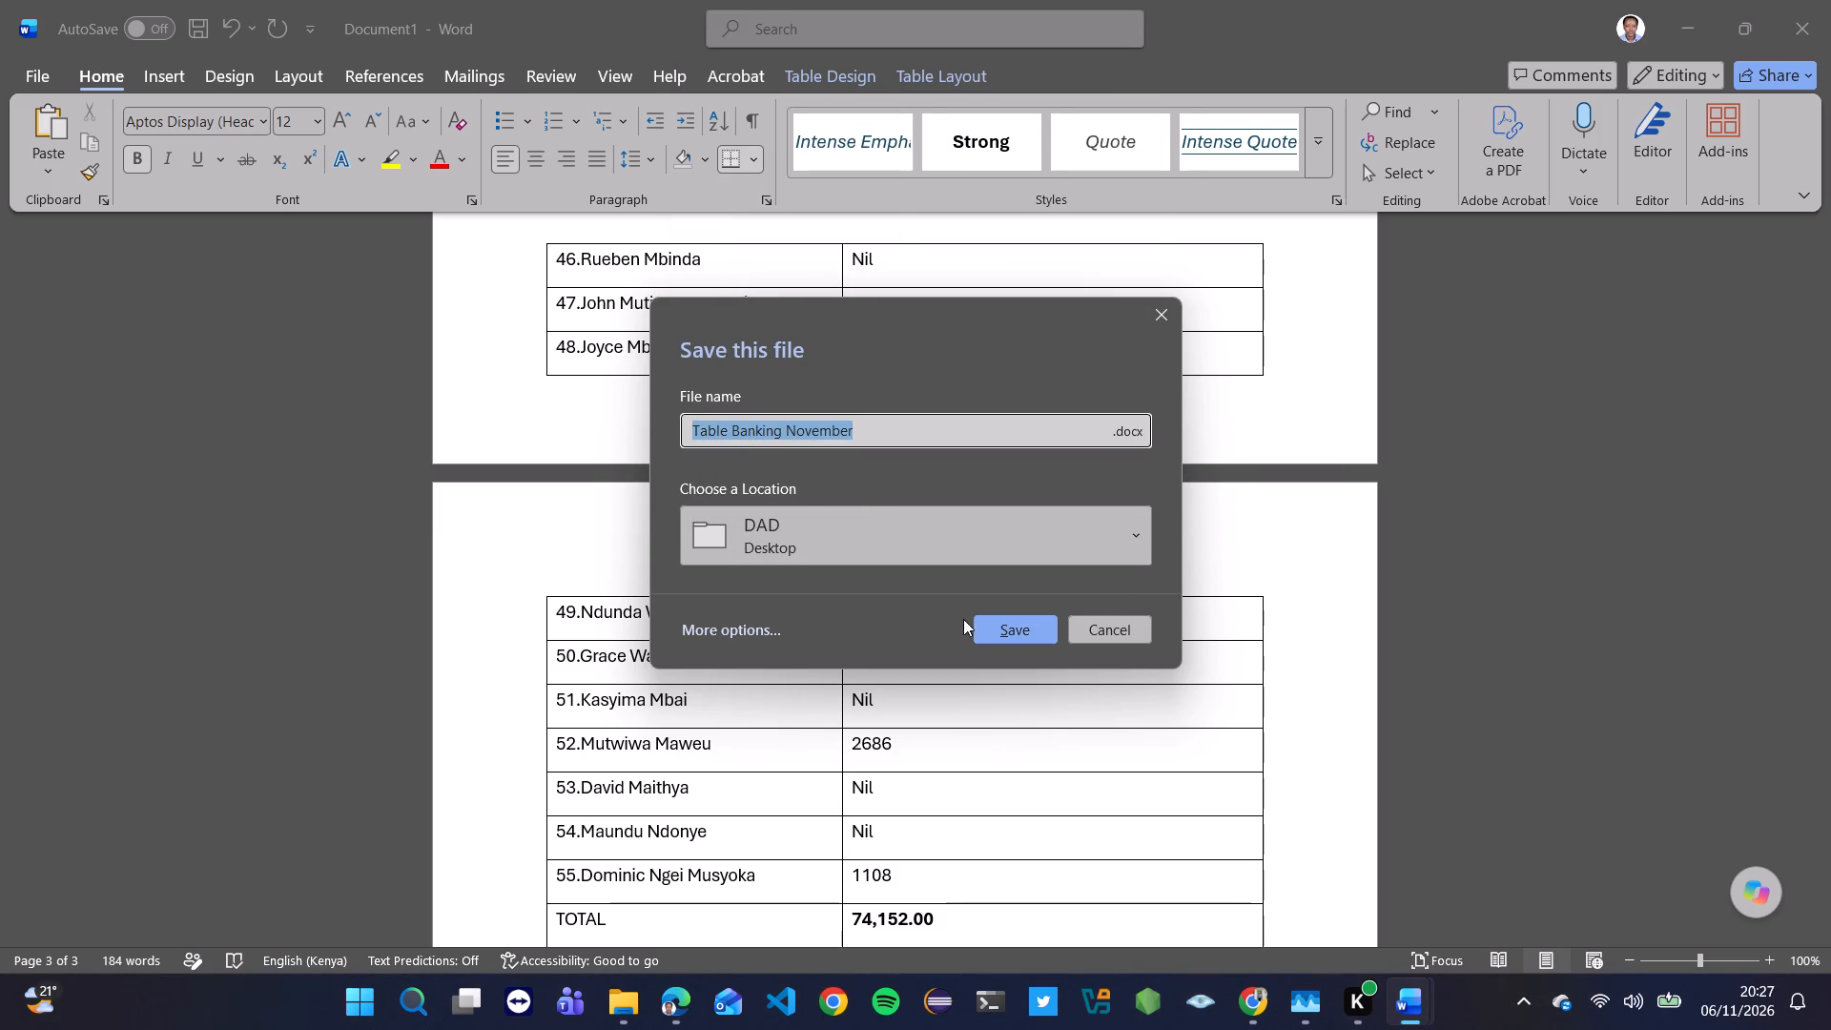
{"action": "left_click", "coordinate": [1117, 533]}
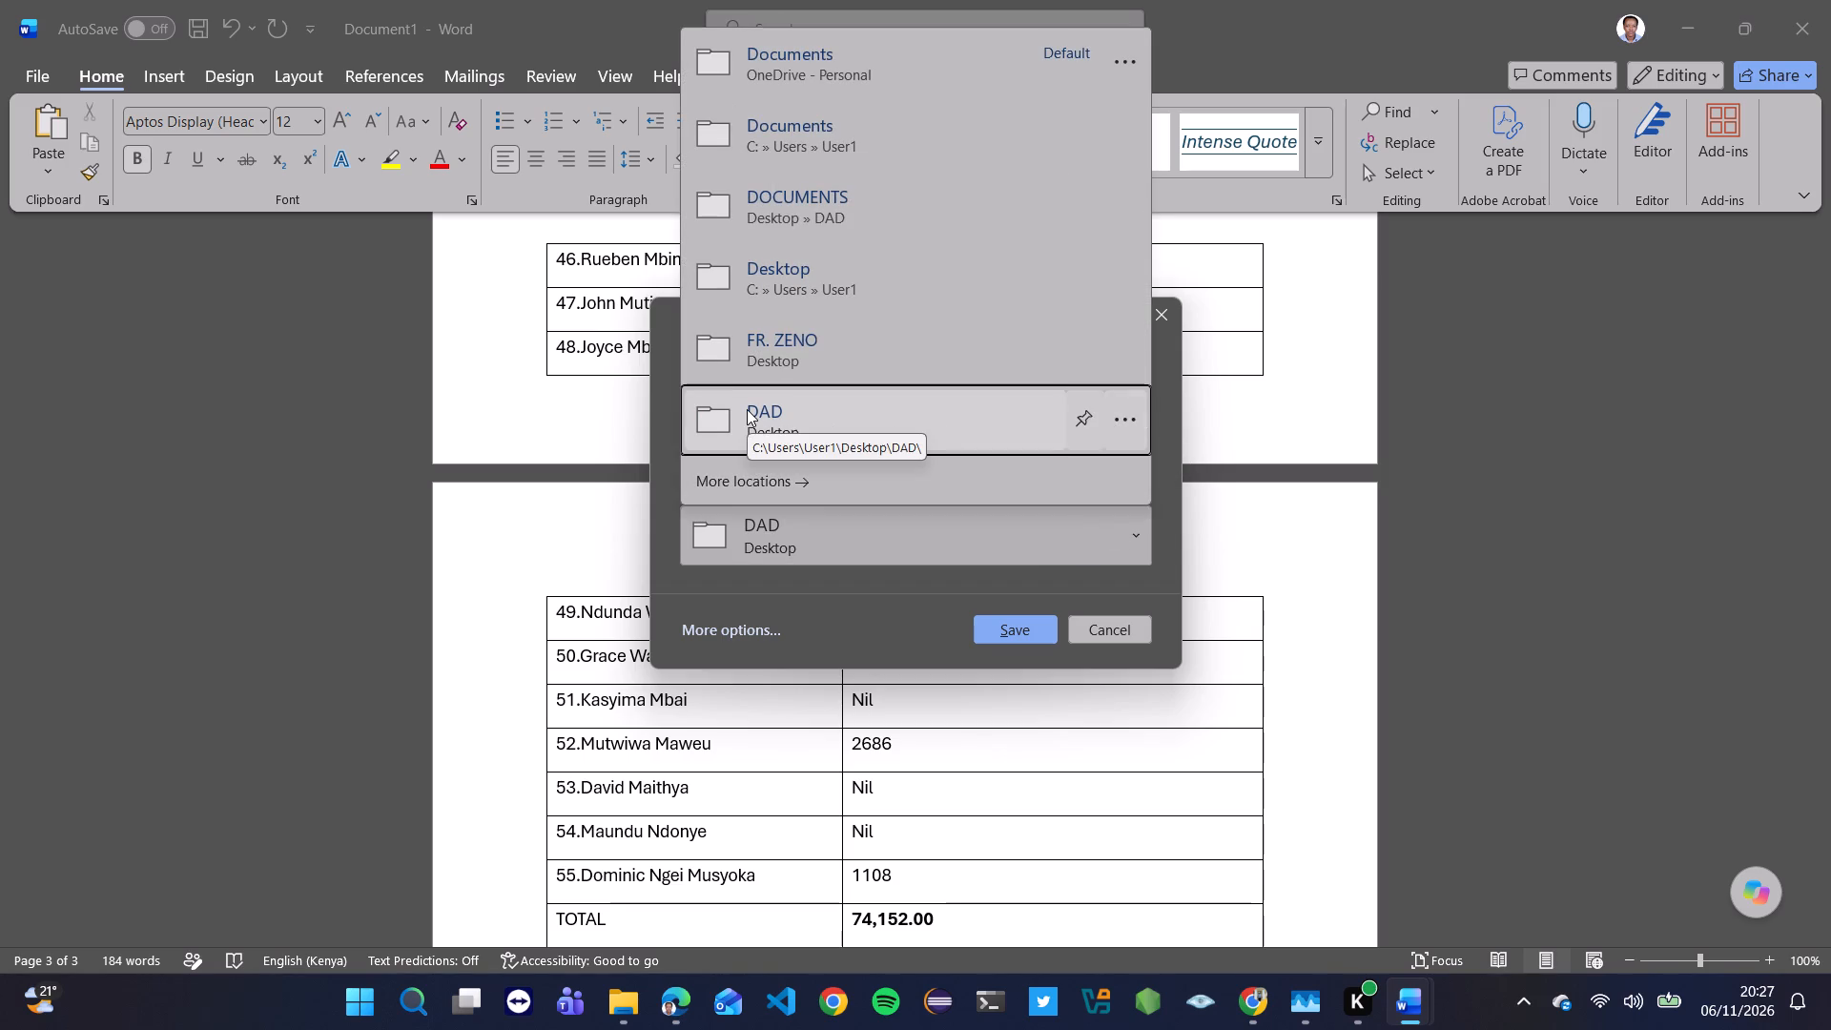
{"action": "left_click", "coordinate": [1131, 417]}
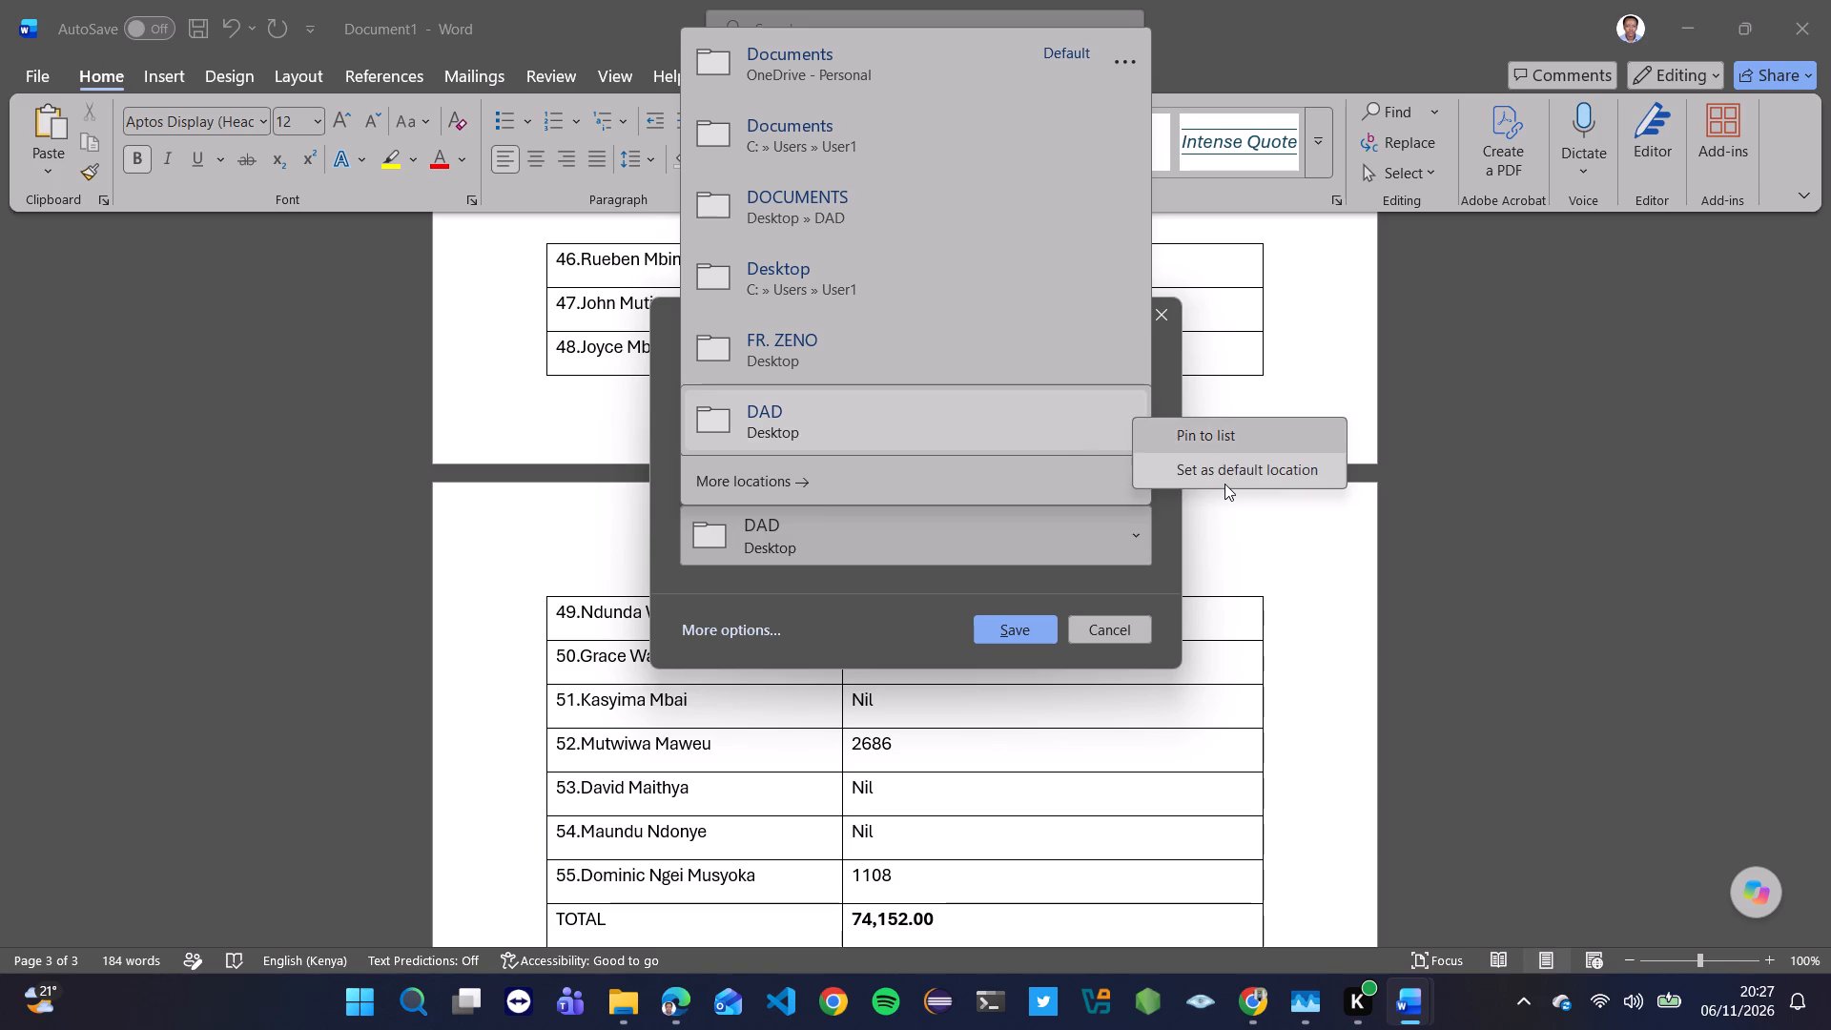
{"action": "left_click", "coordinate": [1224, 484]}
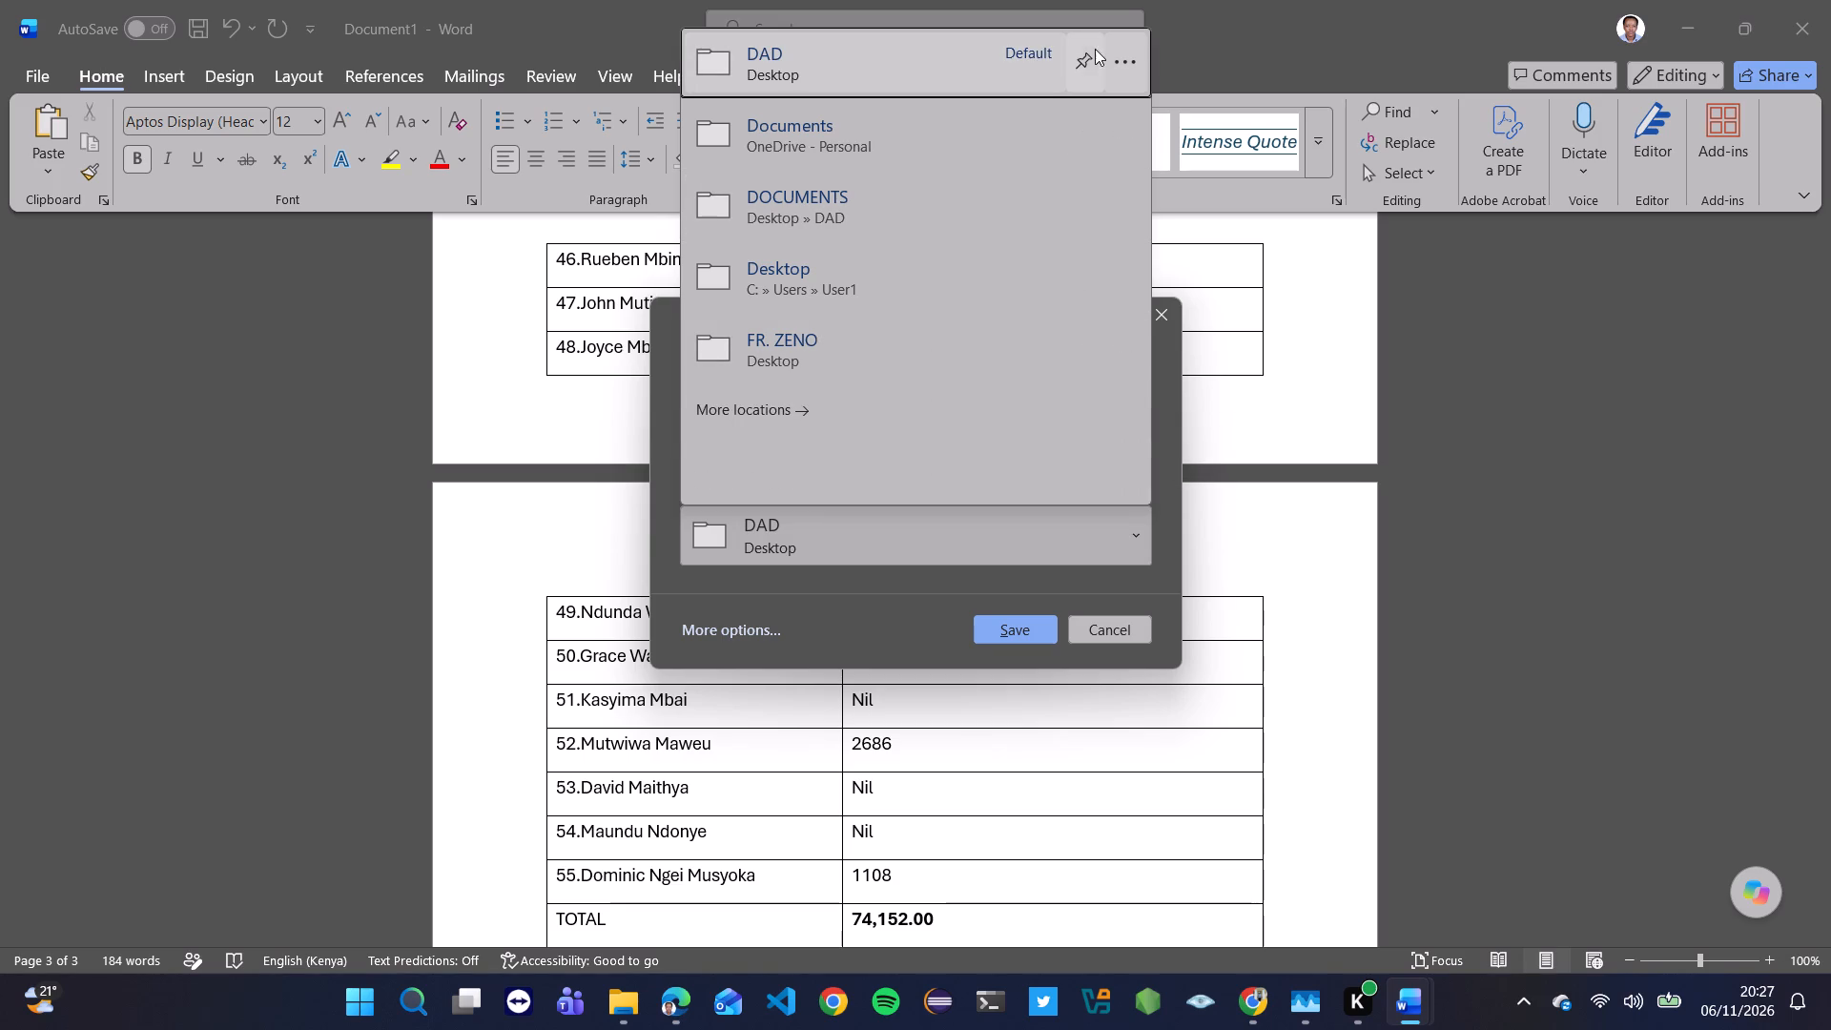
{"action": "left_click", "coordinate": [1108, 64]}
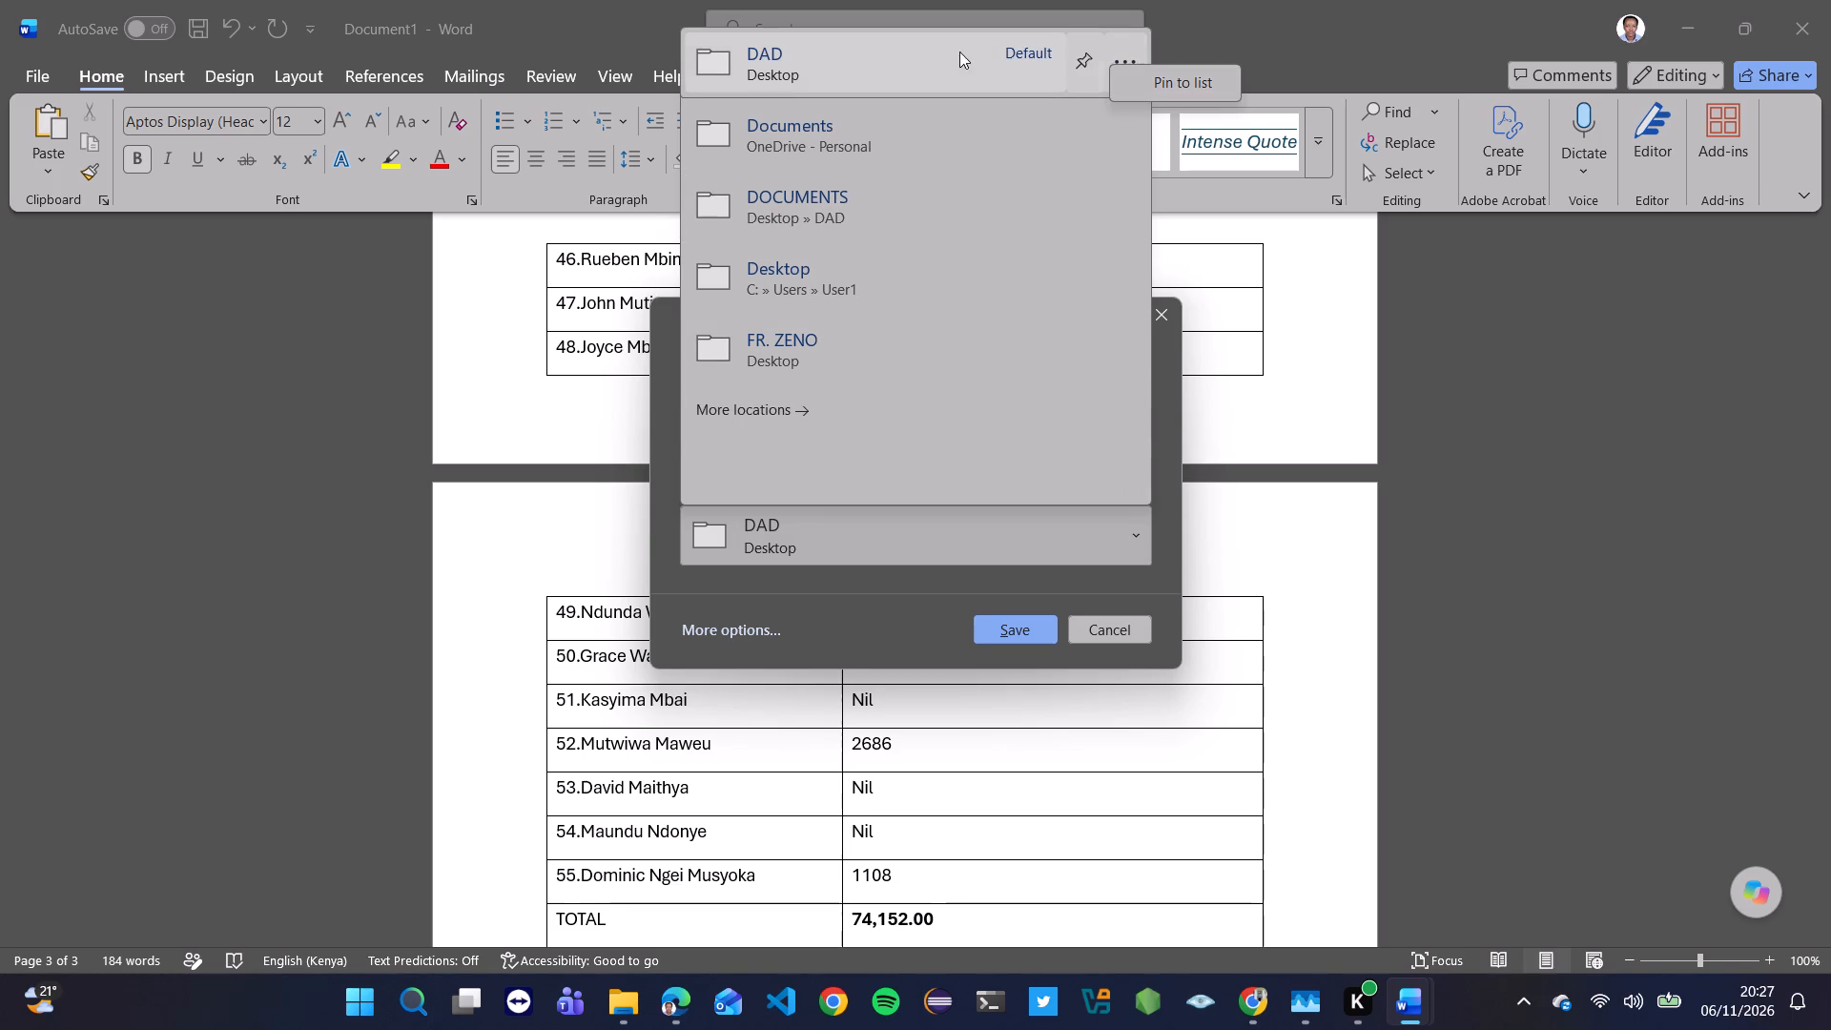
{"action": "left_click", "coordinate": [782, 66]}
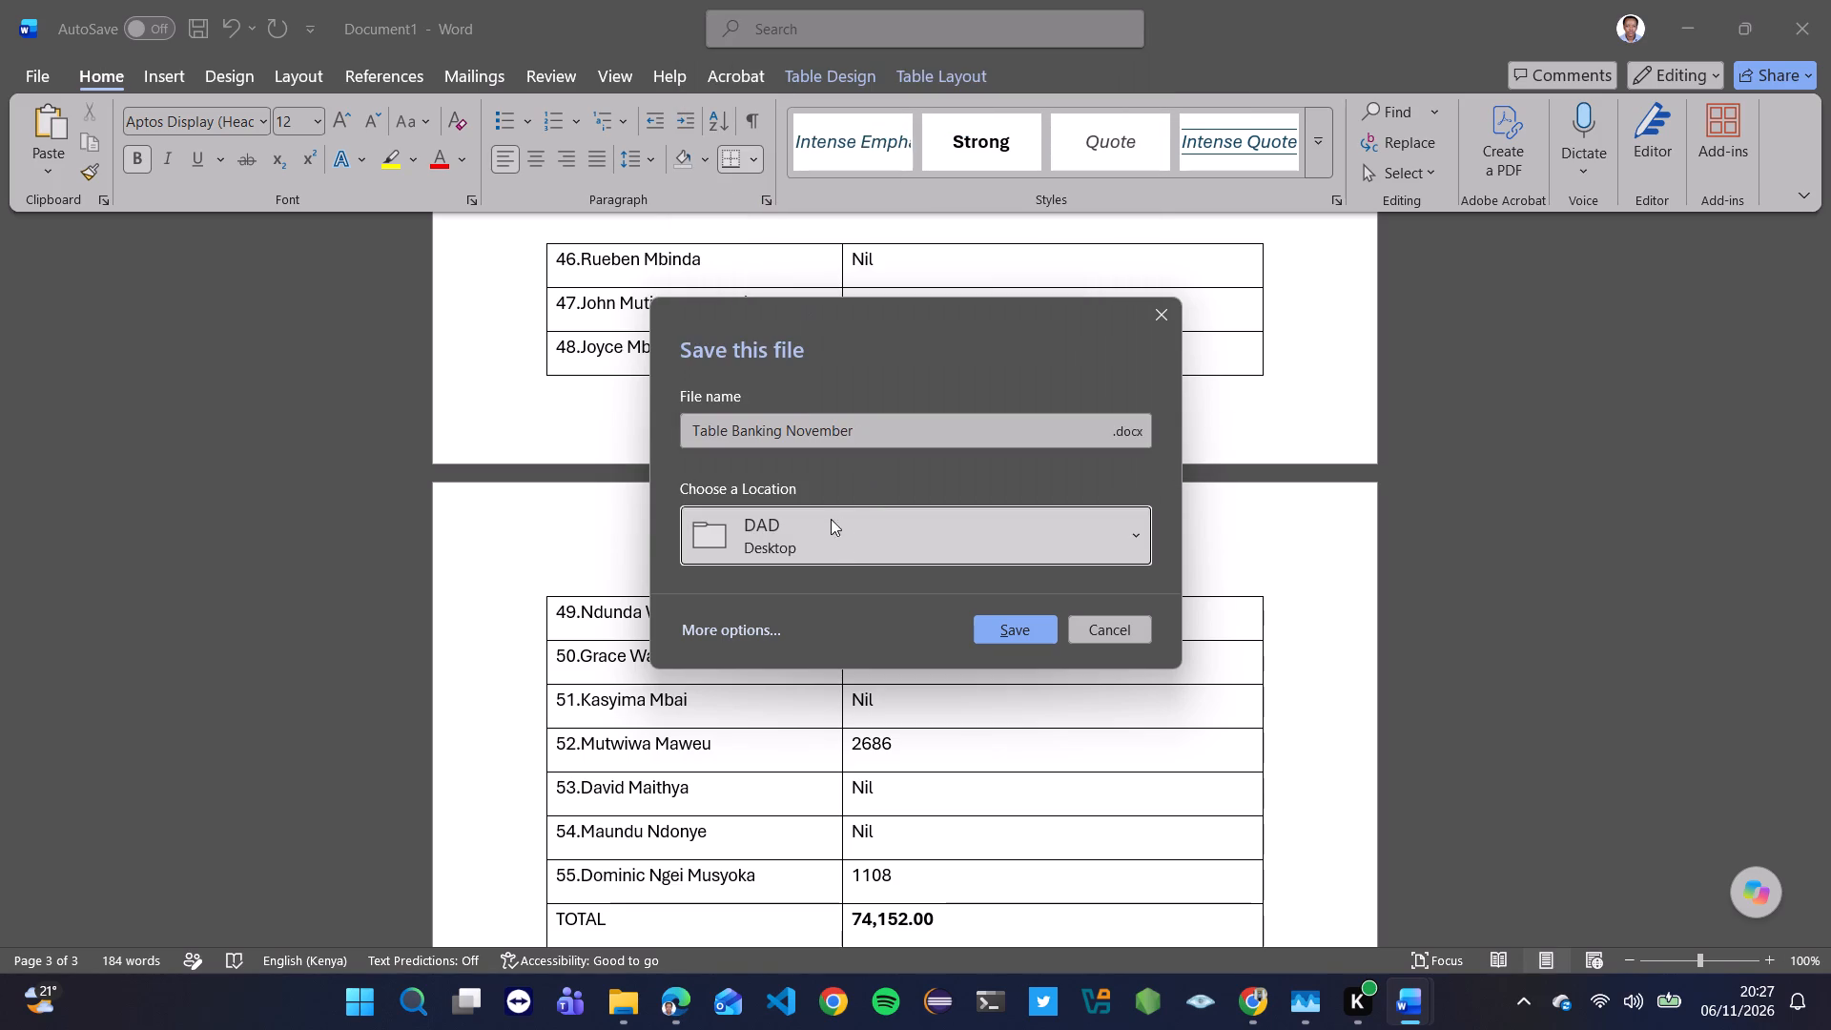
Save Table Banking November as a Word document in the Desktop > DAD > DOCUMENTS folder.
{"action": "left_click", "coordinate": [760, 546]}
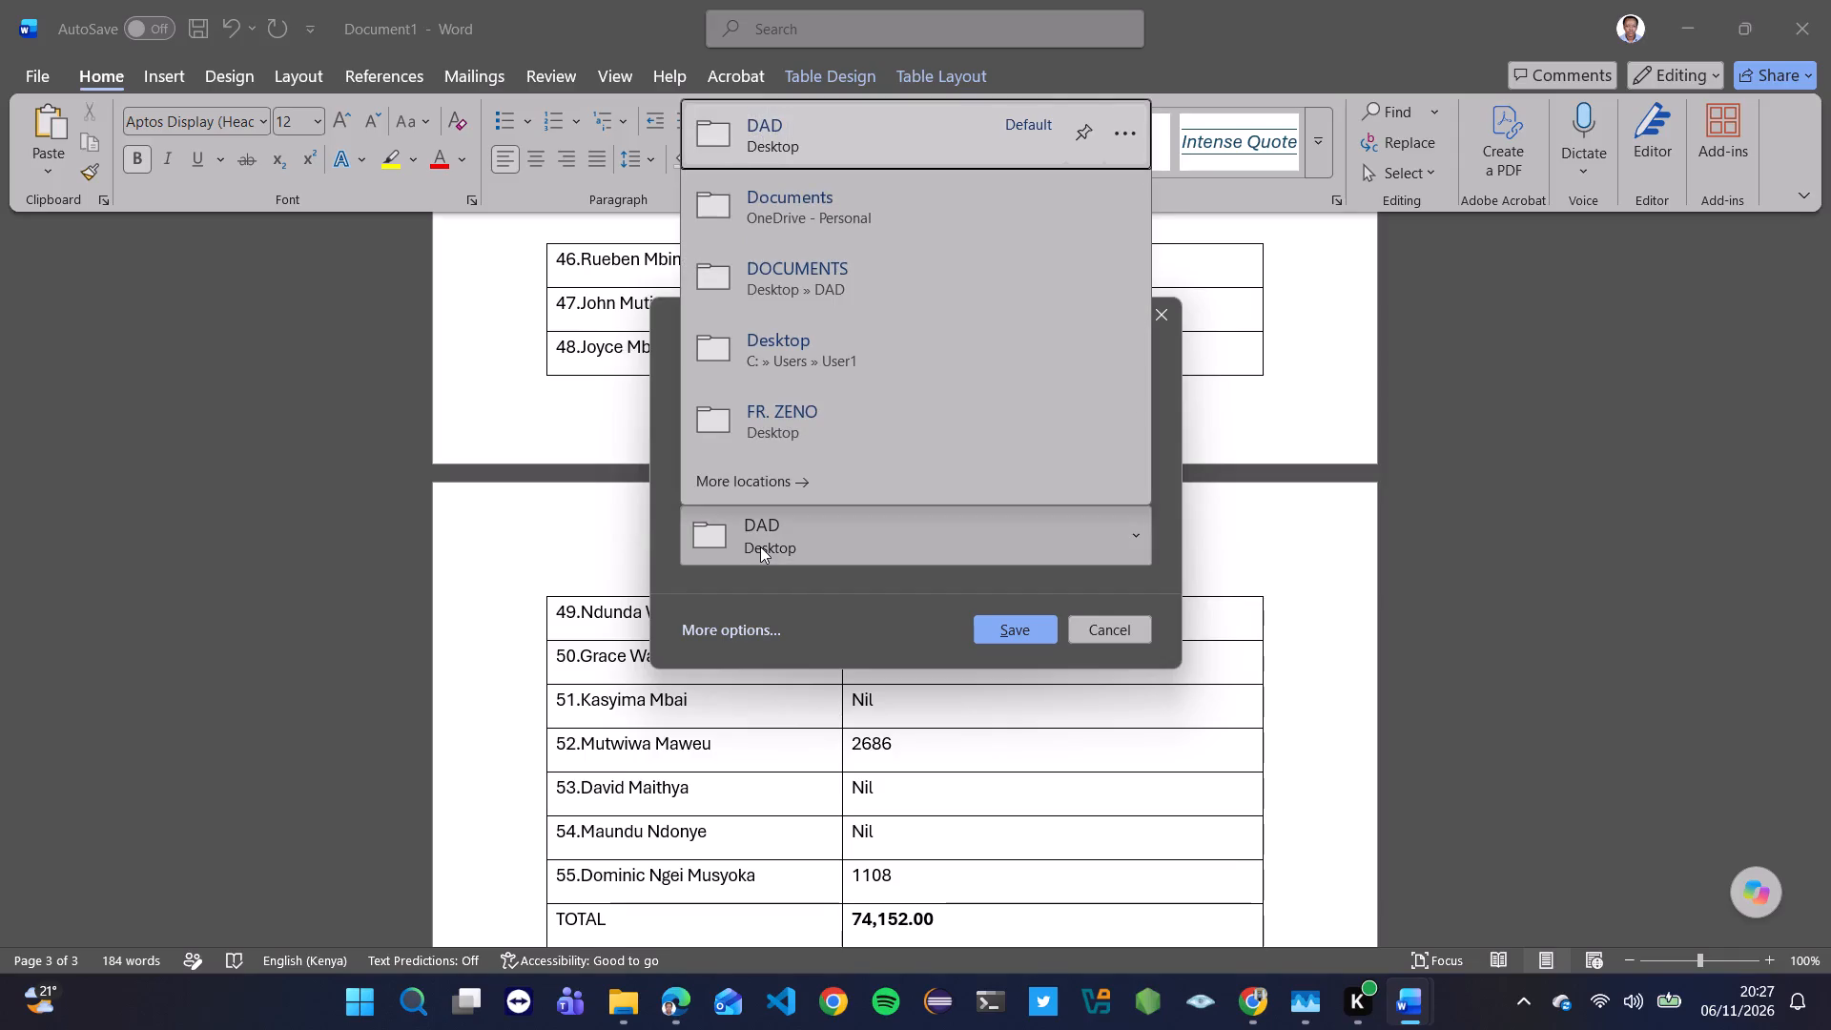
{"action": "left_click", "coordinate": [735, 628]}
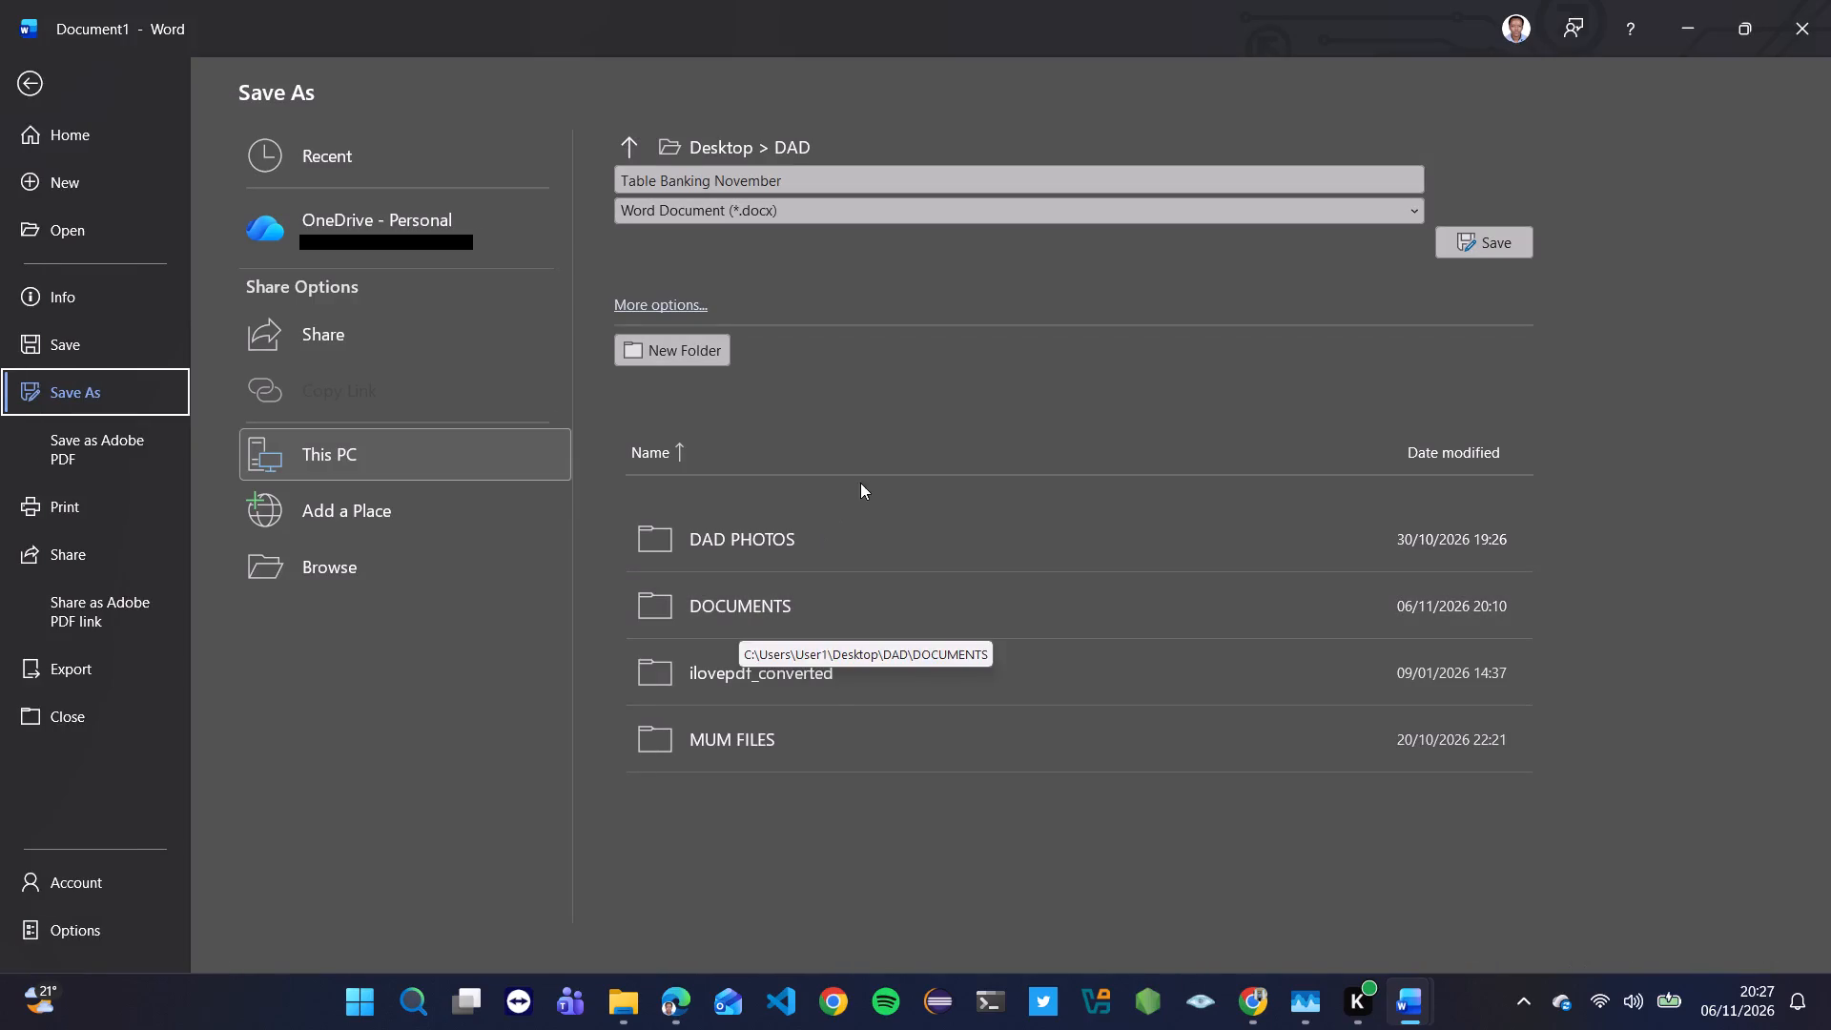
{"action": "left_click", "coordinate": [791, 606]}
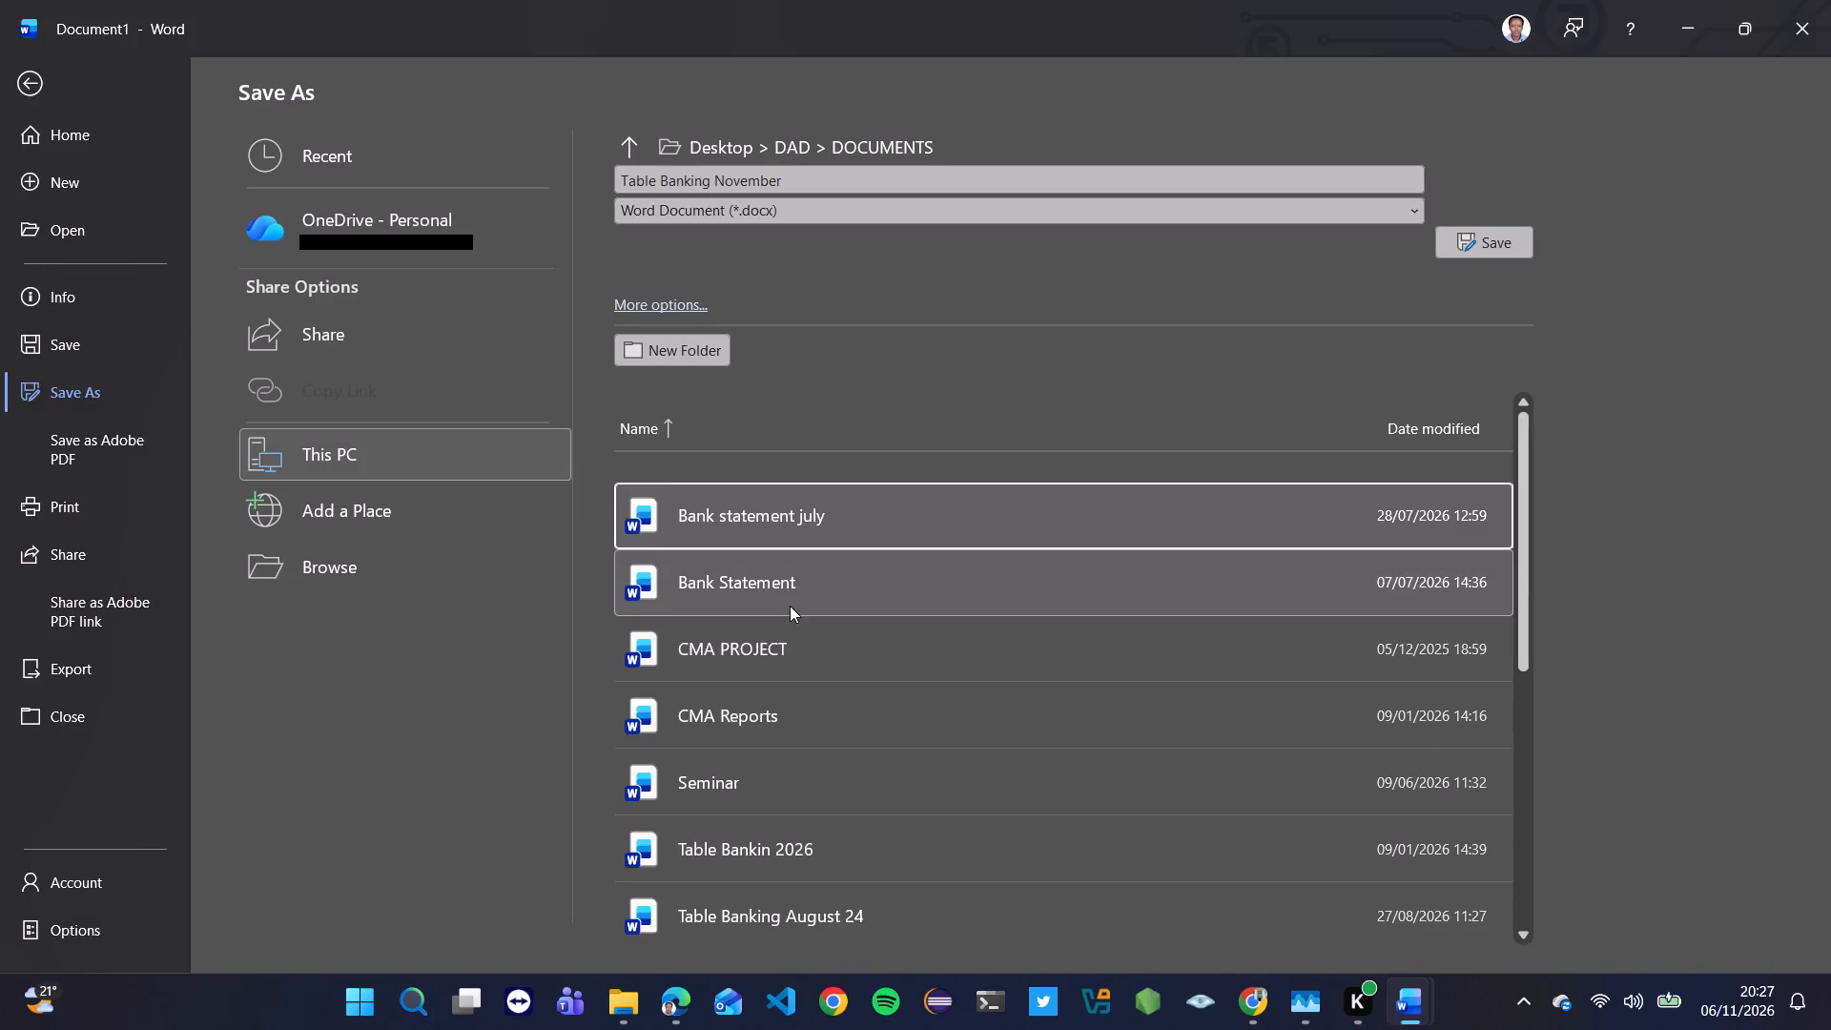
{"action": "left_click", "coordinate": [1502, 252]}
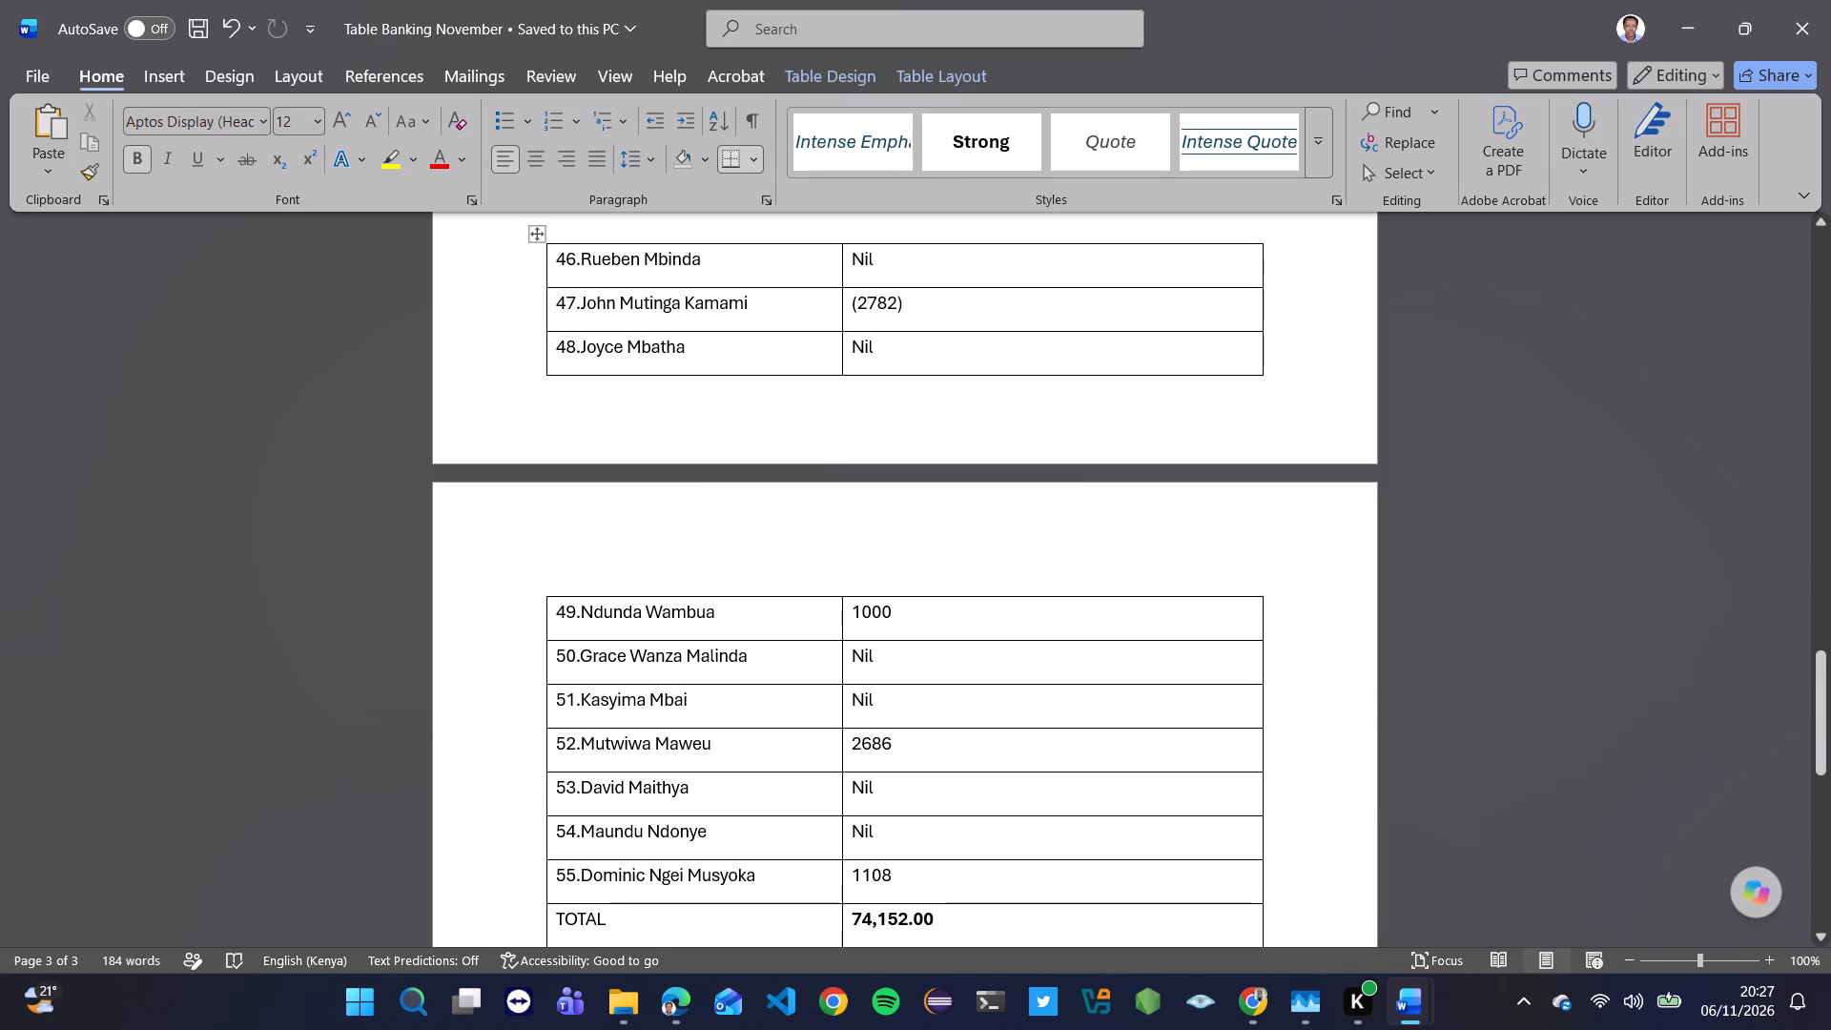
{"action": "key", "text": "ctrl+s"}
Look back through the member rows and amounts of the saved list, from the last page to page 1 and down again.
{"action": "scroll", "coordinate": [1044, 527], "scroll_direction": "up", "scroll_amount": 16}
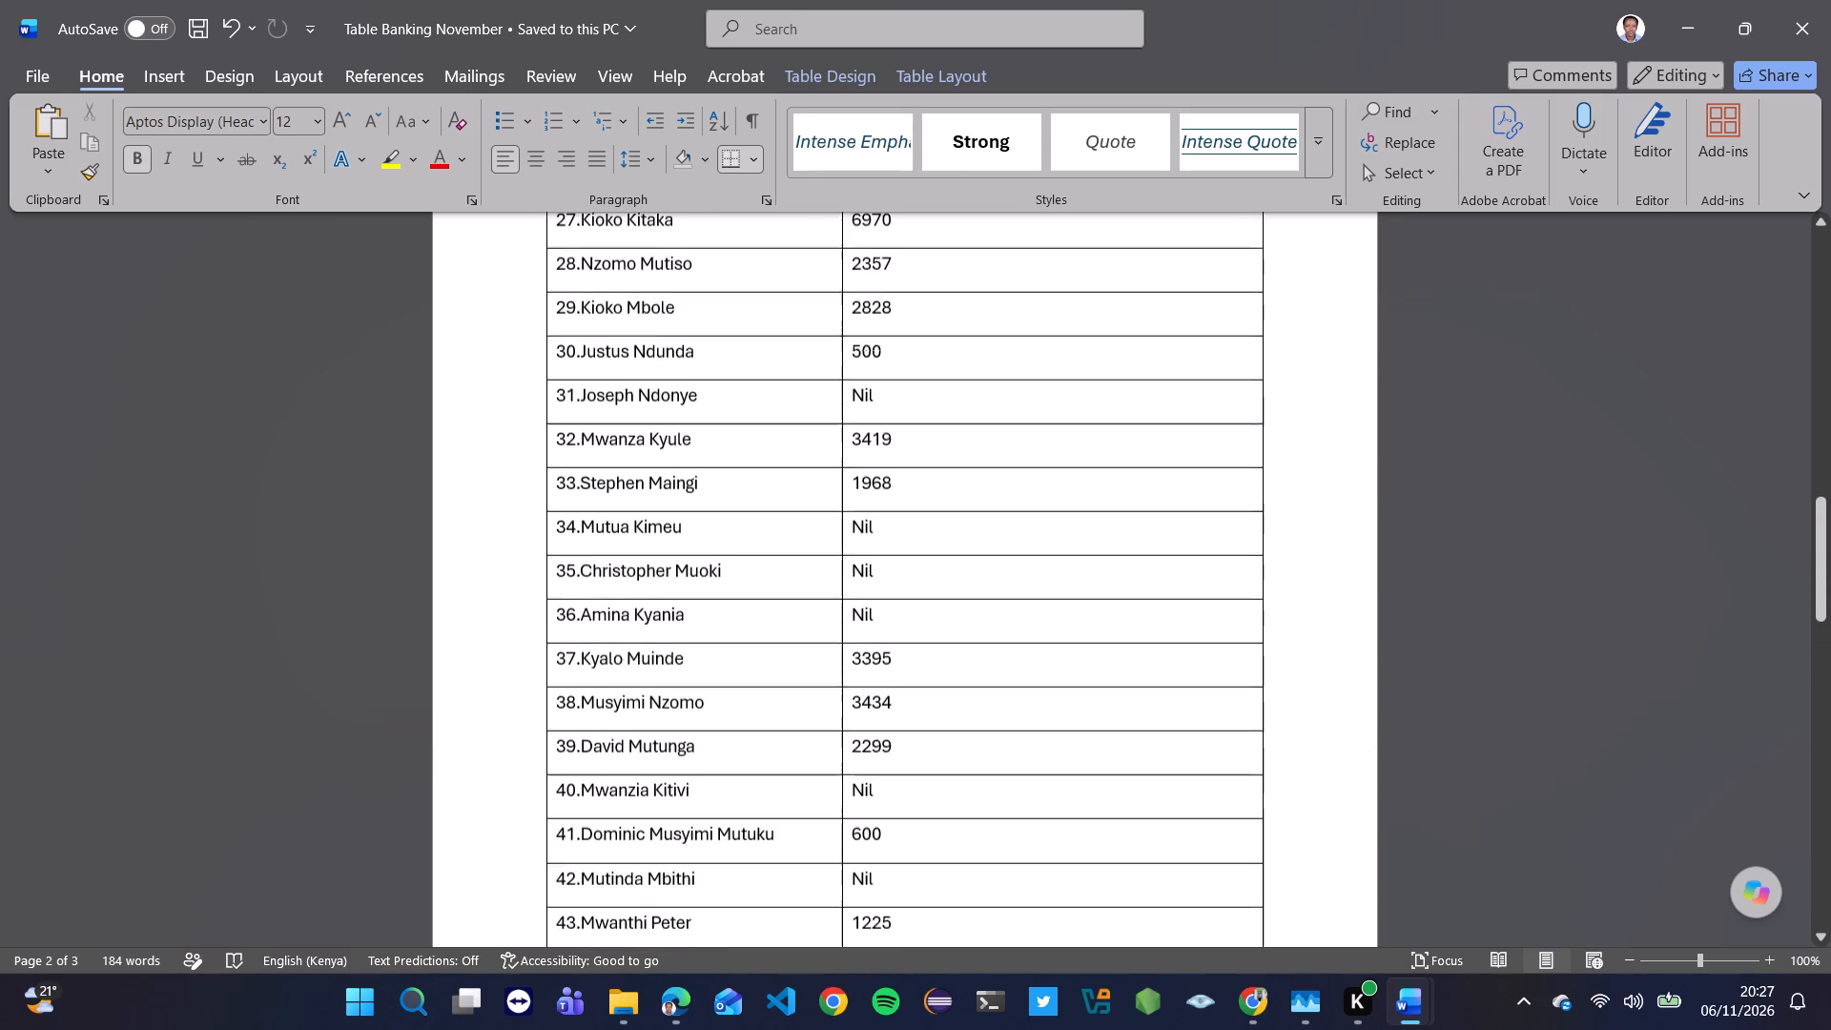
{"action": "scroll", "coordinate": [1045, 528], "scroll_direction": "up", "scroll_amount": 3}
{"action": "scroll", "coordinate": [1045, 528], "scroll_direction": "down", "scroll_amount": 1}
{"action": "scroll", "coordinate": [1045, 528], "scroll_direction": "up", "scroll_amount": 16}
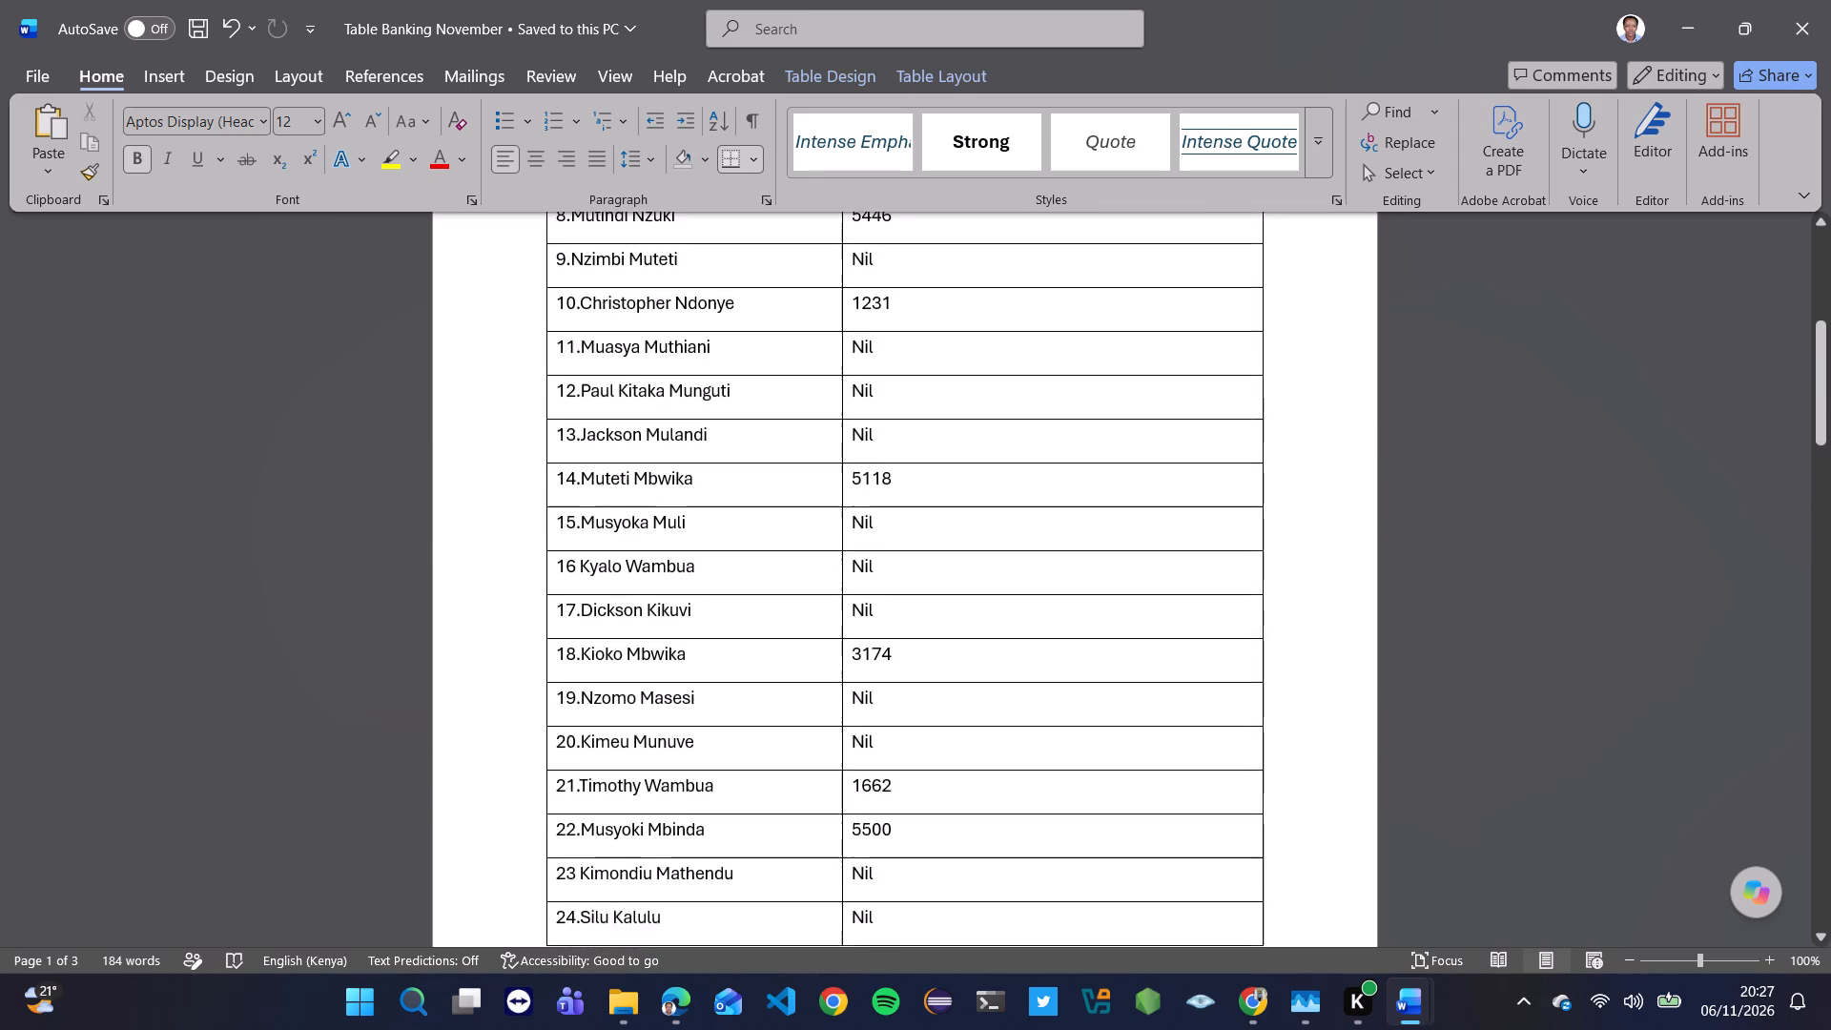
{"action": "scroll", "coordinate": [1045, 530], "scroll_direction": "down", "scroll_amount": 9}
{"action": "scroll", "coordinate": [1045, 530], "scroll_direction": "up", "scroll_amount": 1}
{"action": "scroll", "coordinate": [1045, 530], "scroll_direction": "down", "scroll_amount": 18}
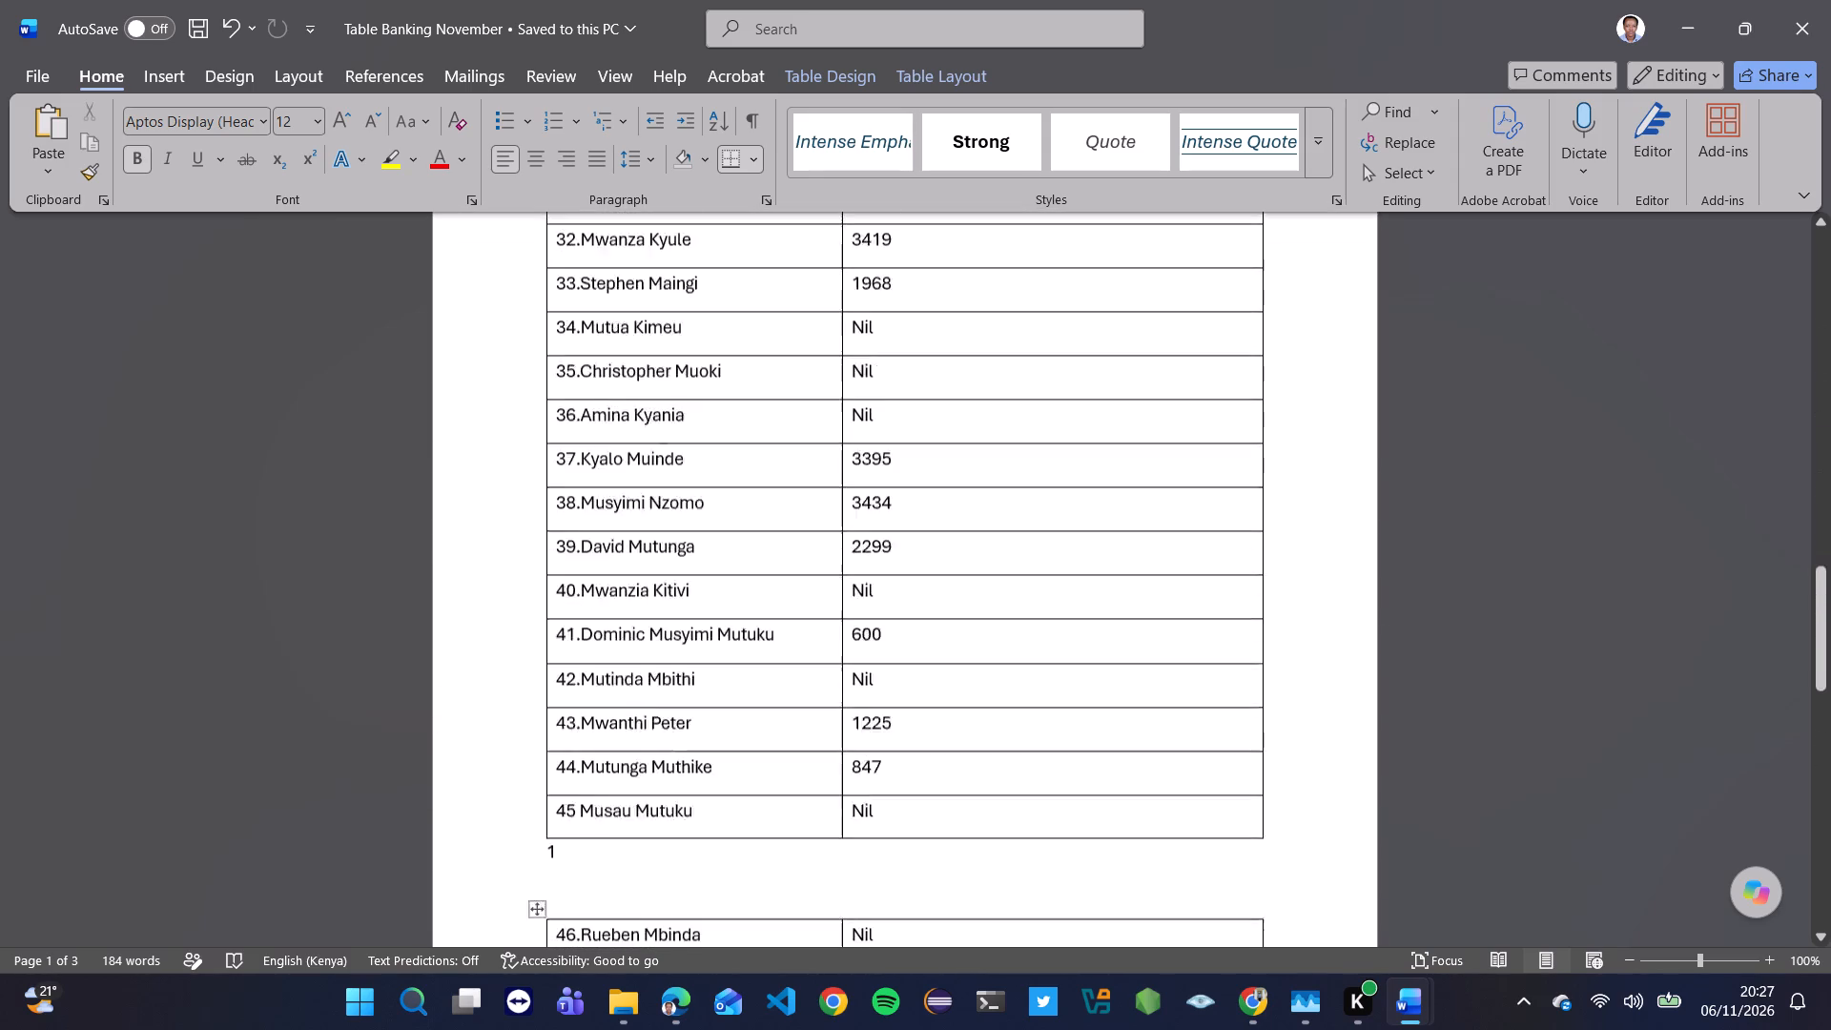
{"action": "scroll", "coordinate": [1047, 528], "scroll_direction": "down", "scroll_amount": 6}
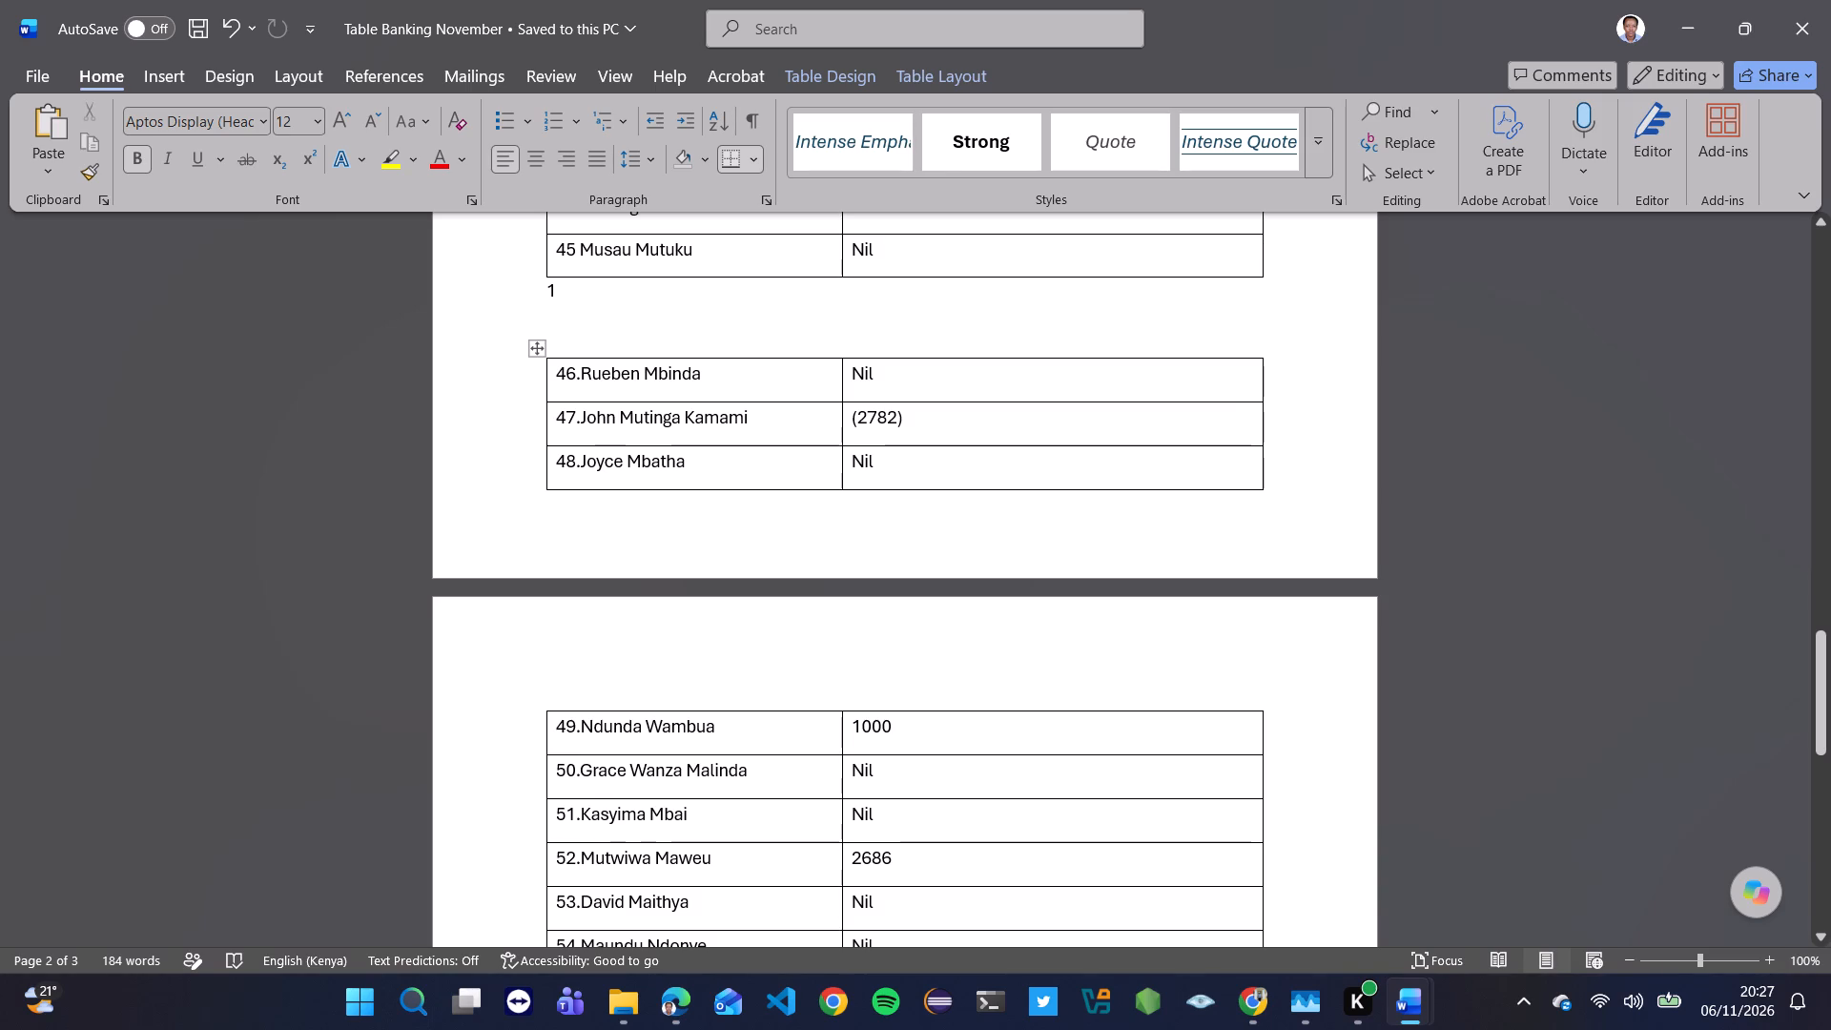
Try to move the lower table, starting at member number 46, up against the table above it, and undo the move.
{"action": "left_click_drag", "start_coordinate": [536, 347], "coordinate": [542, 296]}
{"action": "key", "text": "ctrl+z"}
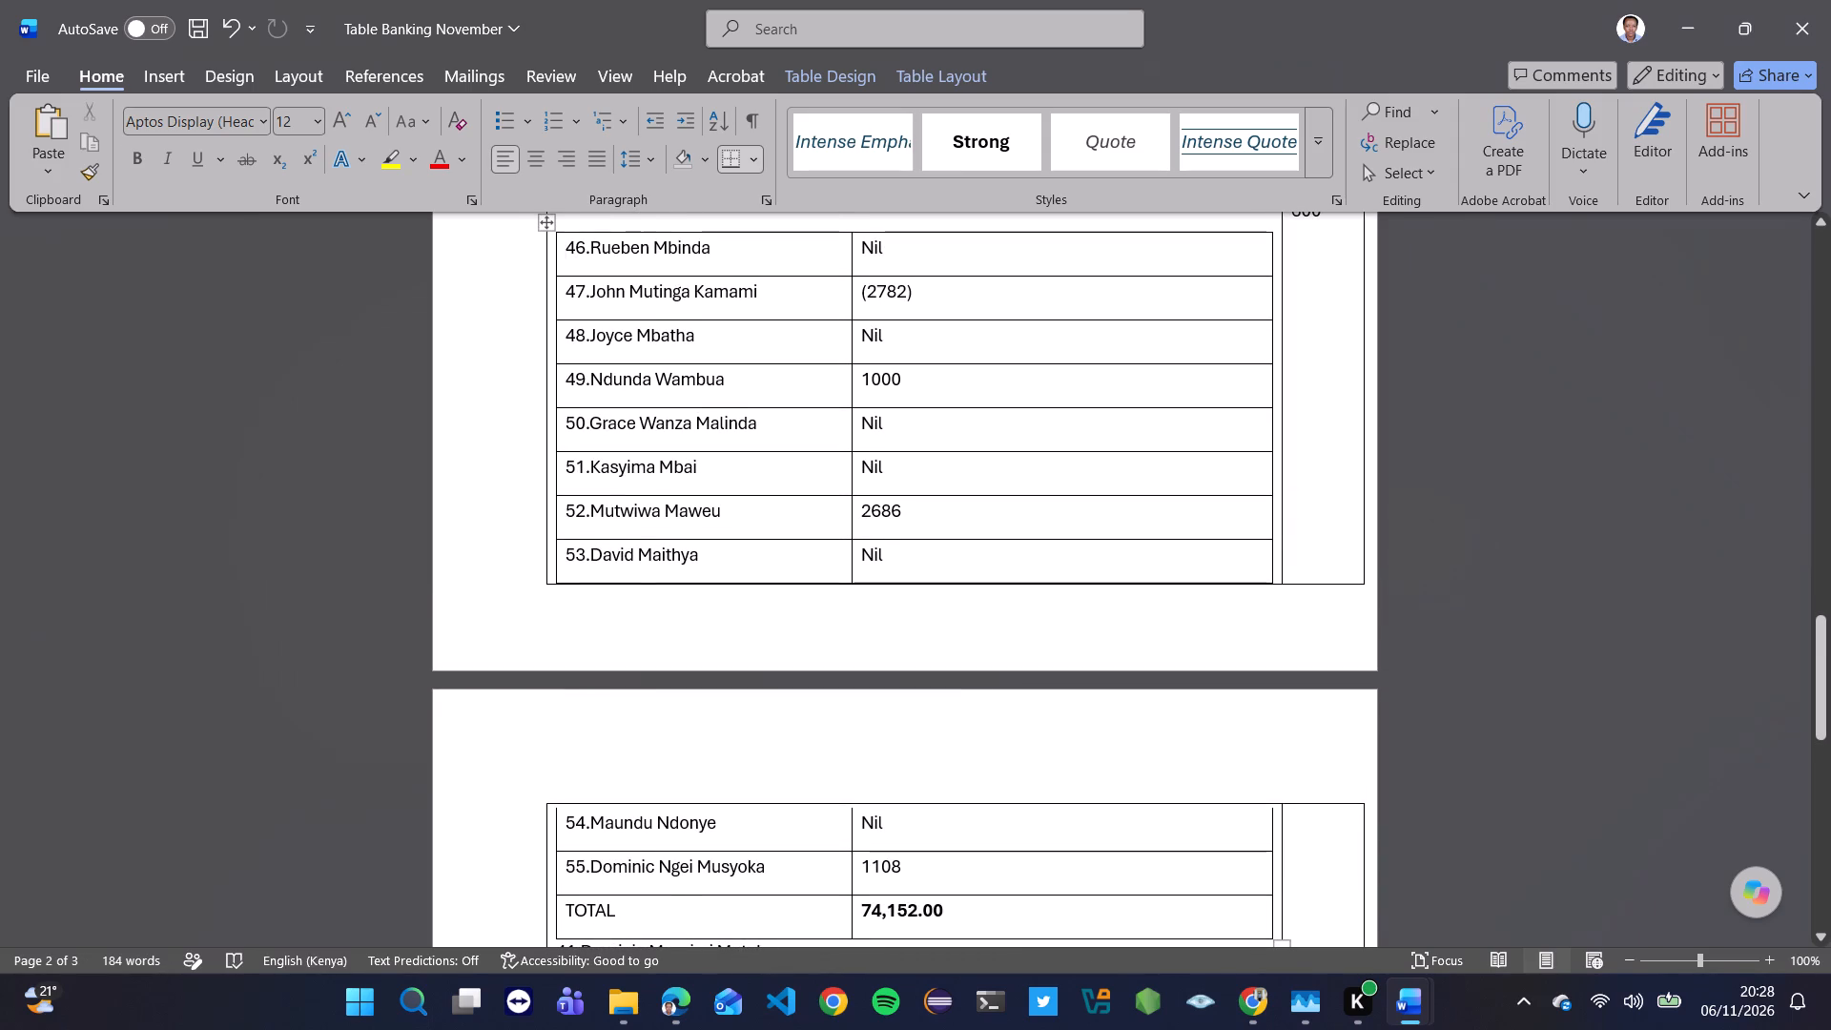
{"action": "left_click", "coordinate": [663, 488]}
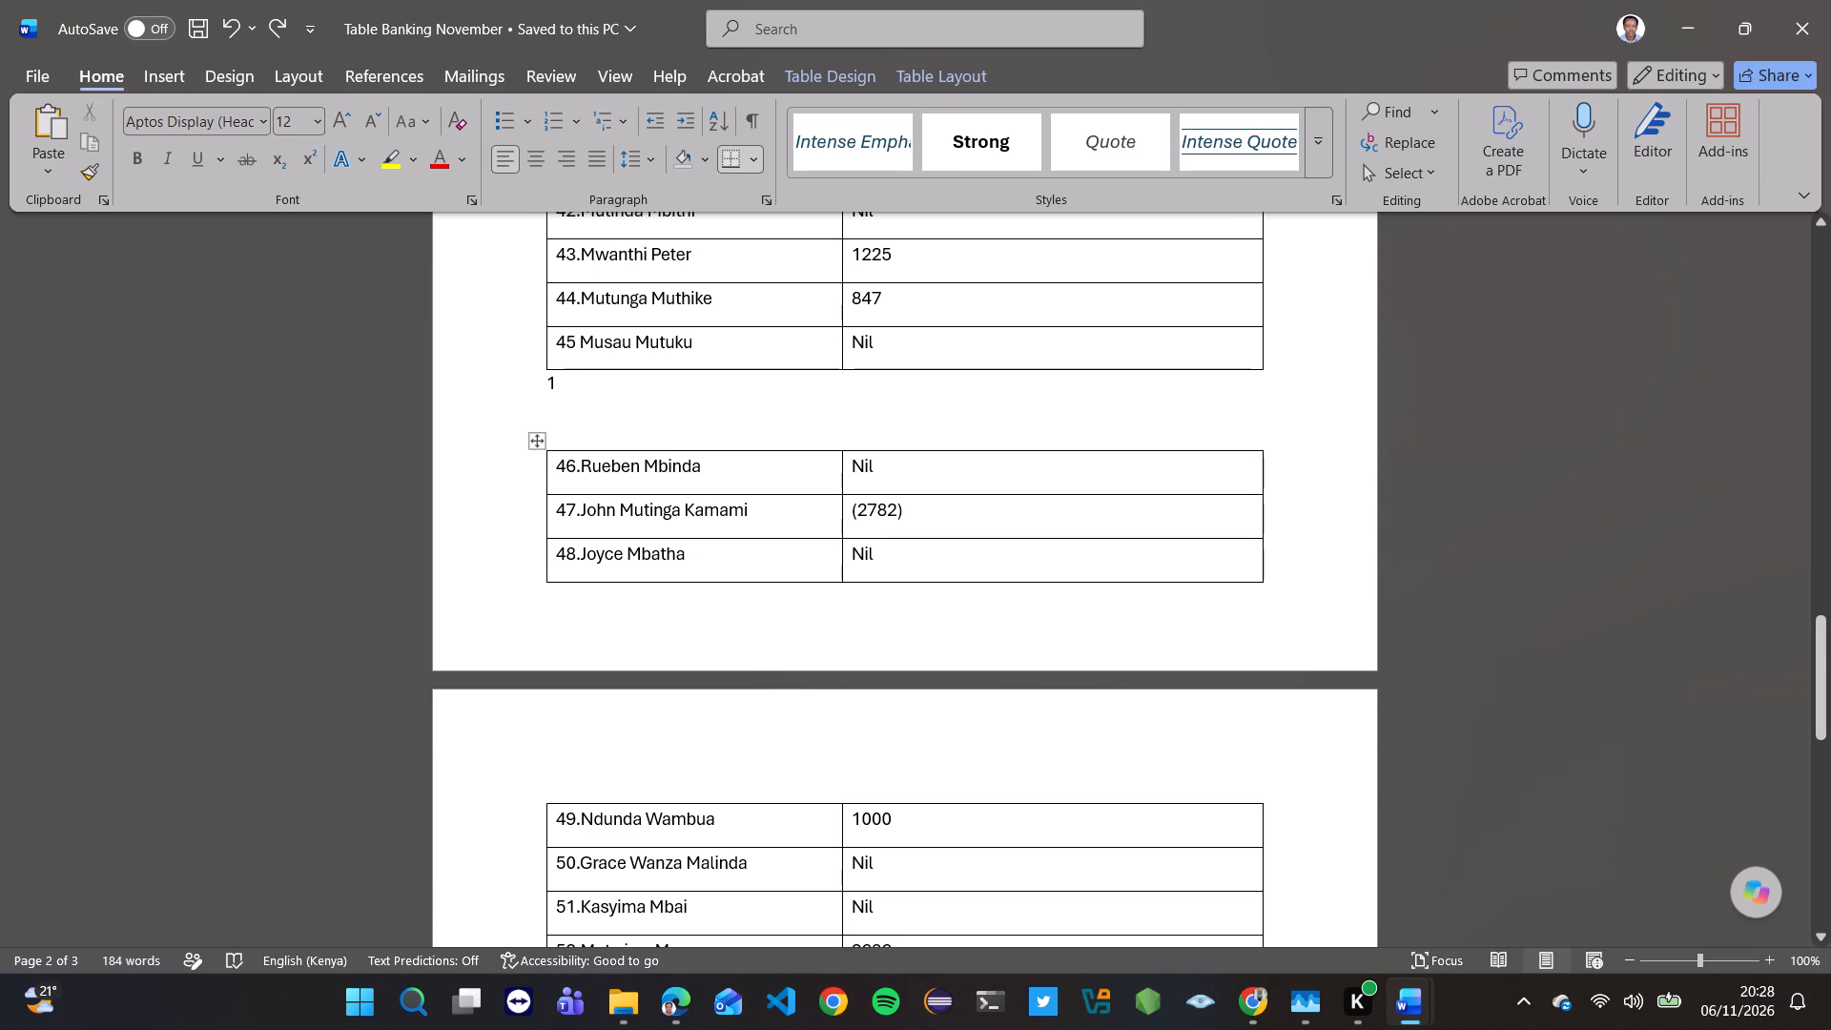
Insert an empty table row between member numbers 48 and 49, undoing the extra line break.
{"action": "left_click", "coordinate": [569, 378]}
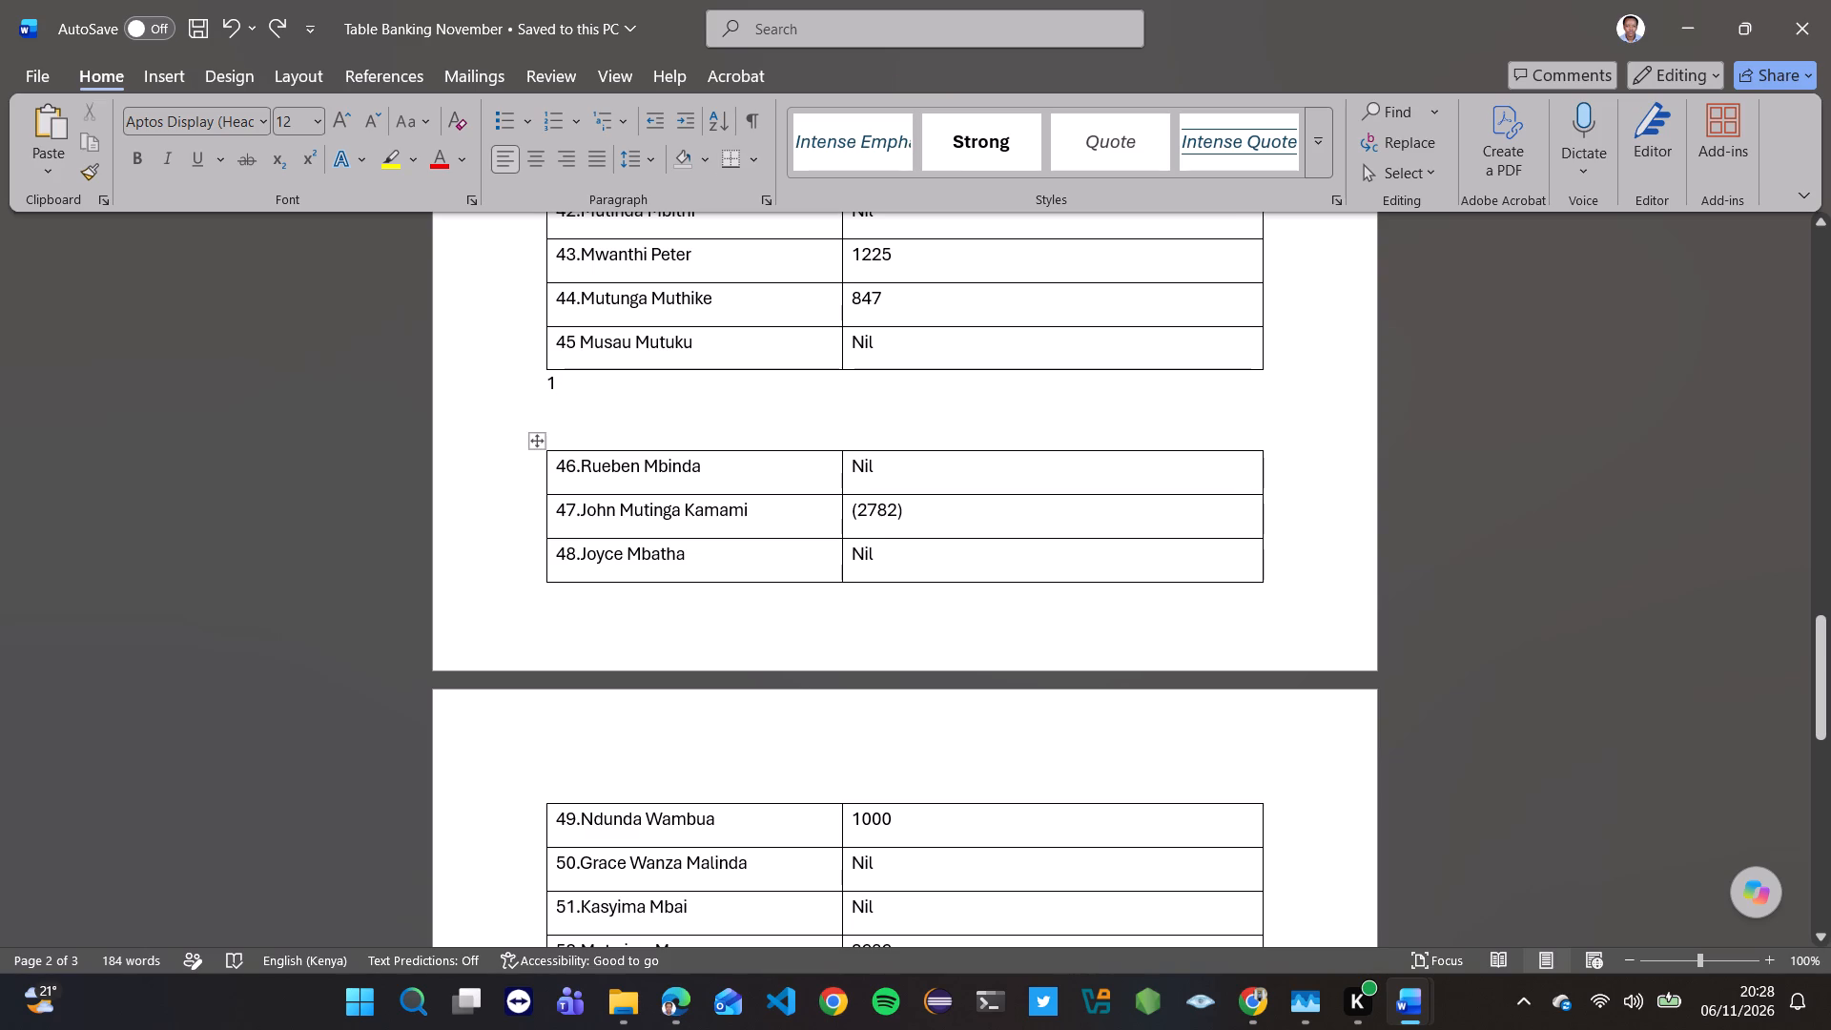
{"action": "scroll", "coordinate": [915, 659], "scroll_direction": "down", "scroll_amount": 8}
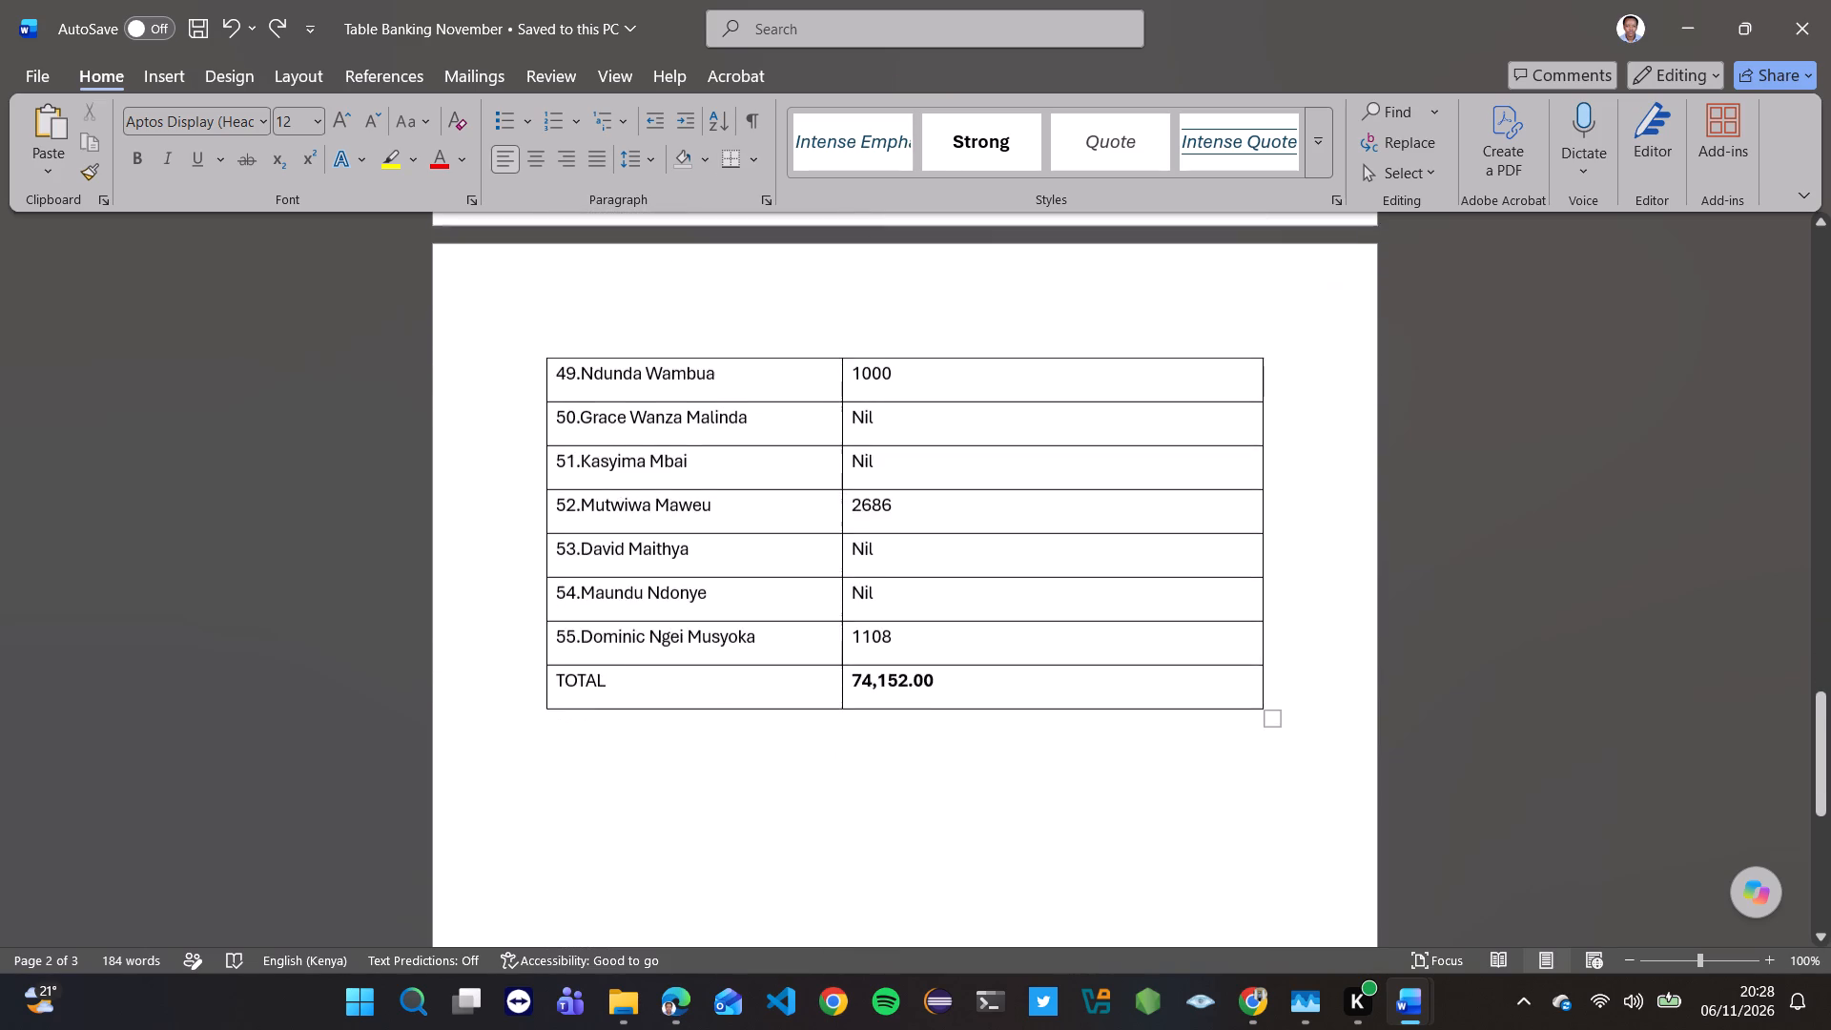
{"action": "scroll", "coordinate": [824, 540], "scroll_direction": "up", "scroll_amount": 3}
{"action": "left_click", "coordinate": [584, 487]}
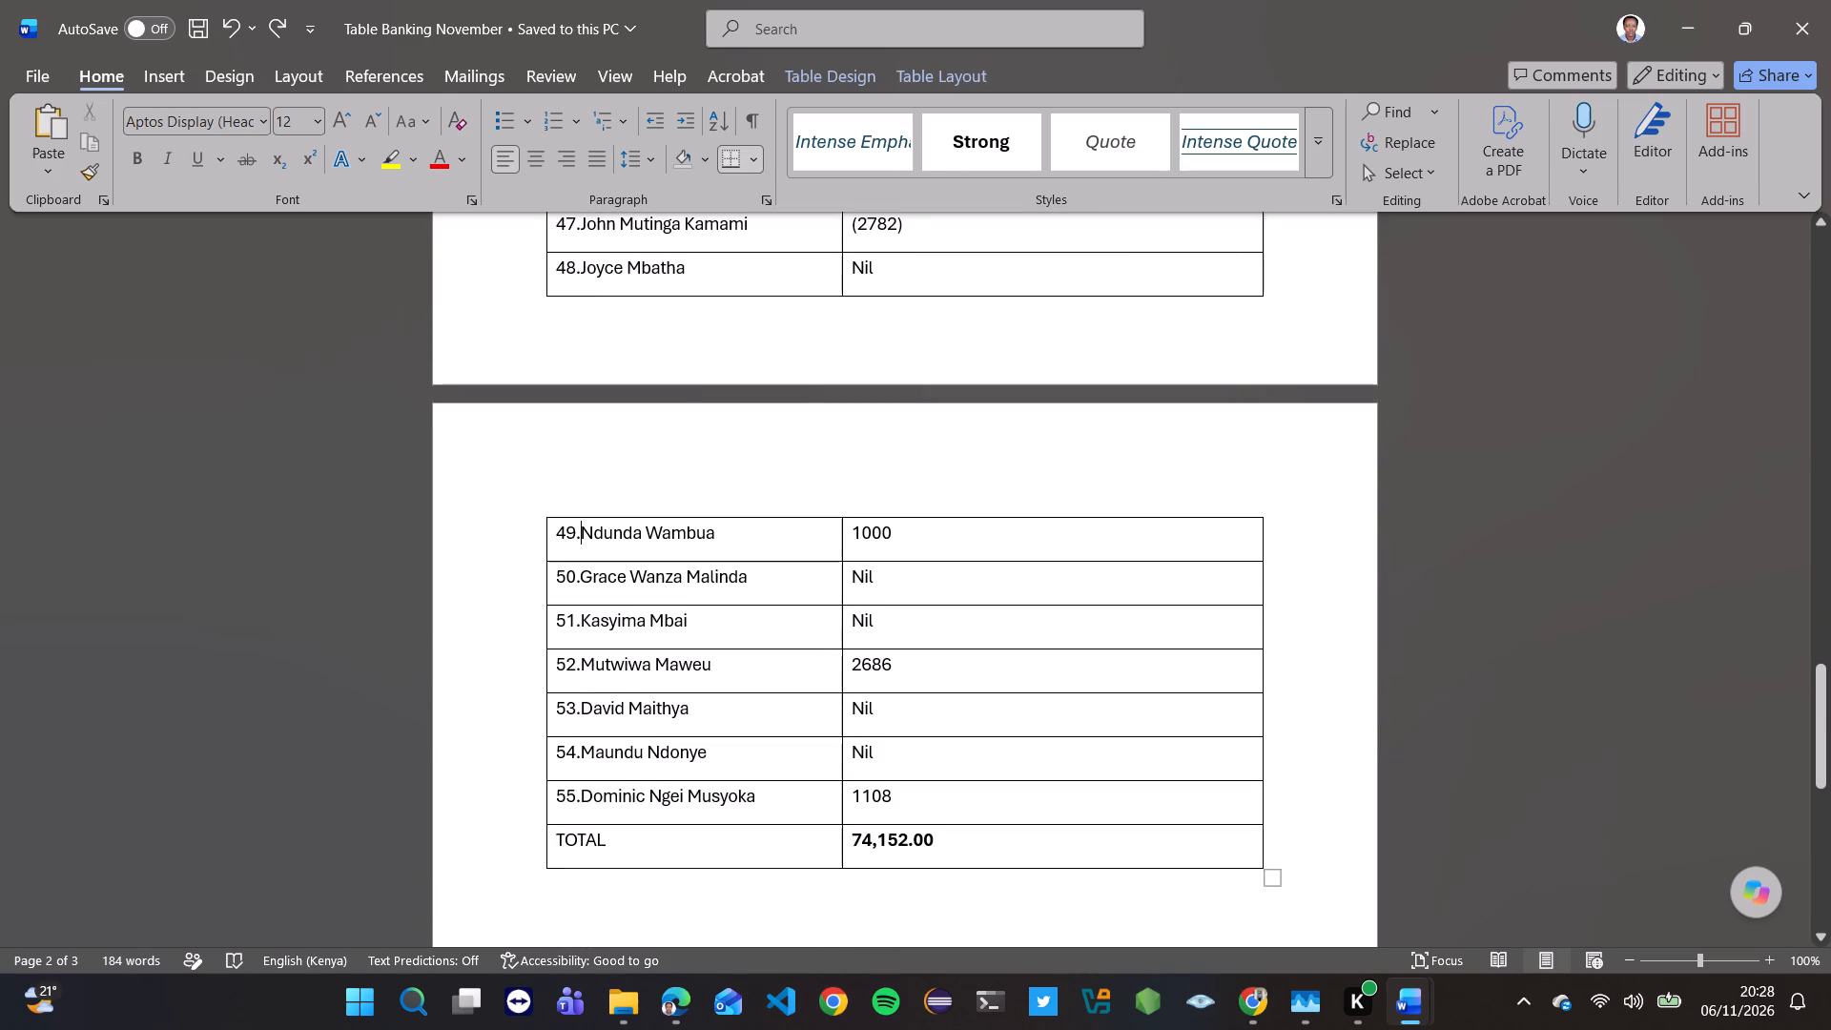
{"action": "left_click", "coordinate": [584, 487]}
{"action": "left_click", "coordinate": [1305, 274]}
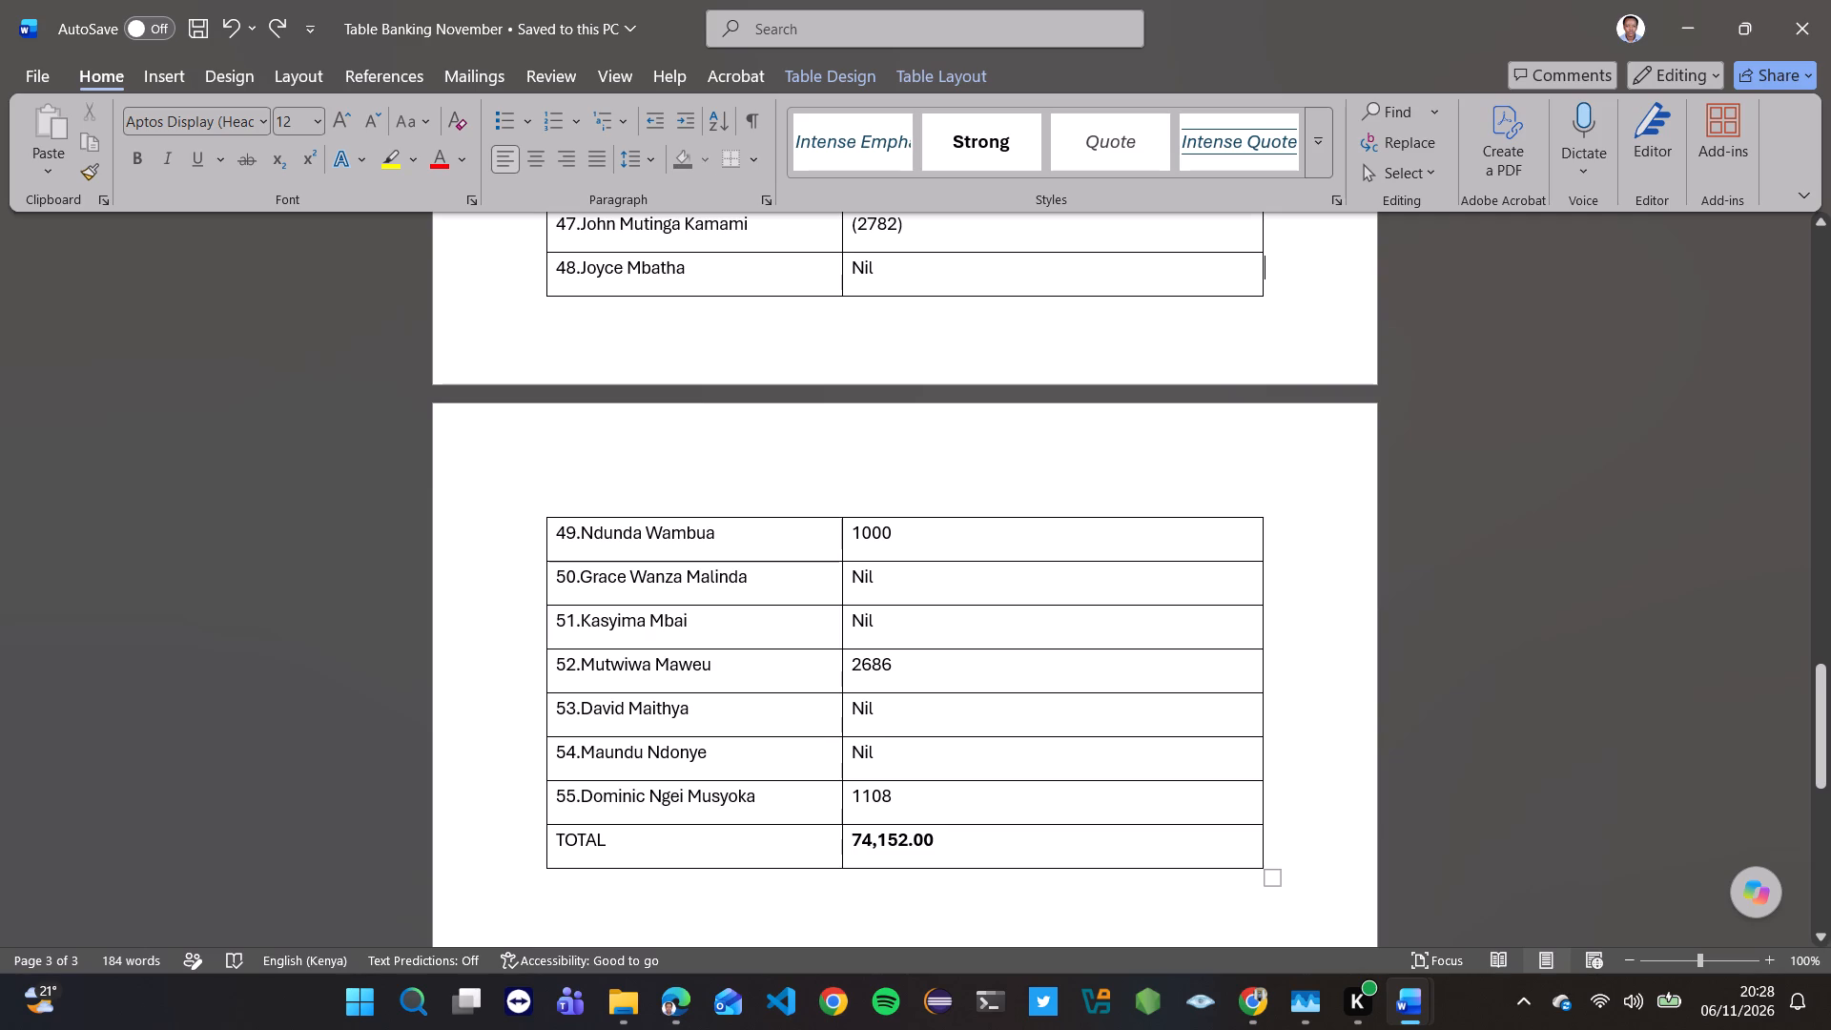
{"action": "key", "text": "Return"}
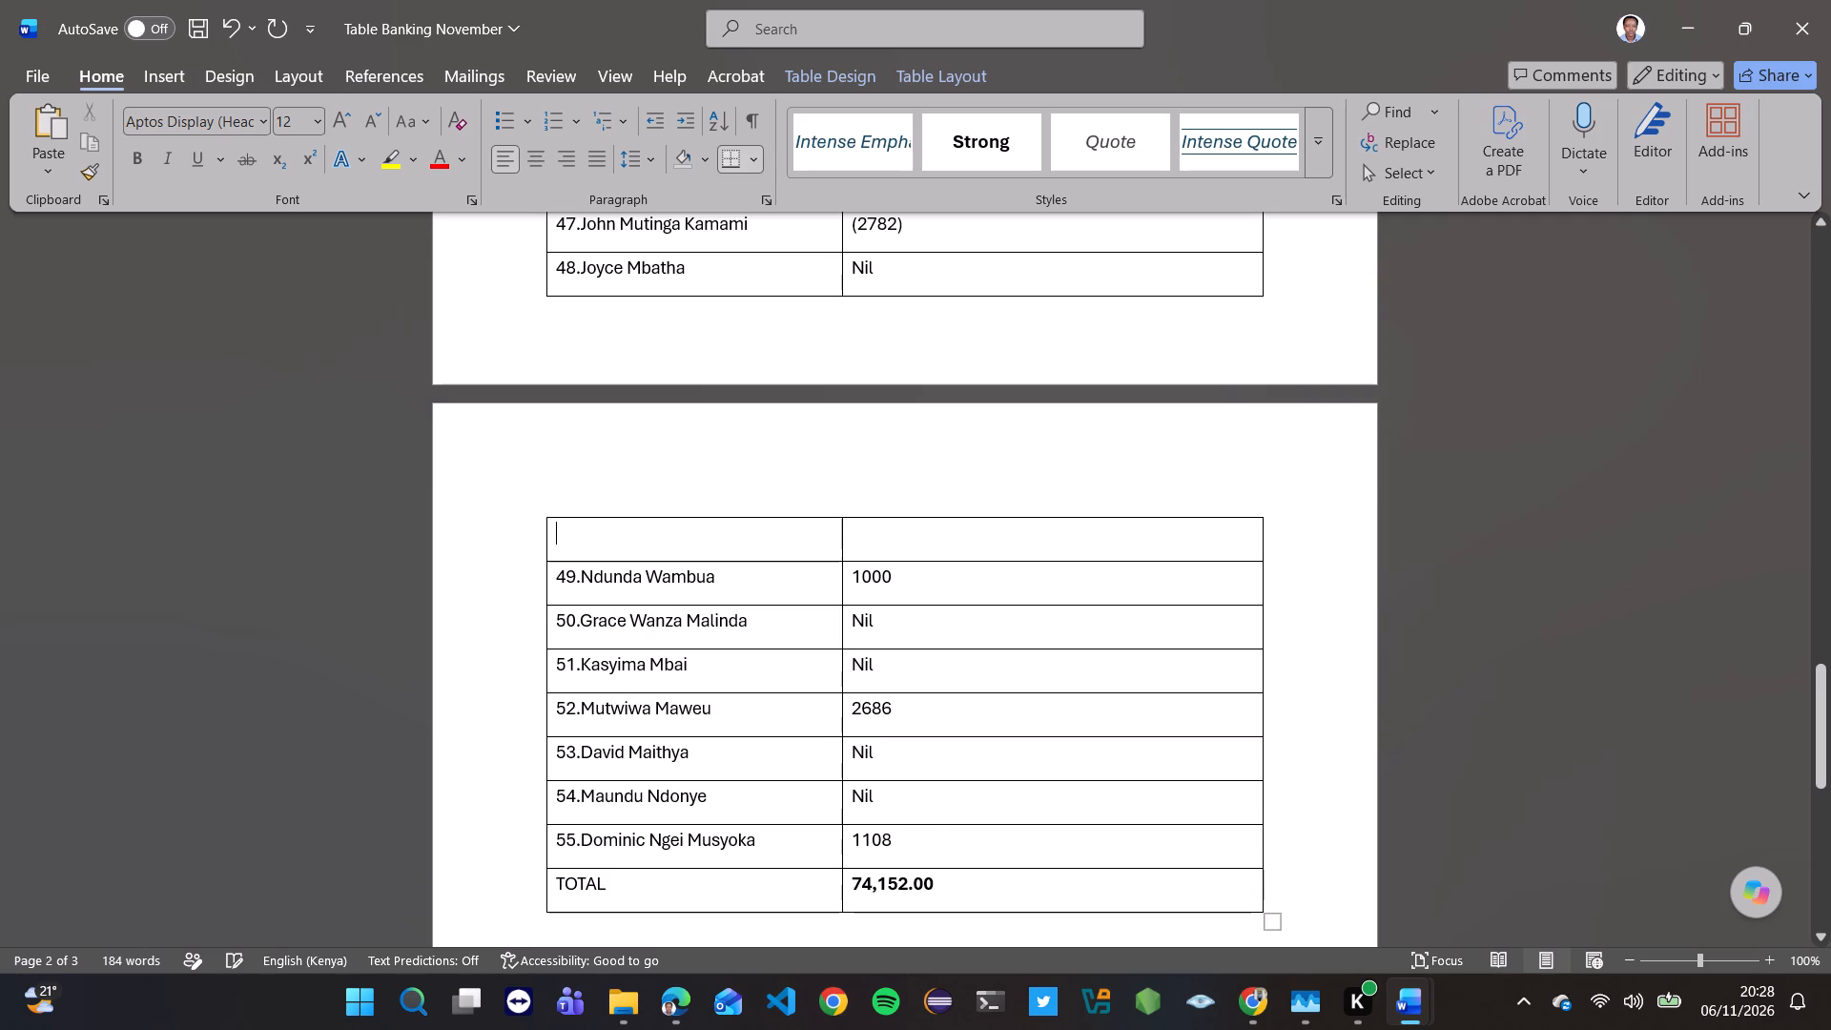
{"action": "key", "text": "Return"}
{"action": "key", "text": "ctrl+z"}
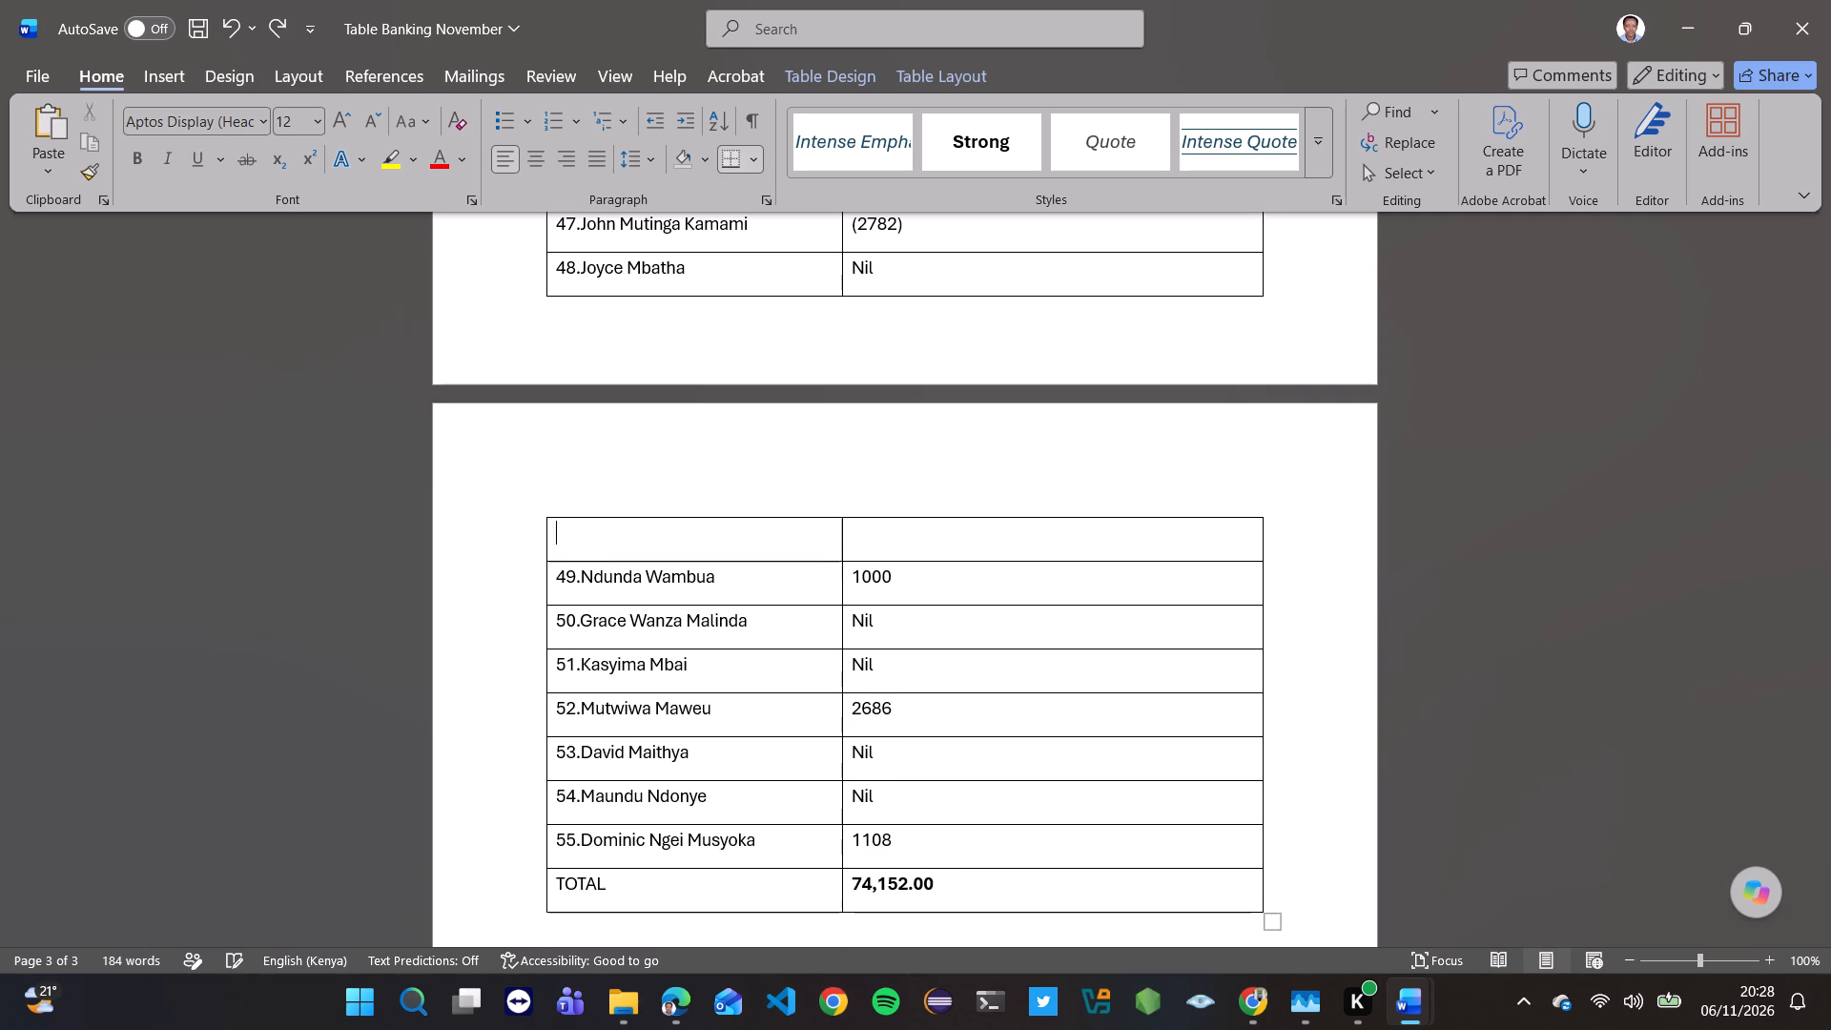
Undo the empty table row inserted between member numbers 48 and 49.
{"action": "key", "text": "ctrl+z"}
Add five blank lines above the table starting at member number 46 to push it onto page 3.
{"action": "scroll", "coordinate": [998, 413], "scroll_direction": "up", "scroll_amount": 1}
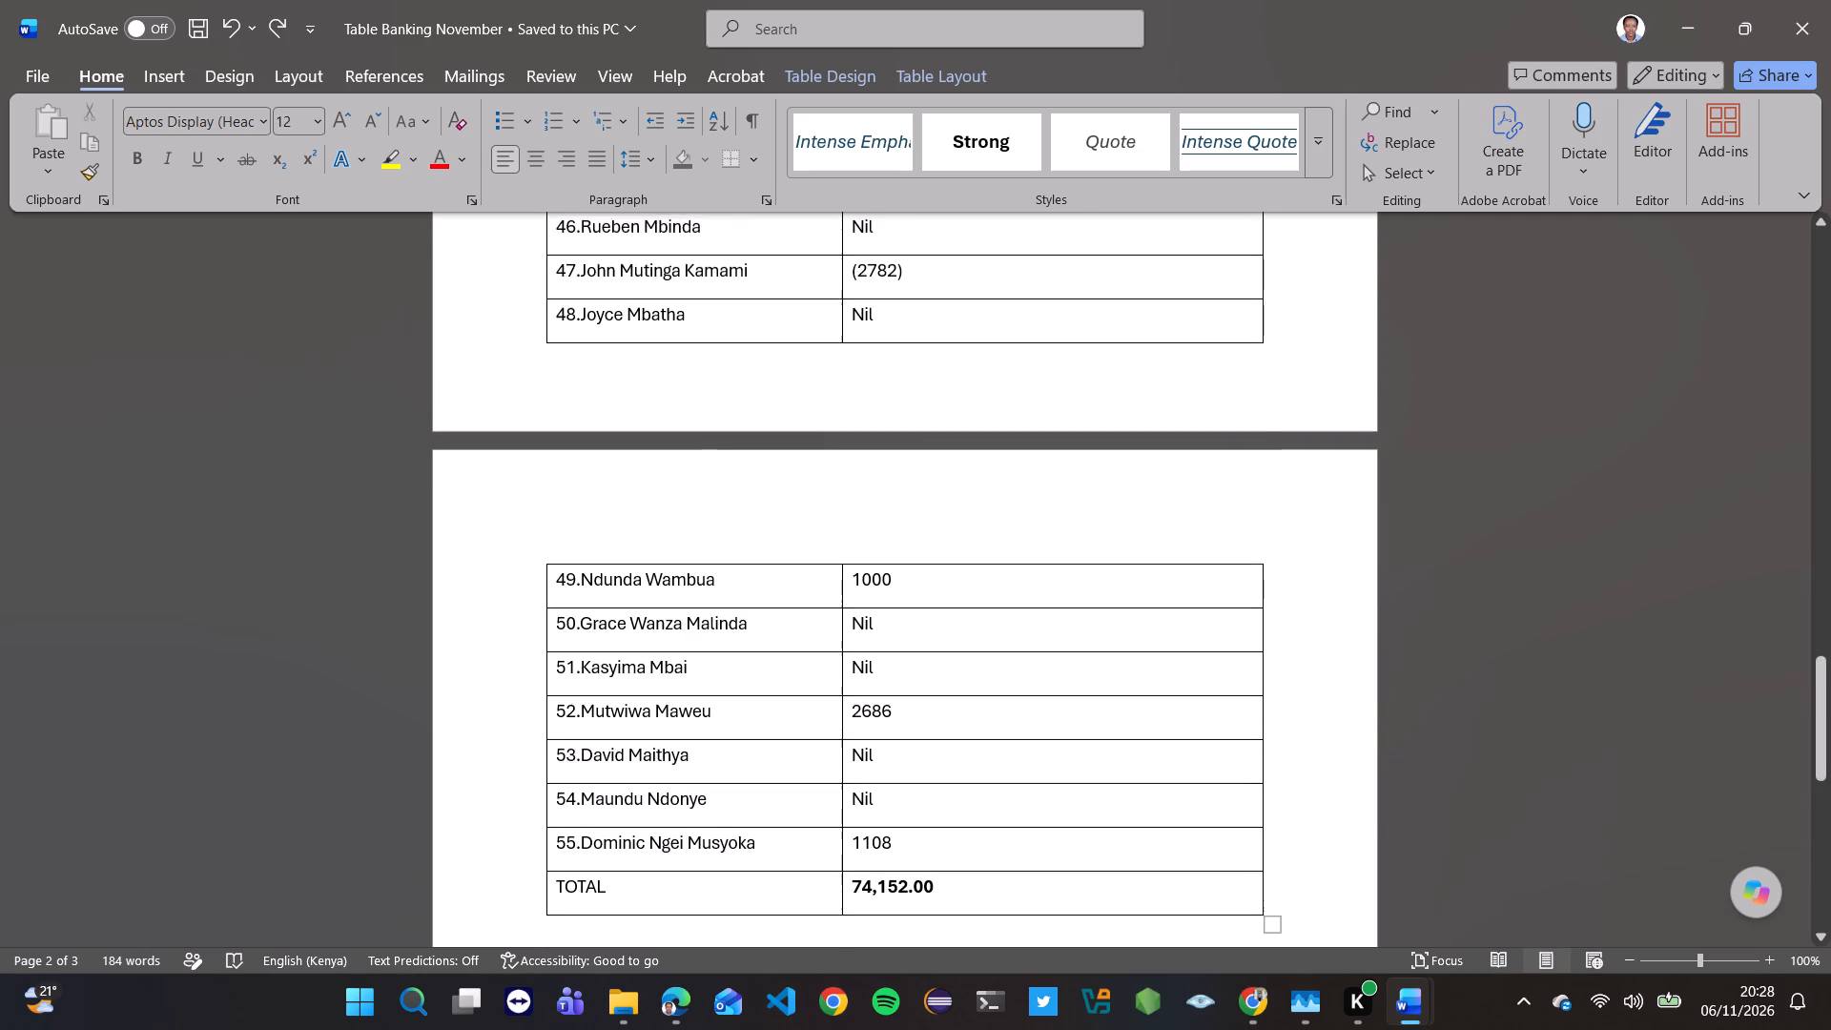
{"action": "scroll", "coordinate": [977, 463], "scroll_direction": "up", "scroll_amount": 4}
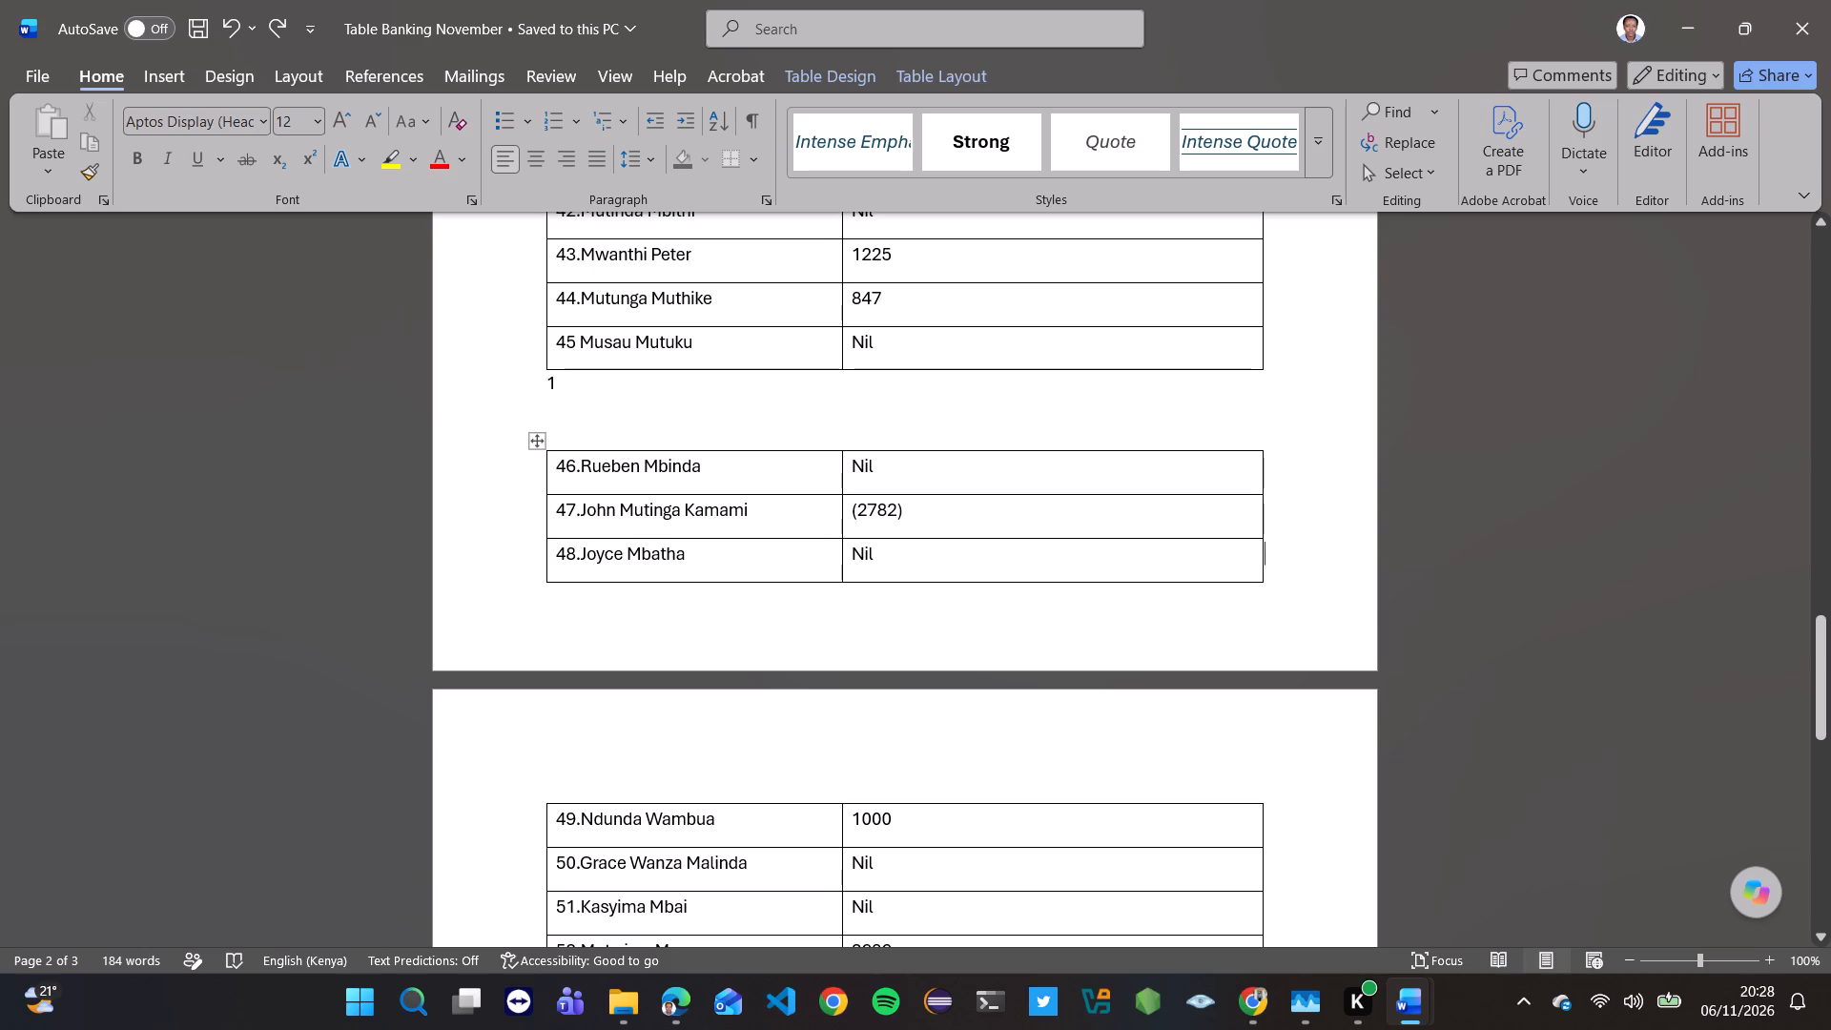
{"action": "left_click", "coordinate": [582, 413]}
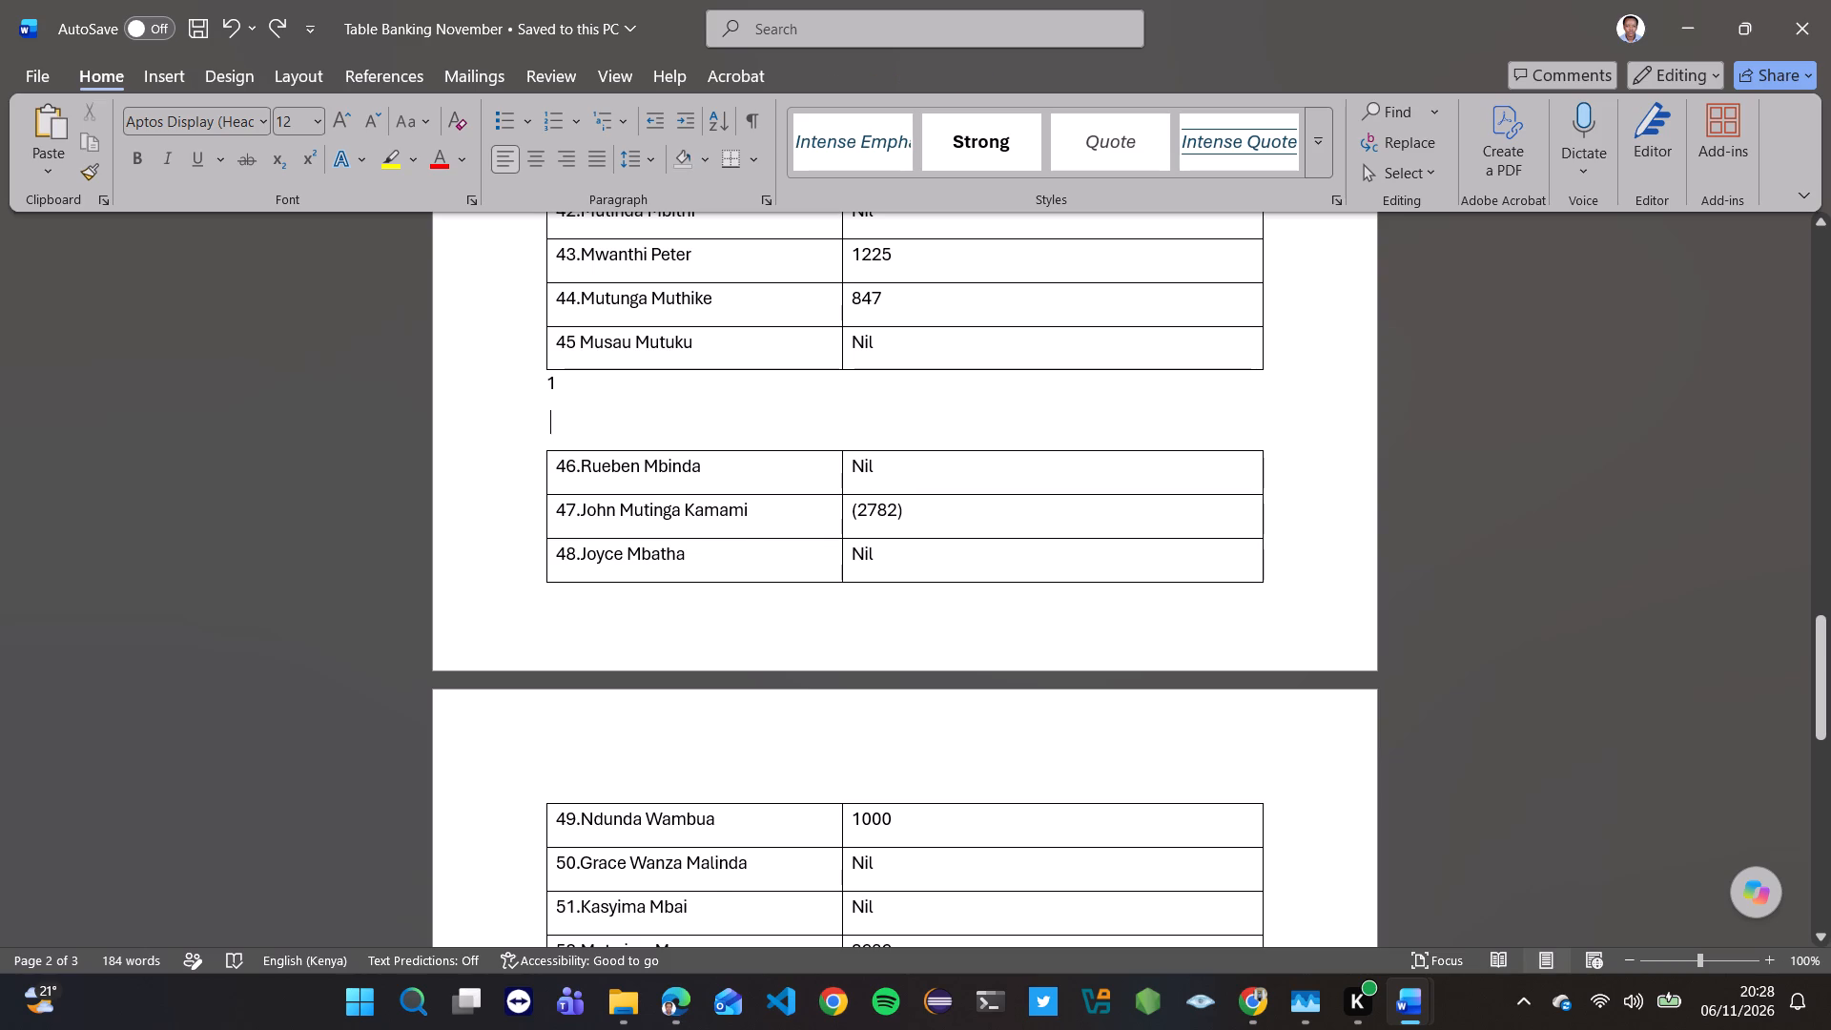
{"action": "key", "text": "Return"}
{"action": "key", "text": "Return"}
{"action": "key", "text": "Return"}
{"action": "key", "text": "Return"}
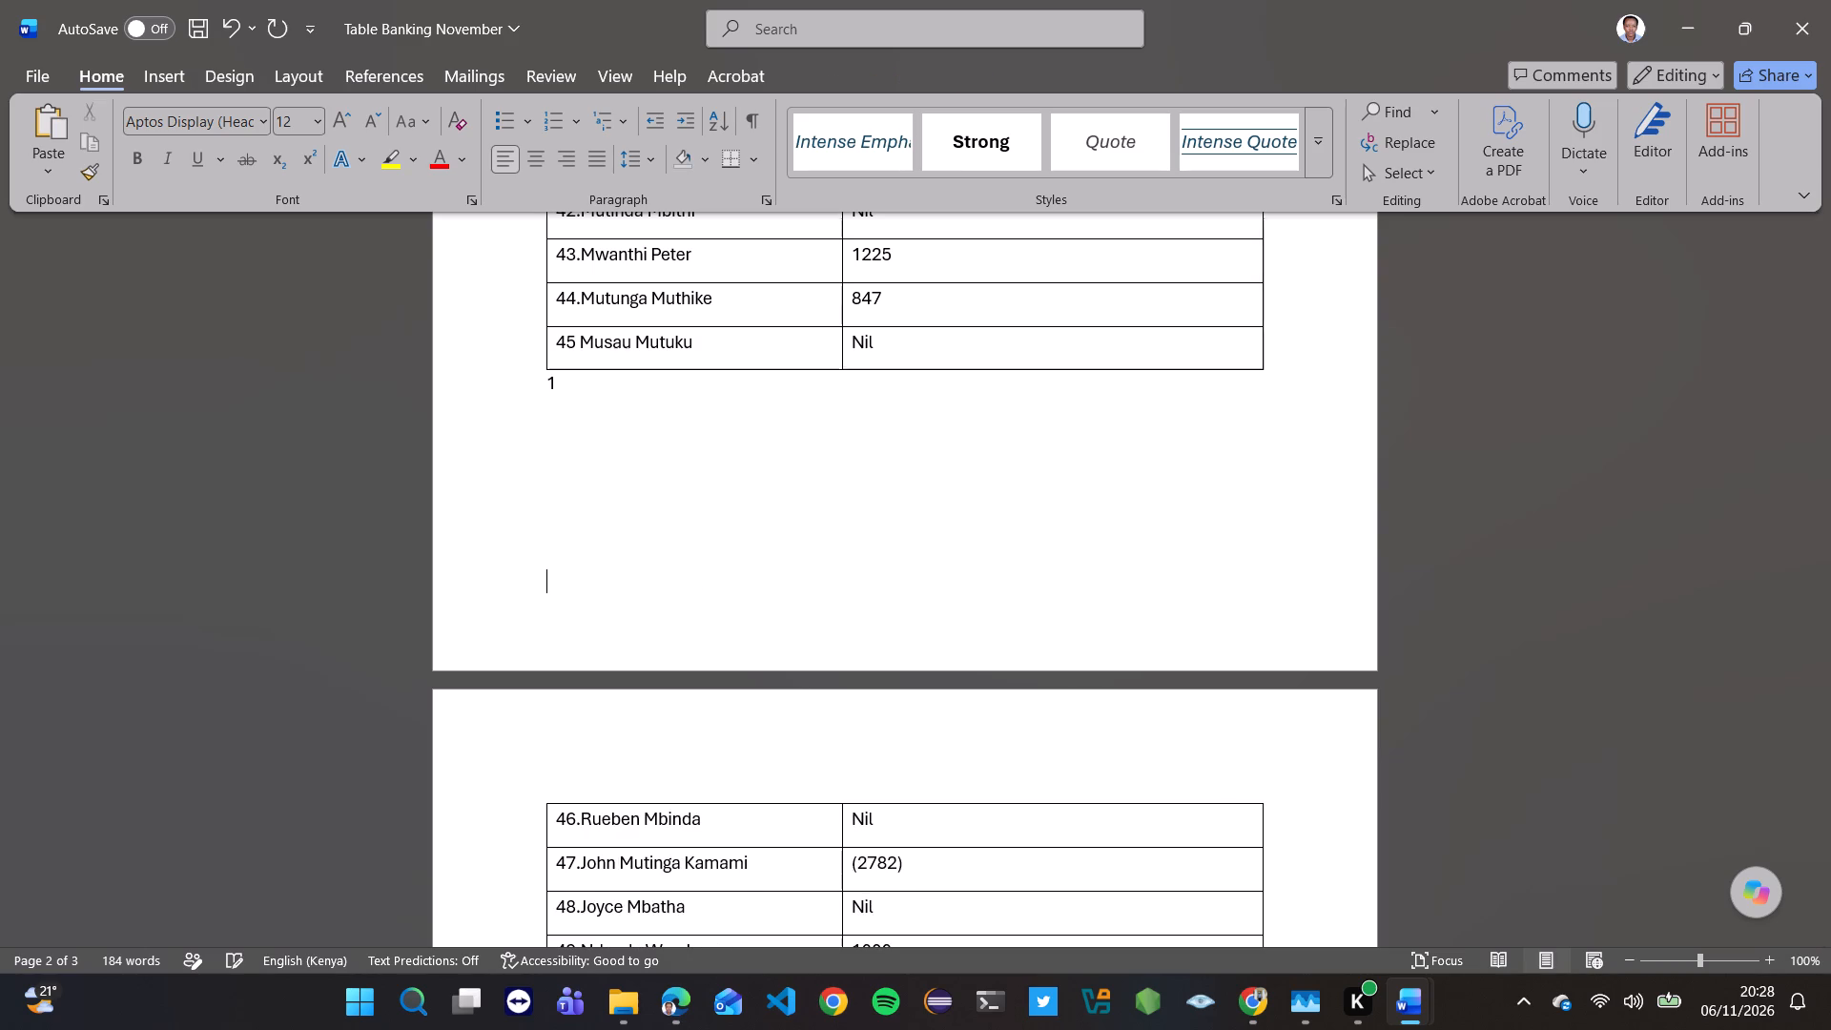
{"action": "key", "text": "Return"}
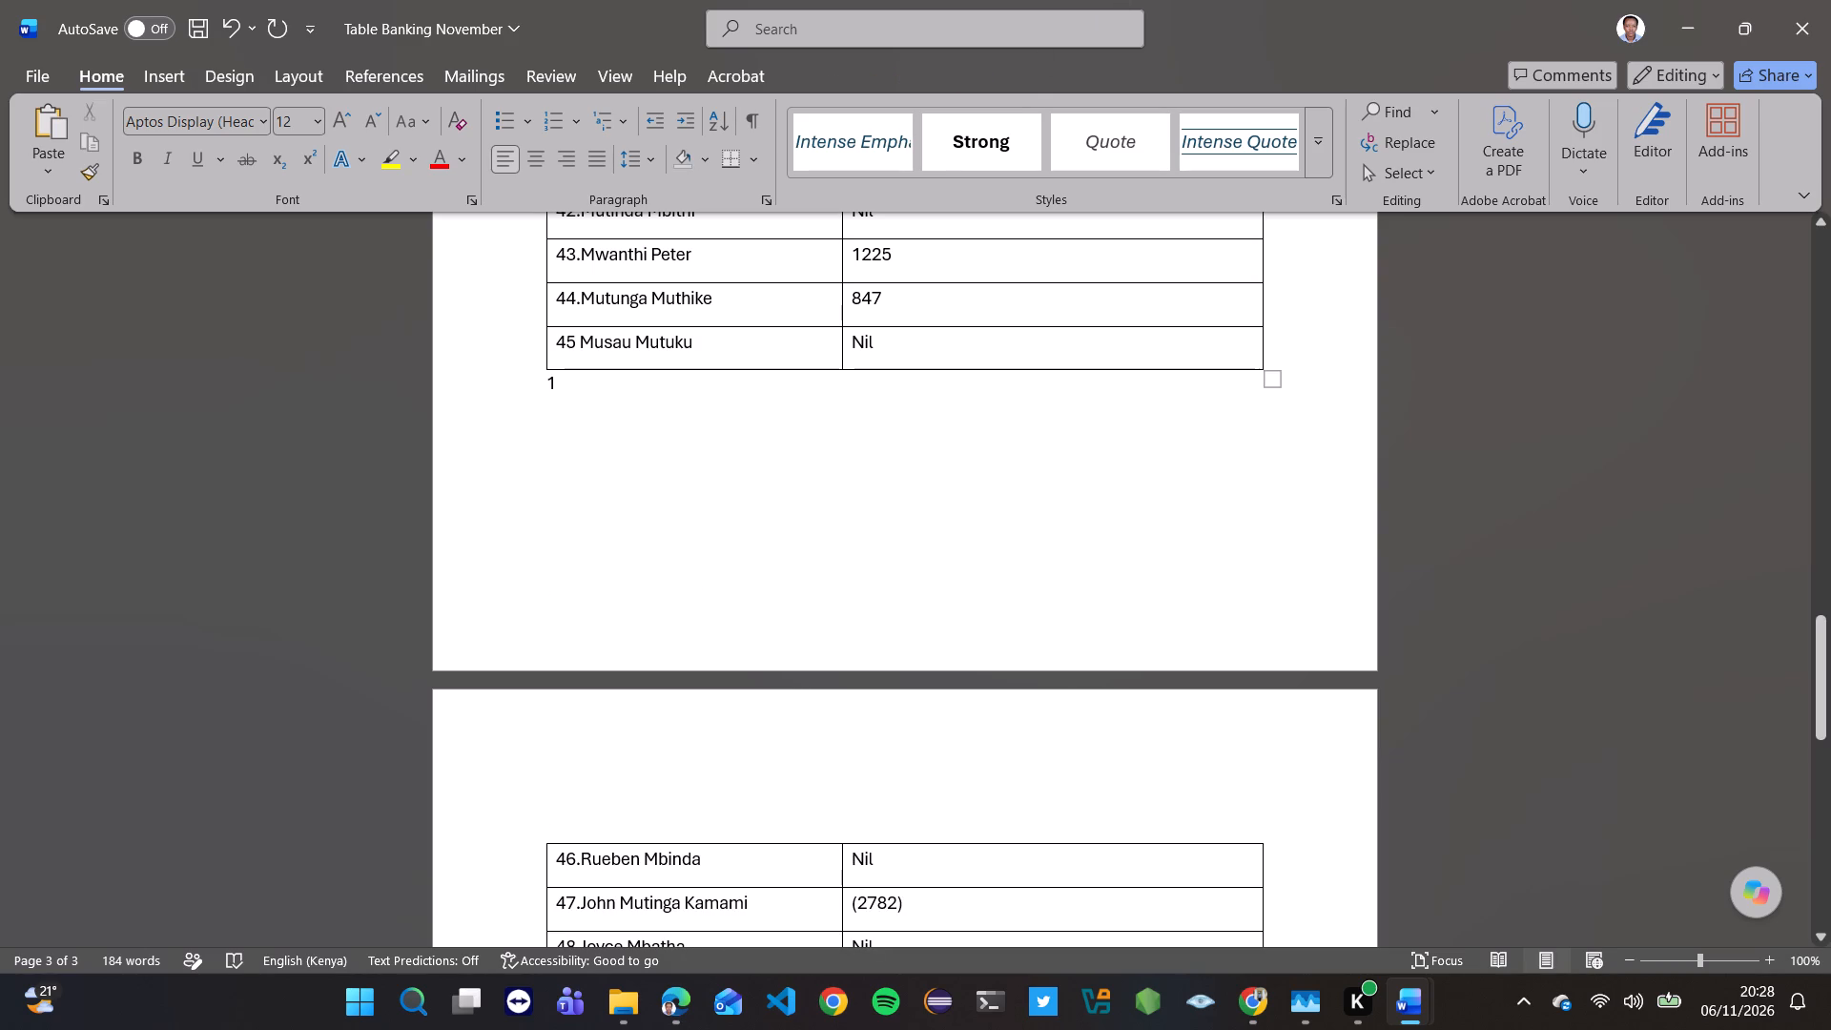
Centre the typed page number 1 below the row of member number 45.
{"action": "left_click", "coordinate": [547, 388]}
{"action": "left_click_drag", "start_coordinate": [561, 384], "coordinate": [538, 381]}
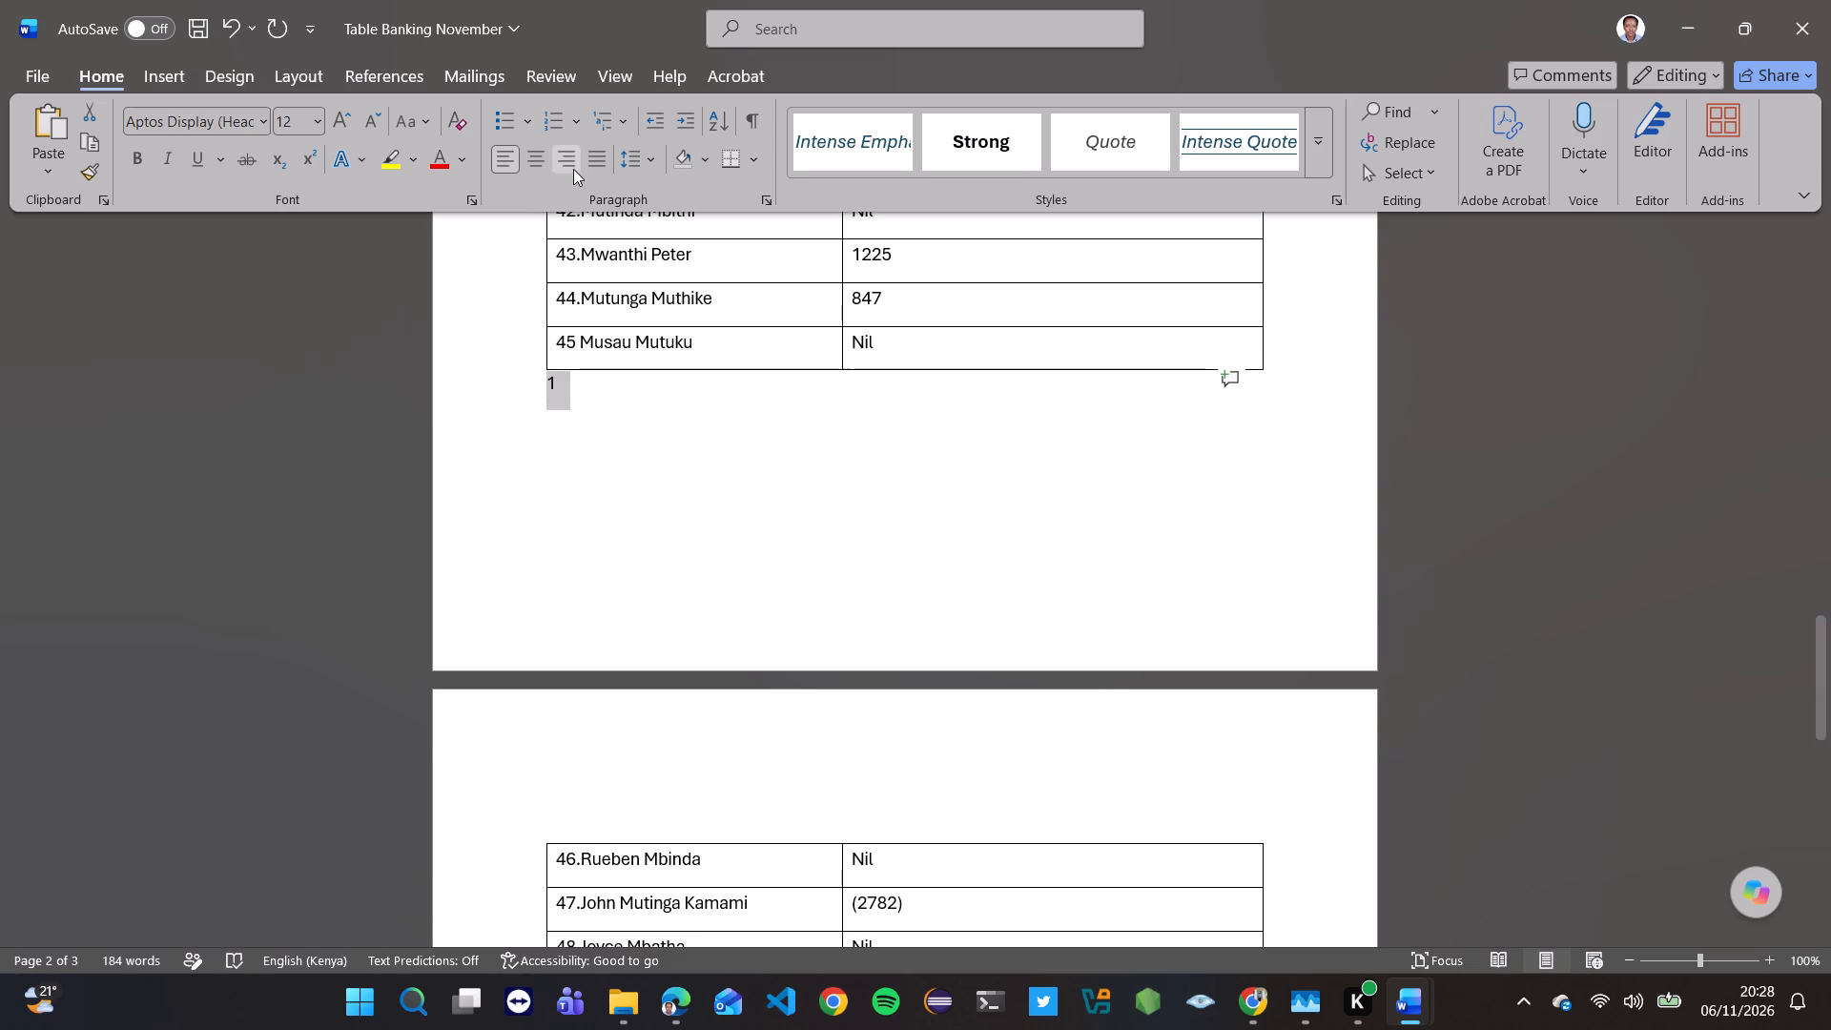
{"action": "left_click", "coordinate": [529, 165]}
Look through the document from the last page up to page 1 to check the page layout and typed page numbers.
{"action": "scroll", "coordinate": [1057, 443], "scroll_direction": "down", "scroll_amount": 5}
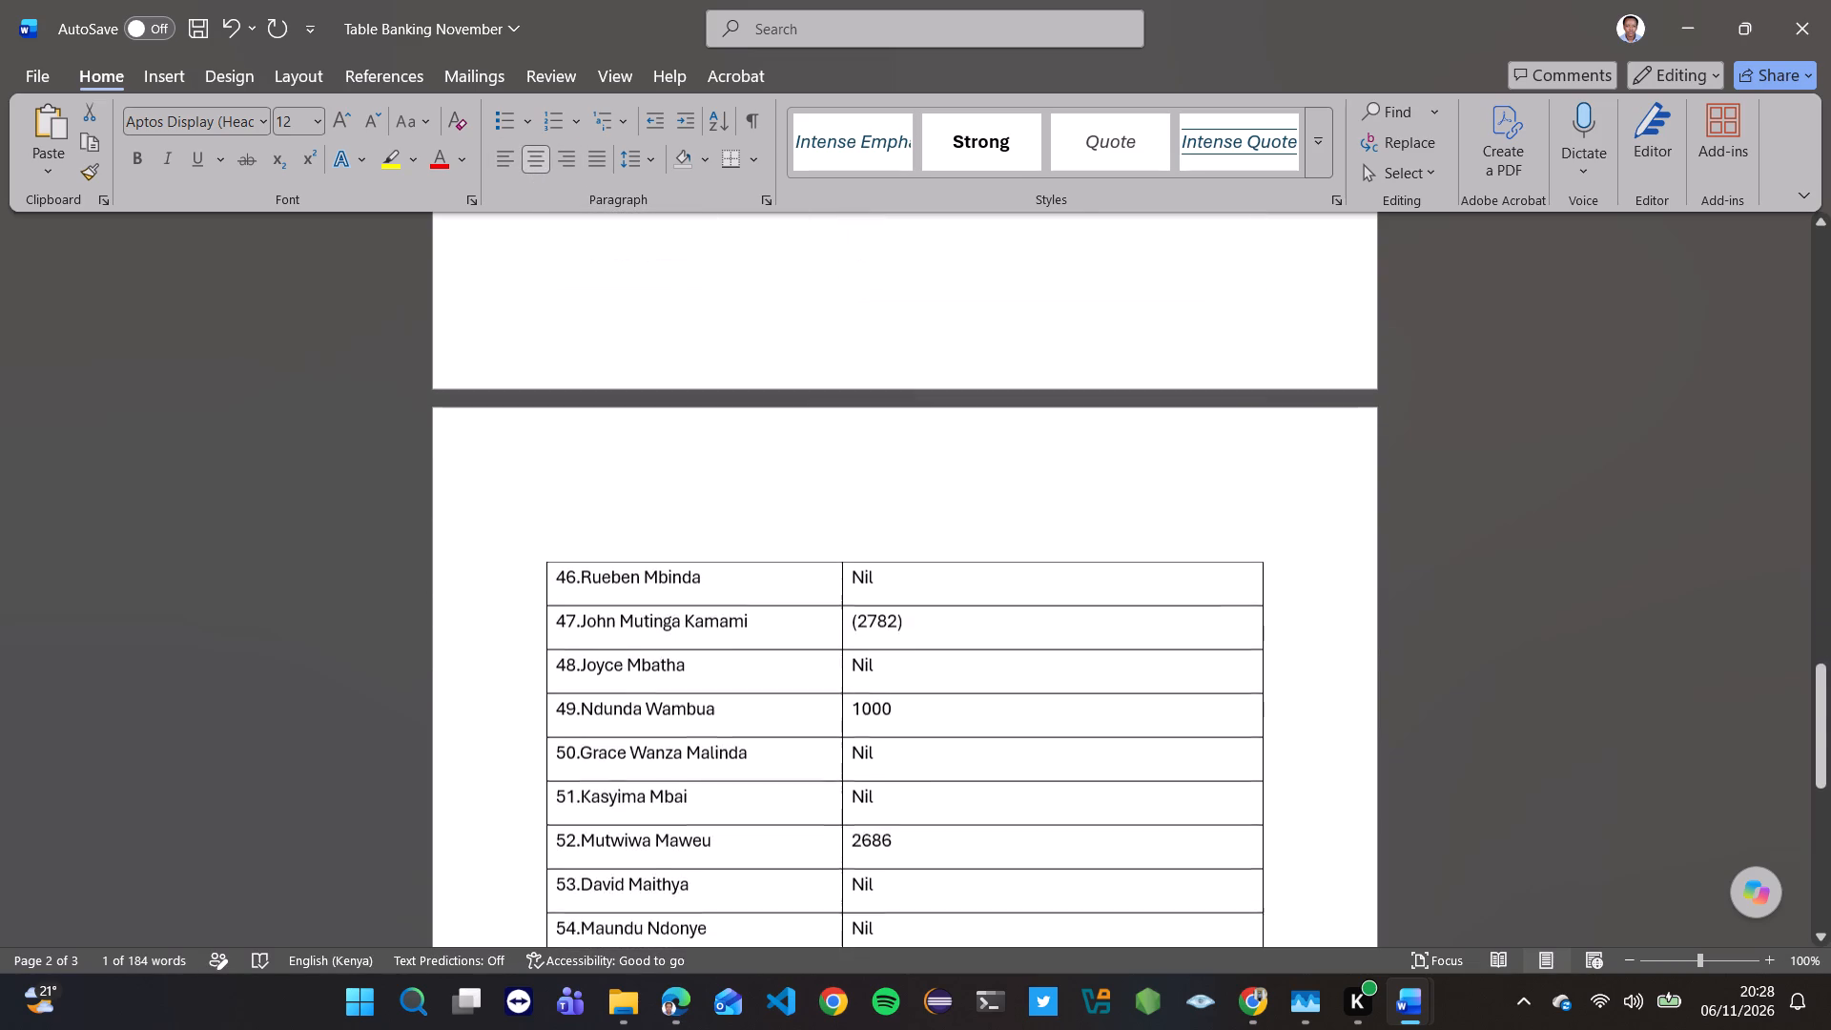
{"action": "scroll", "coordinate": [1137, 552], "scroll_direction": "down", "scroll_amount": 17}
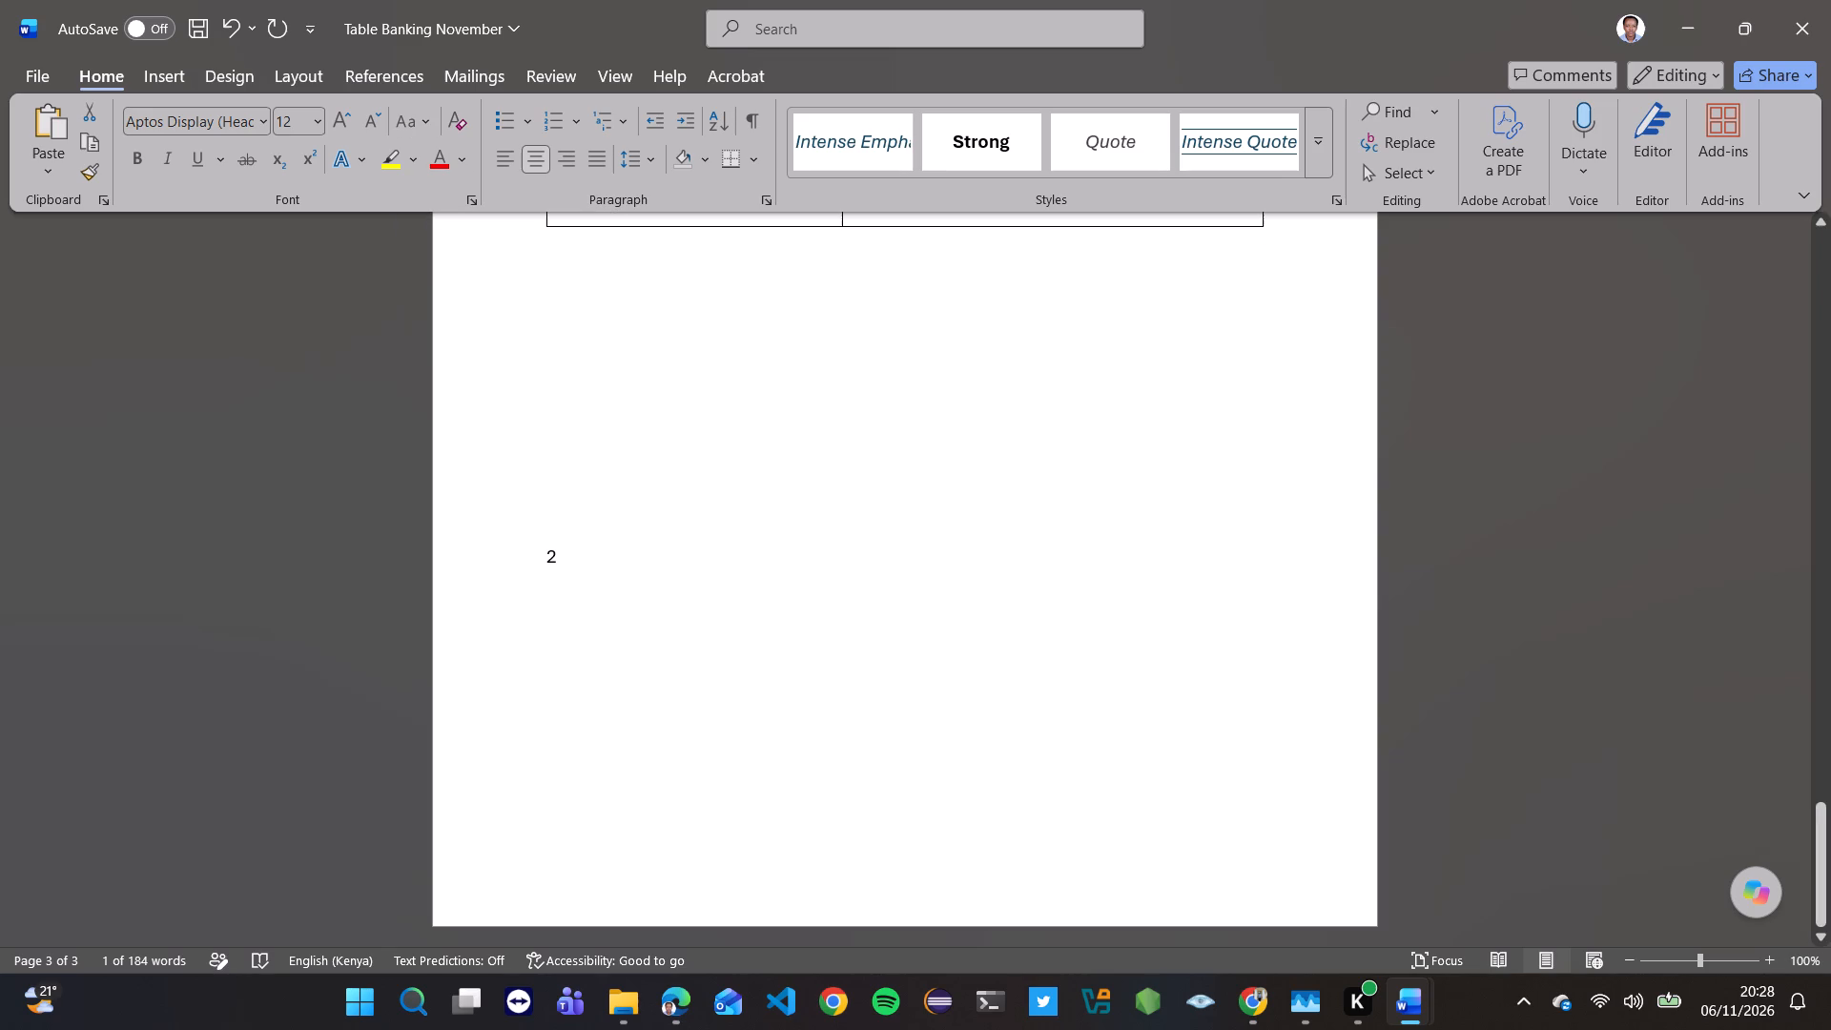
{"action": "scroll", "coordinate": [910, 483], "scroll_direction": "up", "scroll_amount": 5}
{"action": "scroll", "coordinate": [1044, 511], "scroll_direction": "up", "scroll_amount": 9}
{"action": "scroll", "coordinate": [1044, 511], "scroll_direction": "down", "scroll_amount": 1}
{"action": "scroll", "coordinate": [1044, 511], "scroll_direction": "up", "scroll_amount": 1}
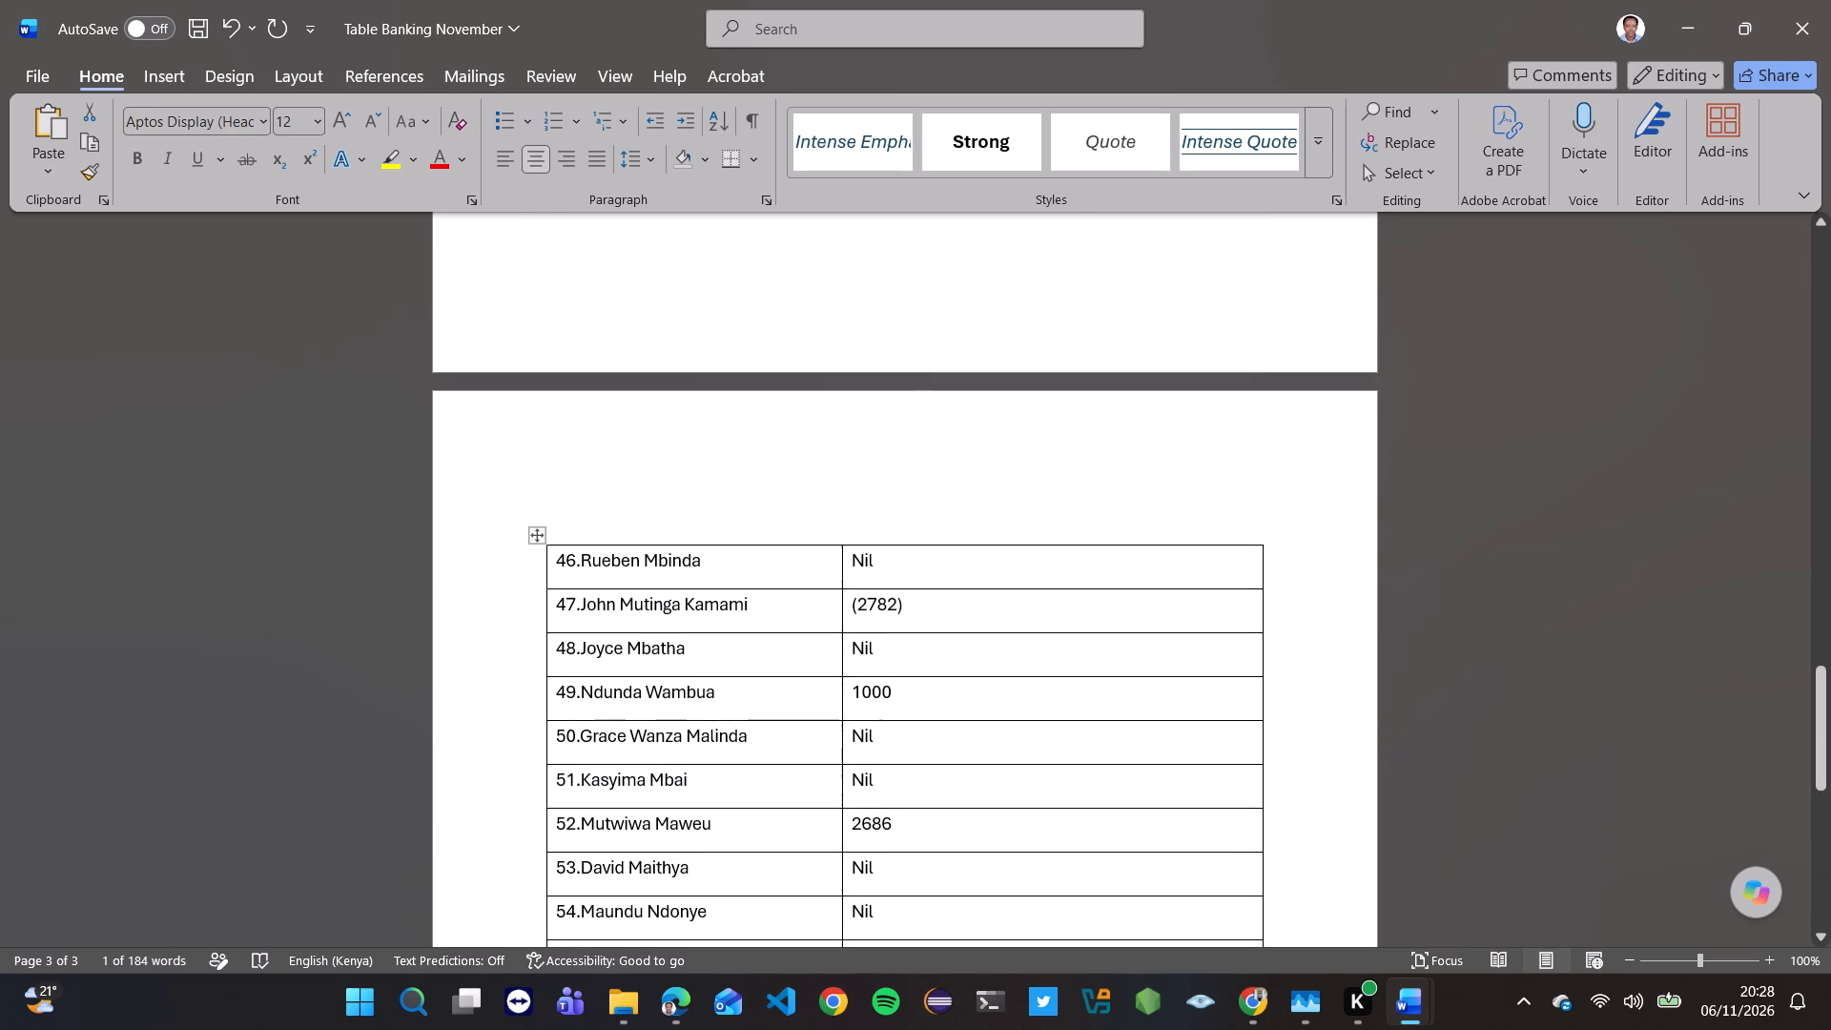
{"action": "scroll", "coordinate": [739, 510], "scroll_direction": "up", "scroll_amount": 17}
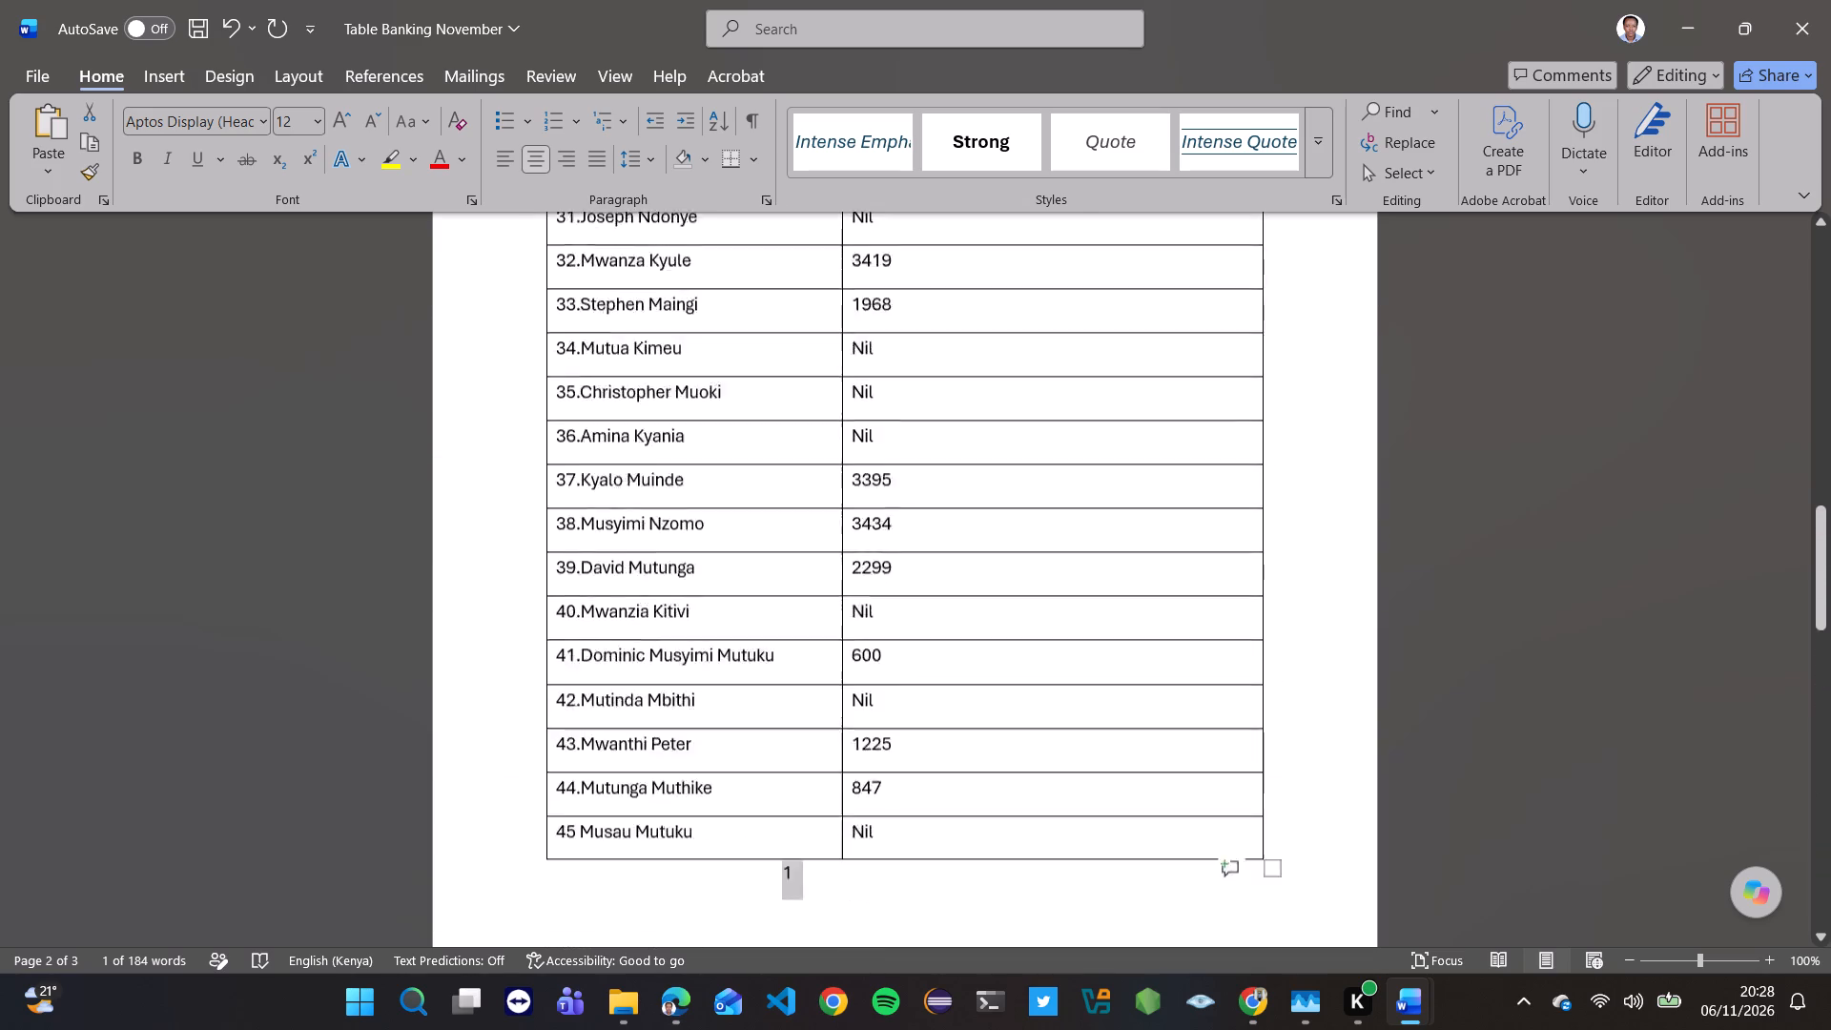
{"action": "scroll", "coordinate": [740, 522], "scroll_direction": "up", "scroll_amount": 8}
{"action": "scroll", "coordinate": [739, 522], "scroll_direction": "down", "scroll_amount": 1}
{"action": "scroll", "coordinate": [739, 522], "scroll_direction": "up", "scroll_amount": 8}
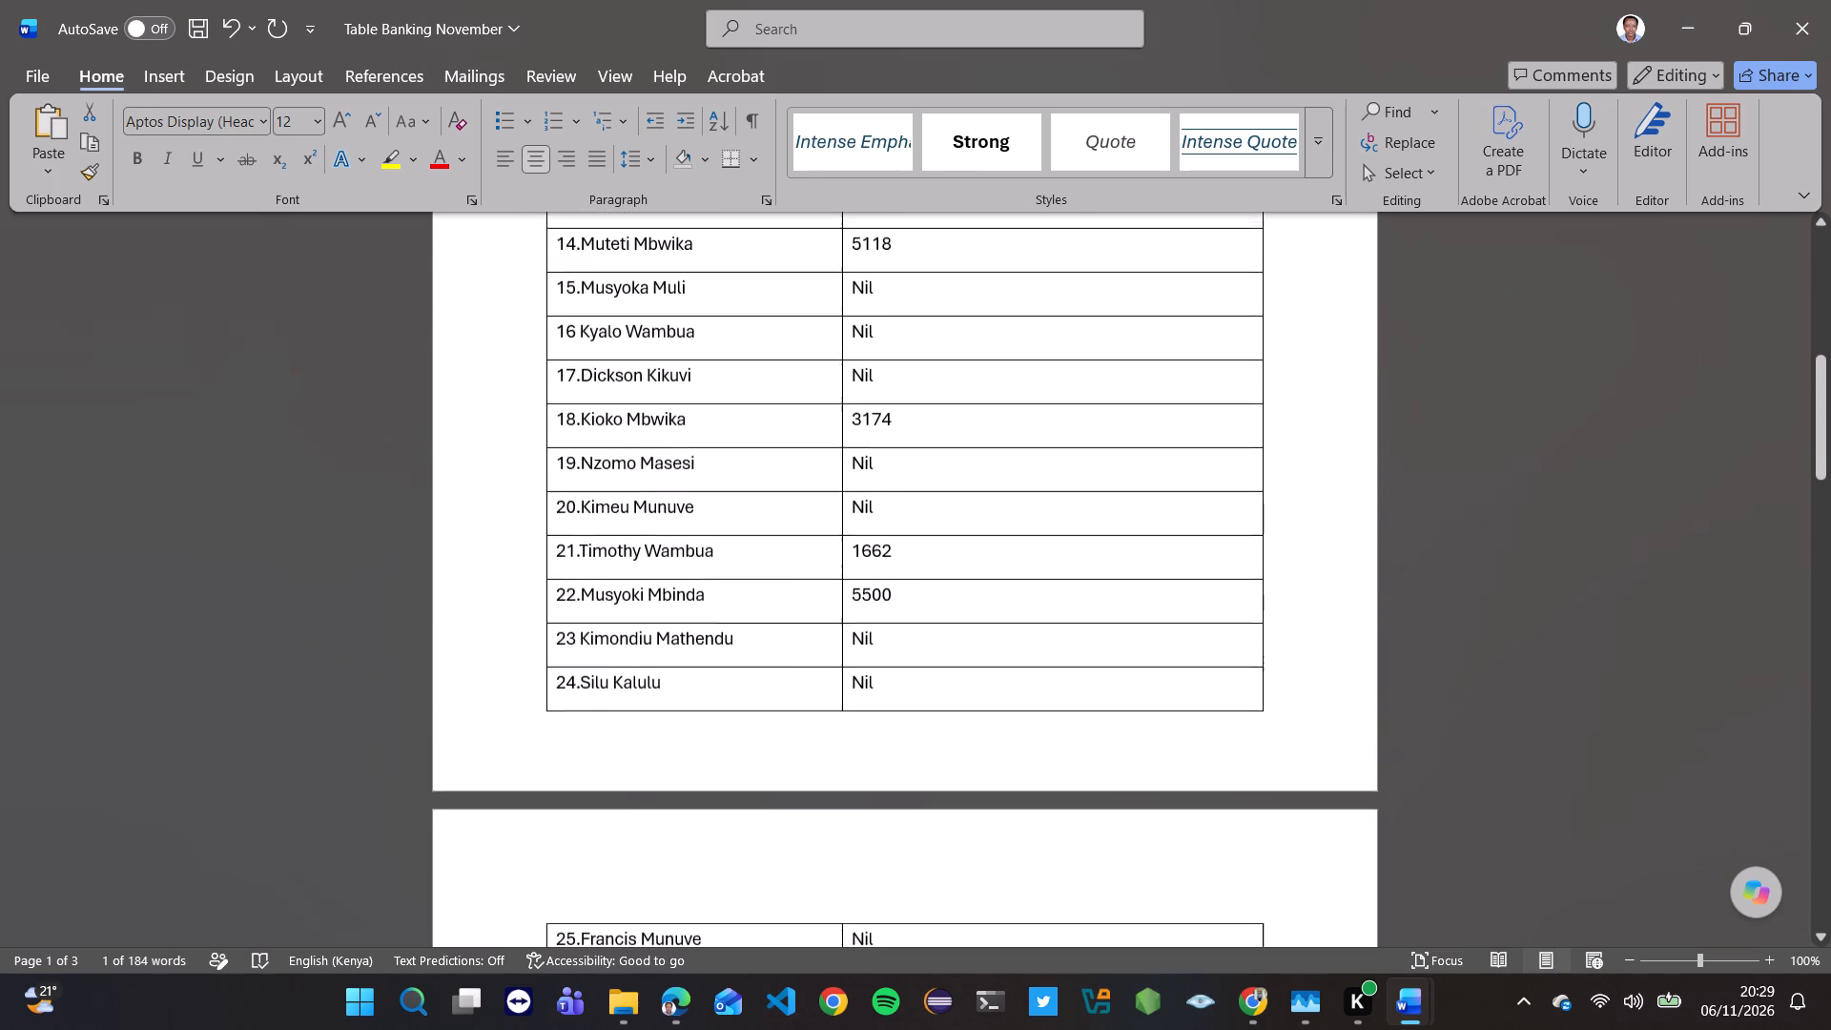
{"action": "scroll", "coordinate": [738, 519], "scroll_direction": "up", "scroll_amount": 16}
{"action": "scroll", "coordinate": [734, 511], "scroll_direction": "up", "scroll_amount": 5}
Delete the typed page number 1 below the row of member number 45 on page 2.
{"action": "scroll", "coordinate": [733, 506], "scroll_direction": "down", "scroll_amount": 14}
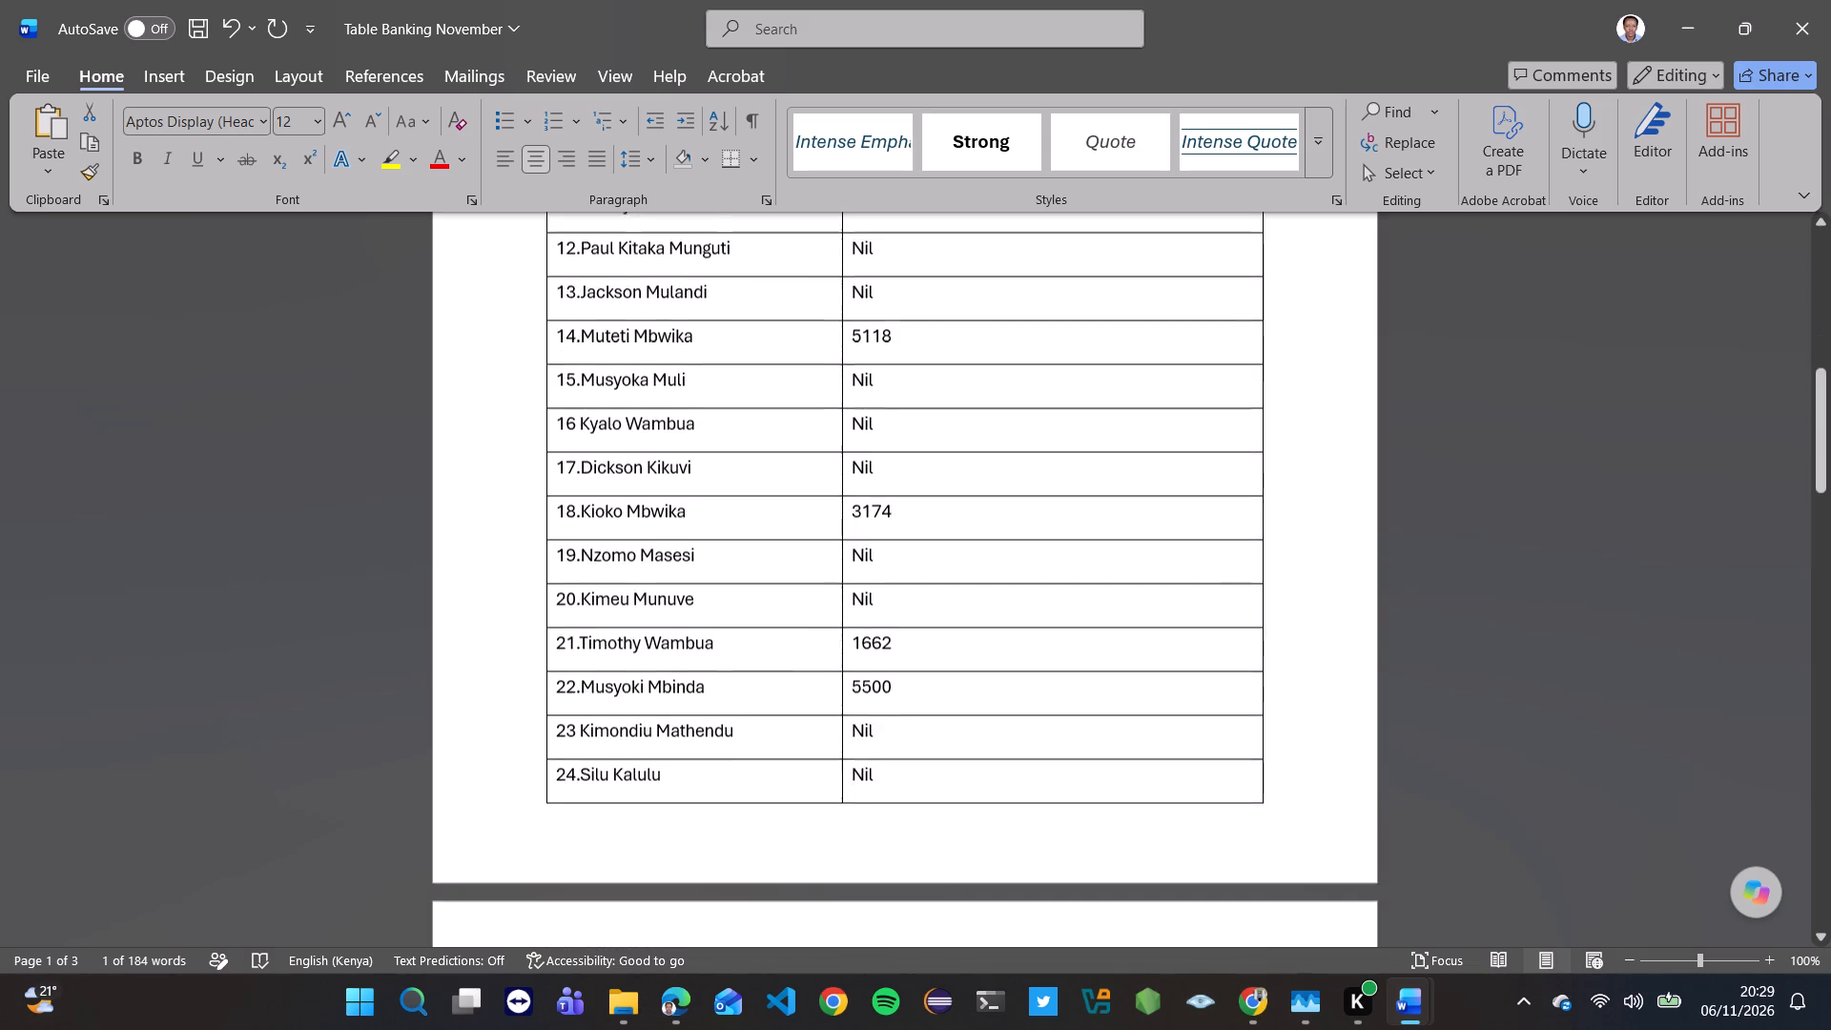
{"action": "scroll", "coordinate": [731, 505], "scroll_direction": "down", "scroll_amount": 14}
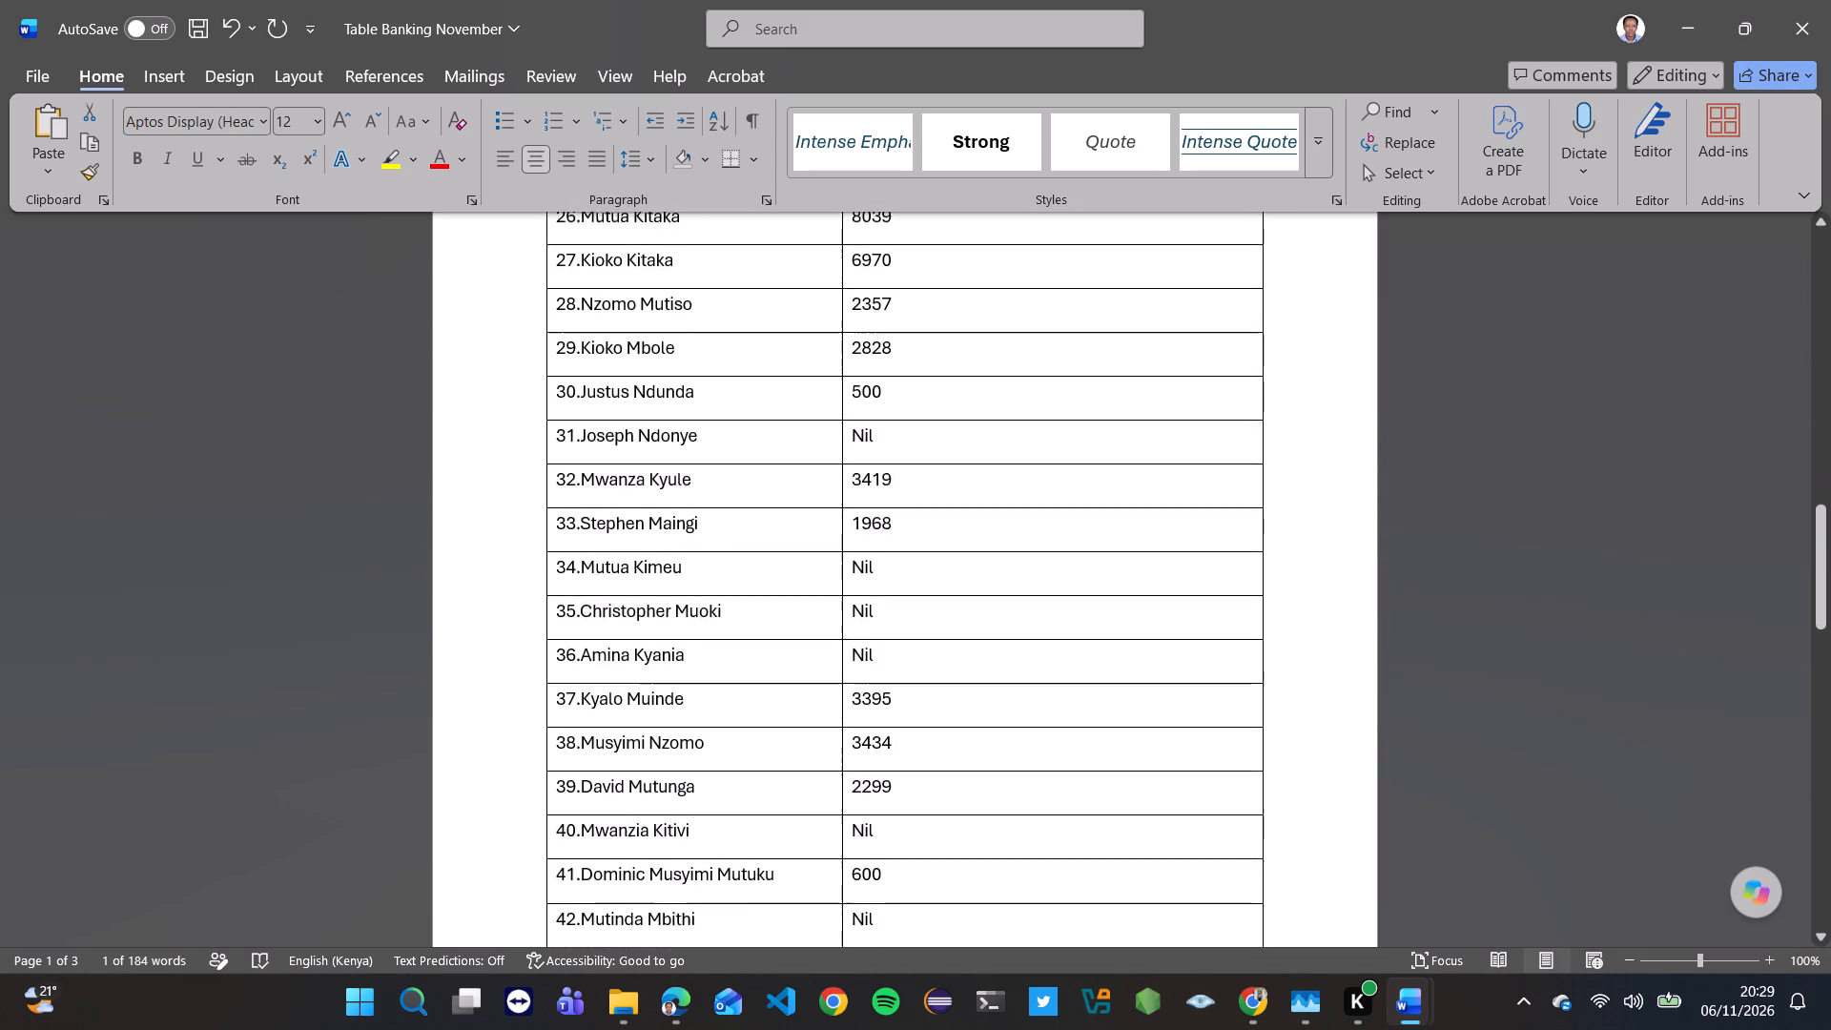
{"action": "scroll", "coordinate": [731, 501], "scroll_direction": "down", "scroll_amount": 13}
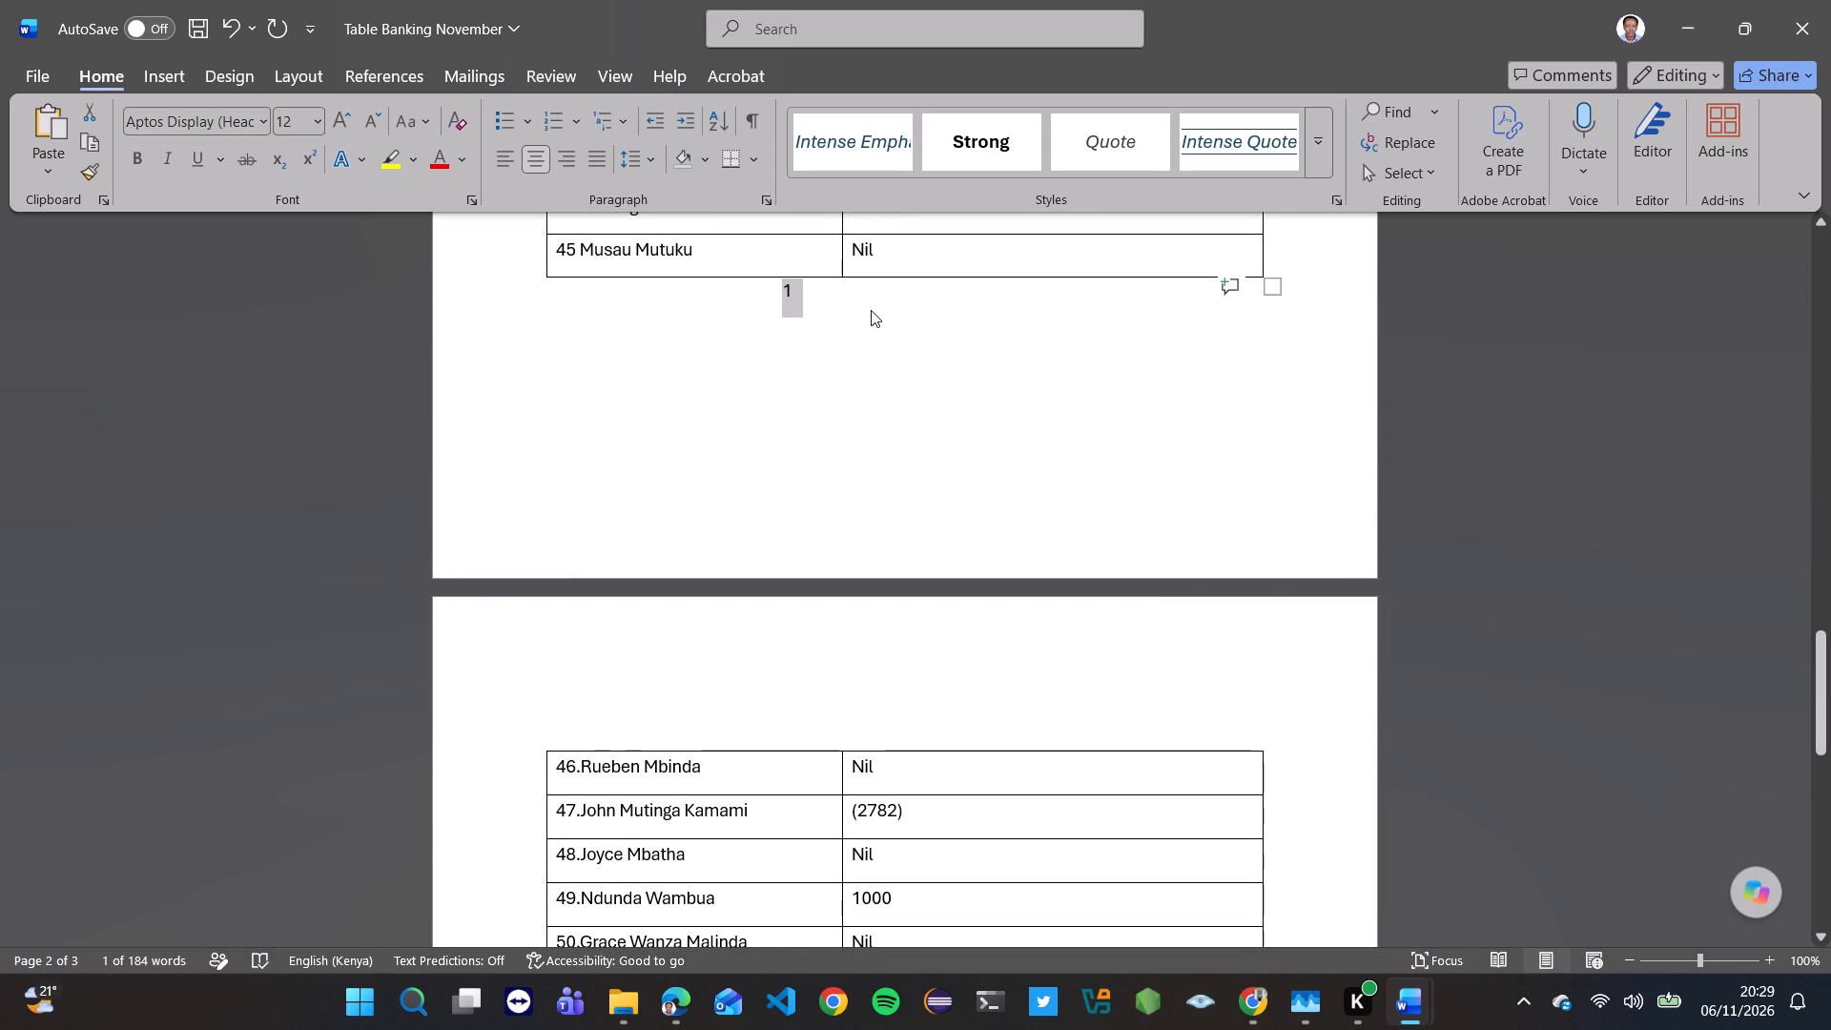
{"action": "key", "text": "Delete"}
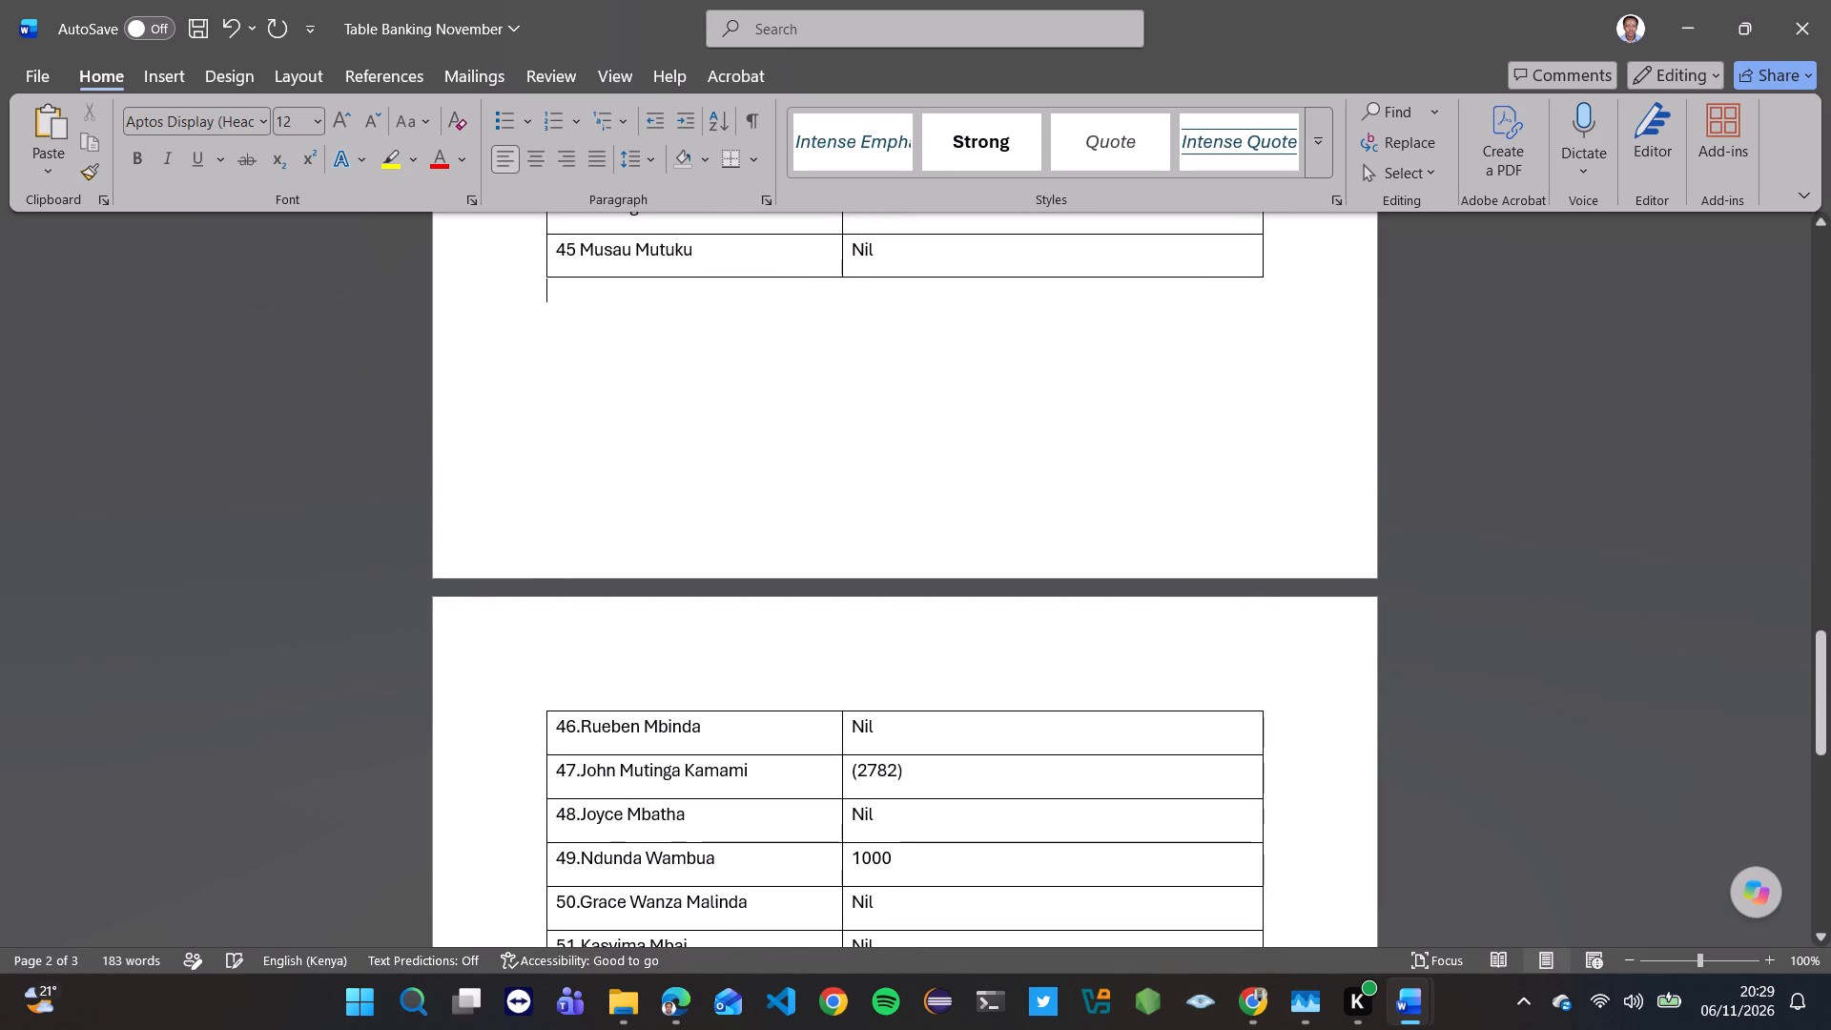
Delete the typed page number 2 below the TOTAL row on the last page.
{"action": "scroll", "coordinate": [1012, 338], "scroll_direction": "down", "scroll_amount": 6}
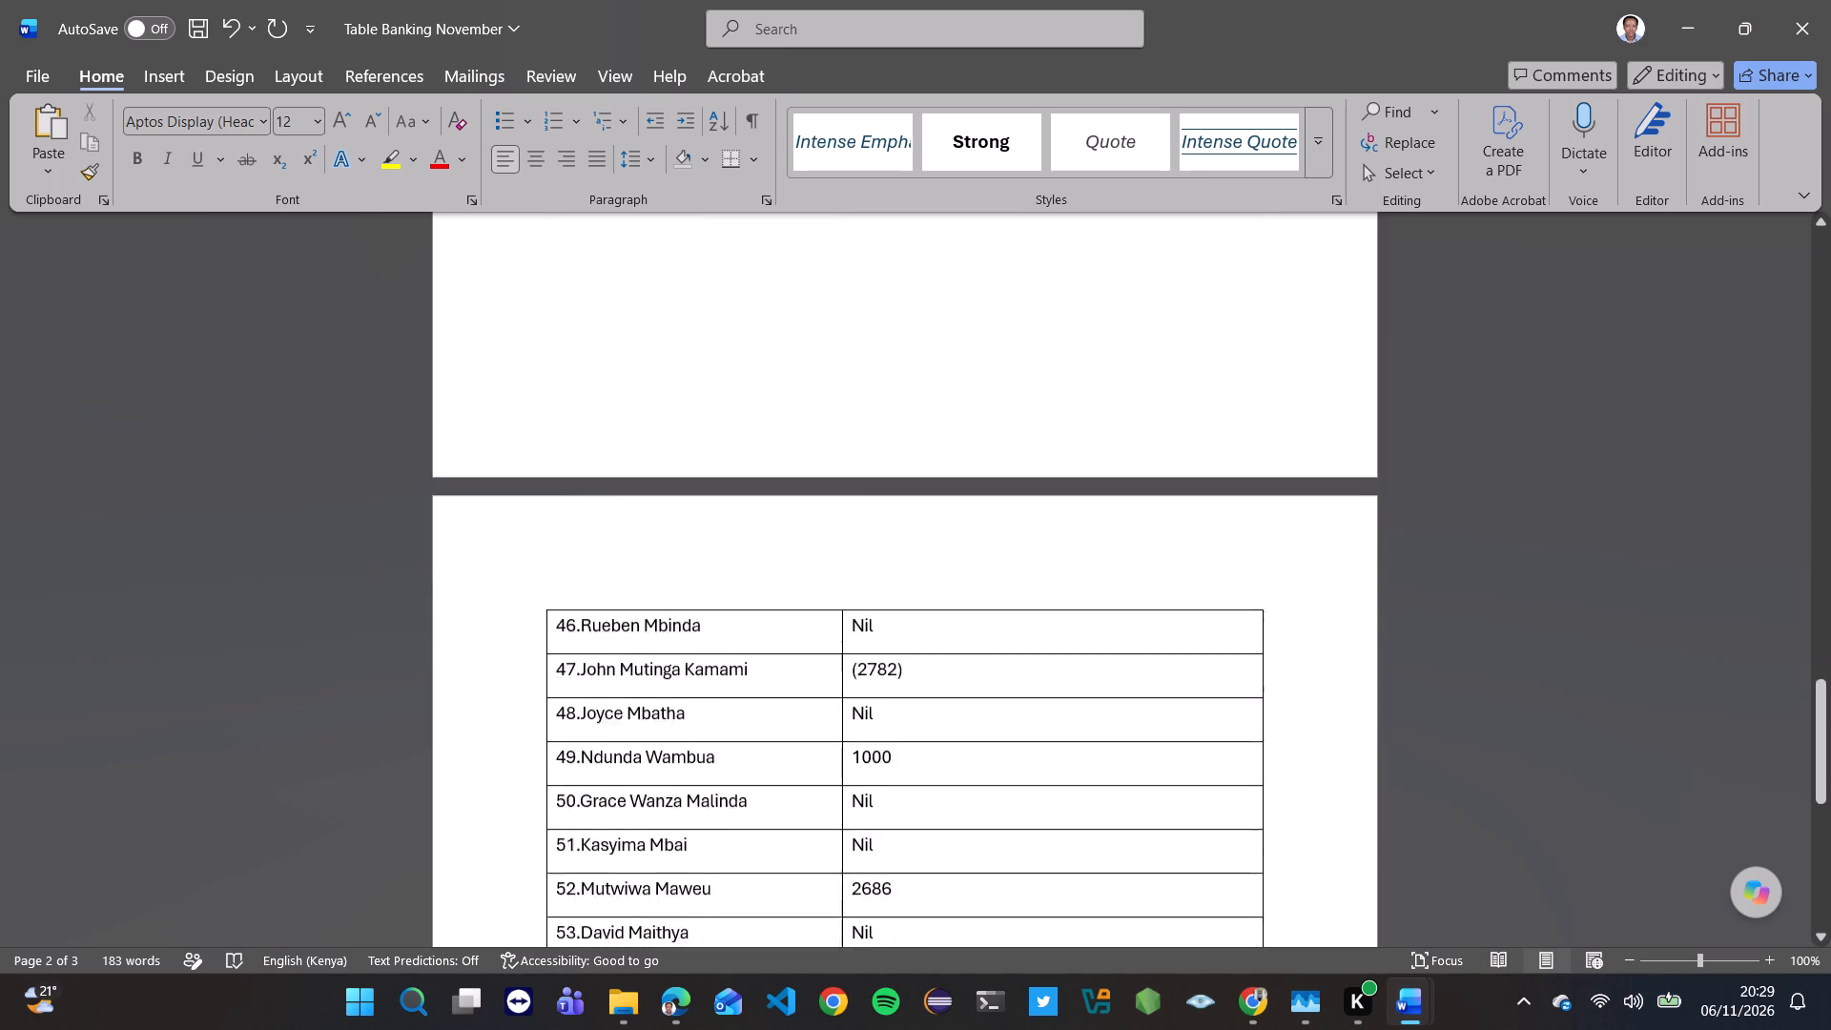
{"action": "scroll", "coordinate": [1012, 340], "scroll_direction": "down", "scroll_amount": 11}
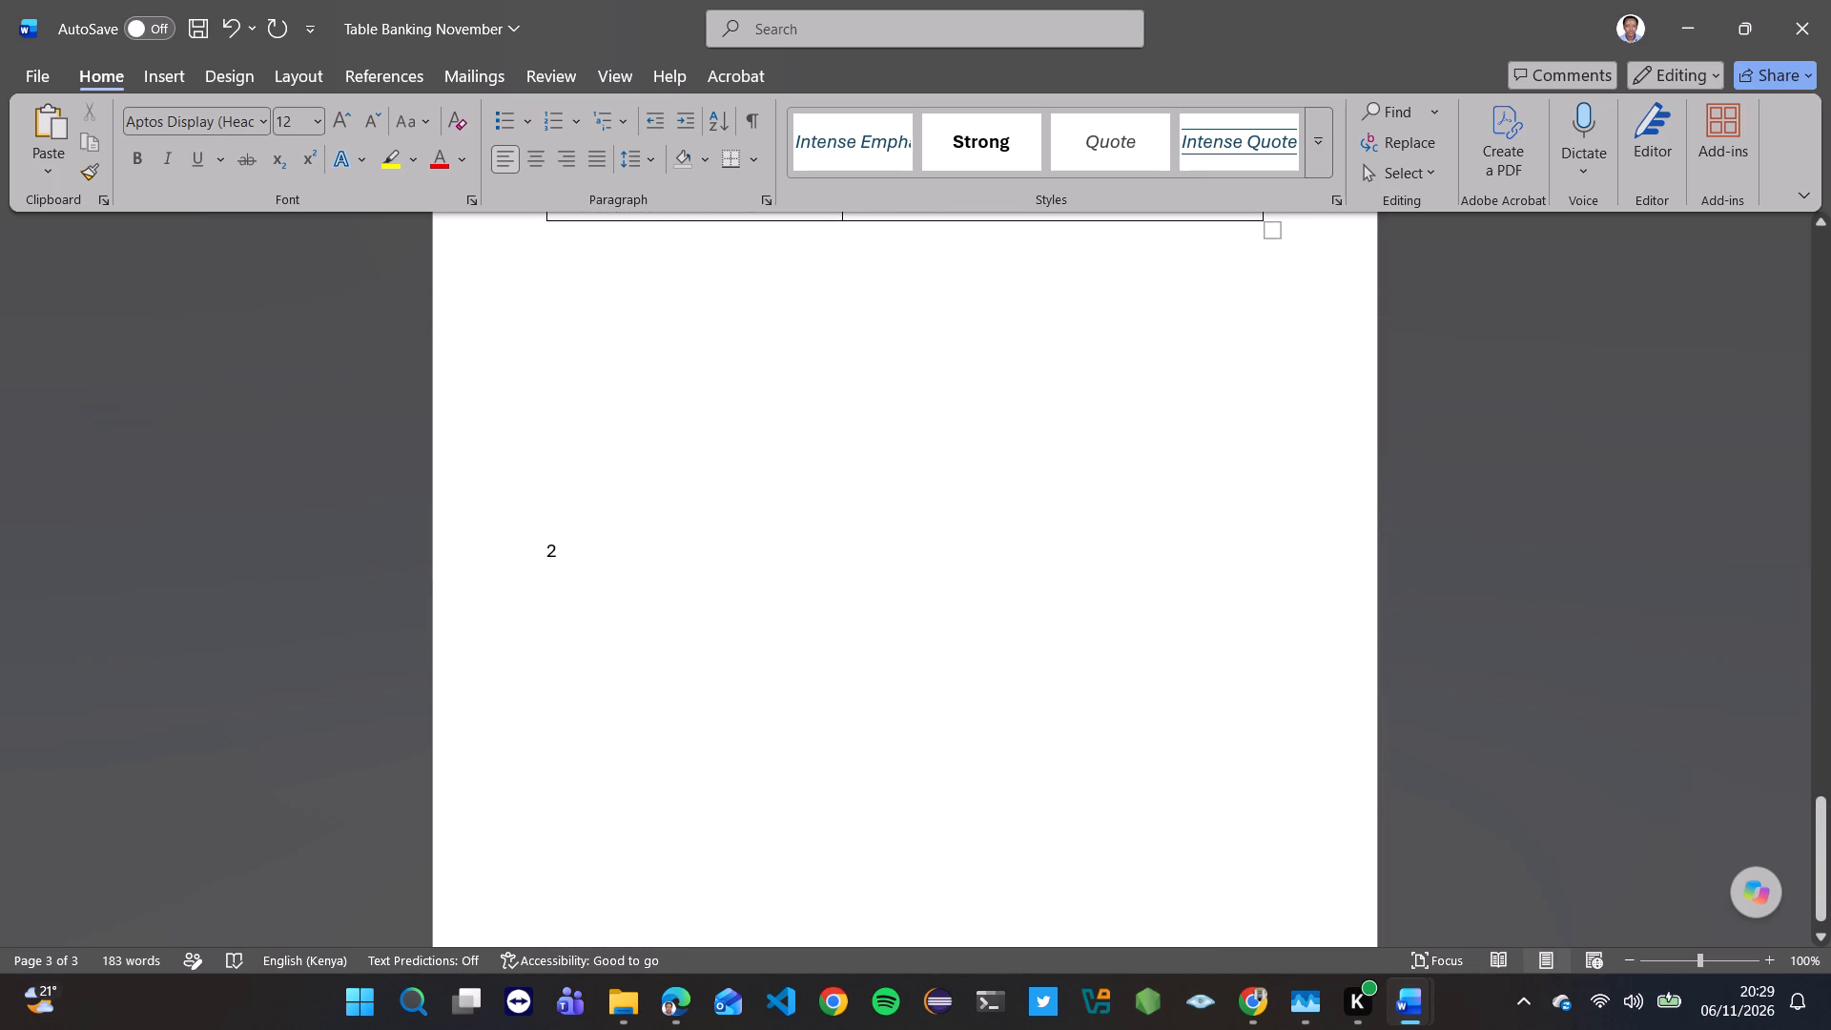
{"action": "left_click_drag", "start_coordinate": [596, 546], "coordinate": [476, 554]}
{"action": "key", "text": "Delete"}
Review the list's layout, rows and amounts from the last page up to the title and back down to member number 45.
{"action": "scroll", "coordinate": [566, 517], "scroll_direction": "down", "scroll_amount": 8}
{"action": "scroll", "coordinate": [586, 544], "scroll_direction": "up", "scroll_amount": 7}
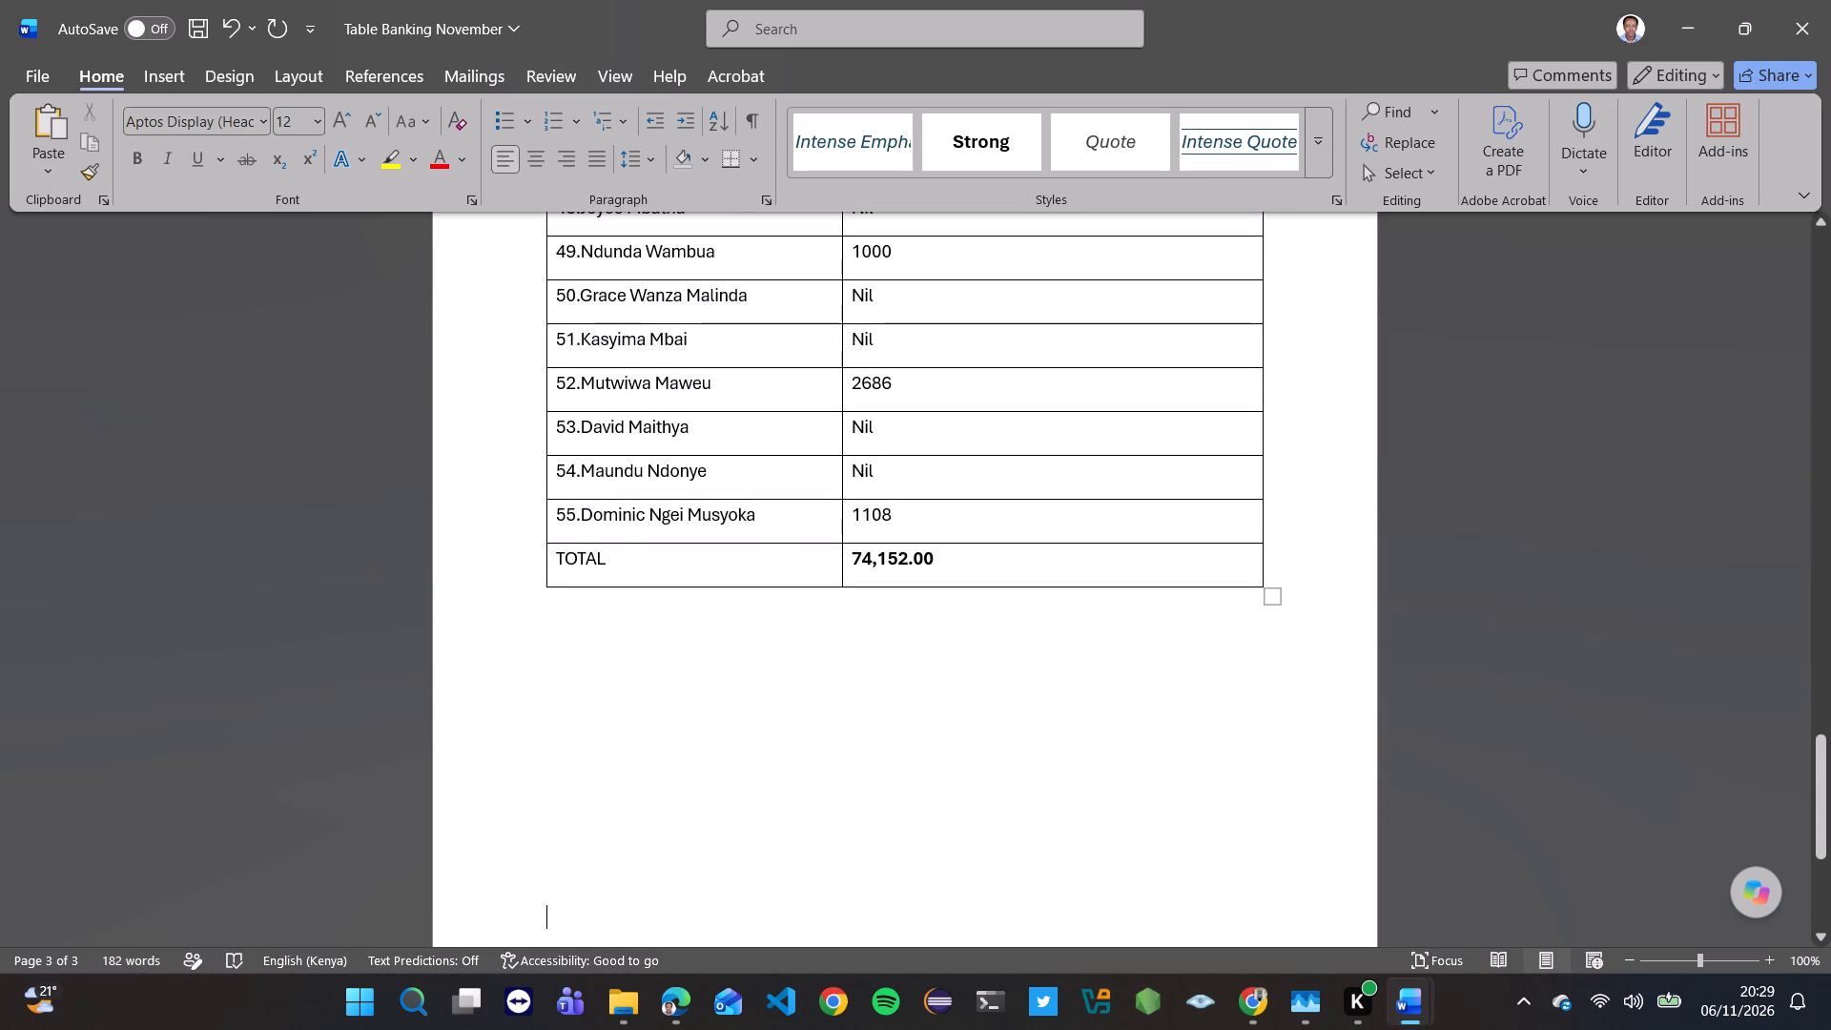
{"action": "scroll", "coordinate": [596, 543], "scroll_direction": "up", "scroll_amount": 20}
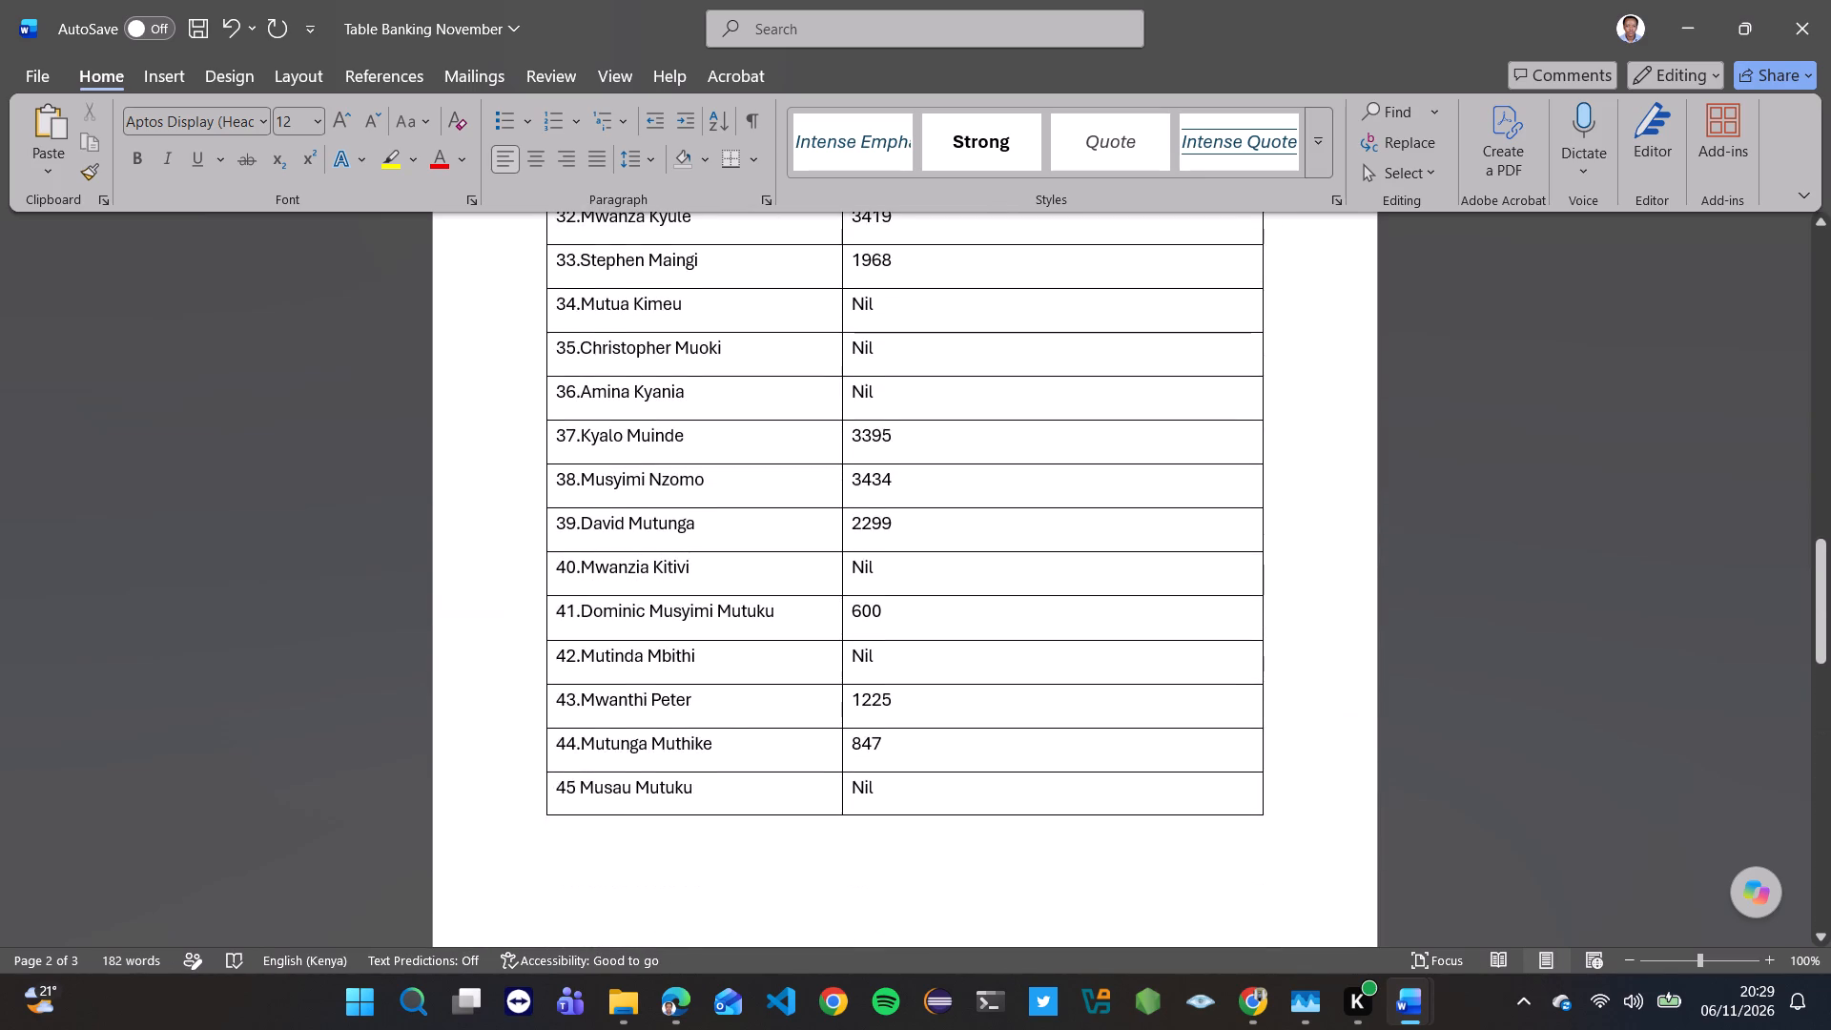
{"action": "scroll", "coordinate": [596, 543], "scroll_direction": "up", "scroll_amount": 16}
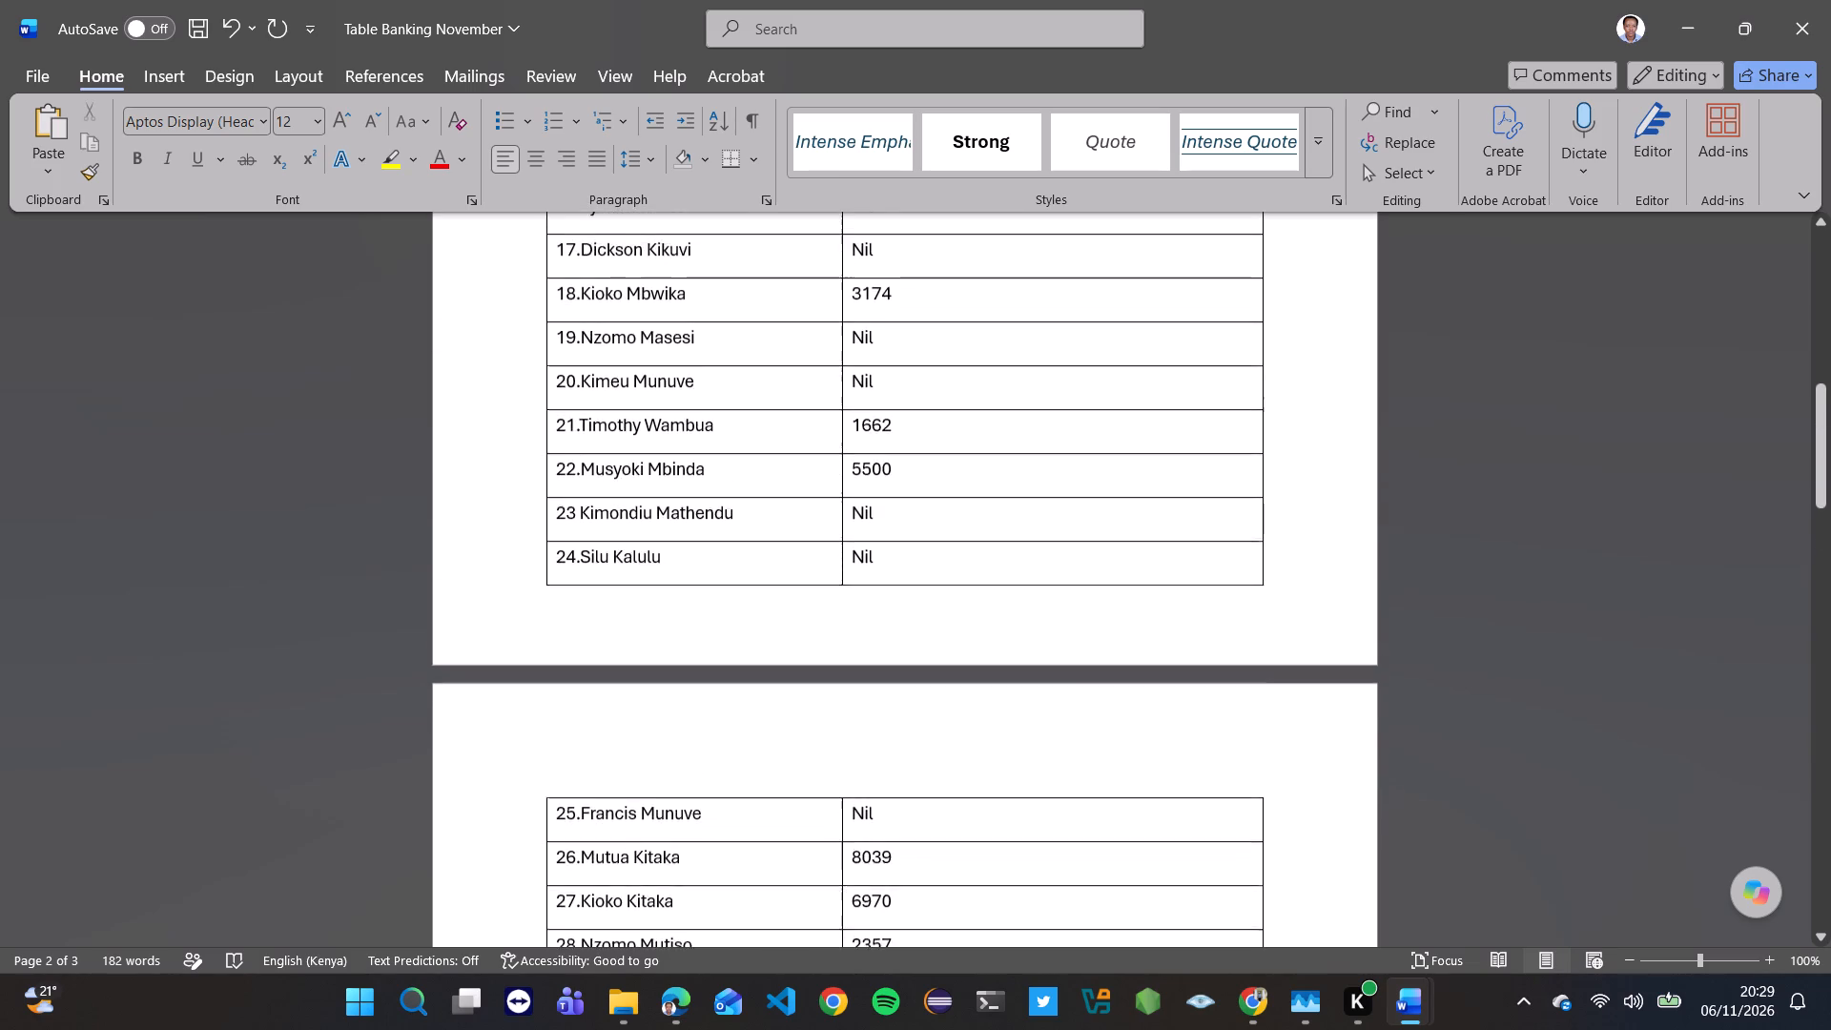
{"action": "scroll", "coordinate": [596, 542], "scroll_direction": "up", "scroll_amount": 17}
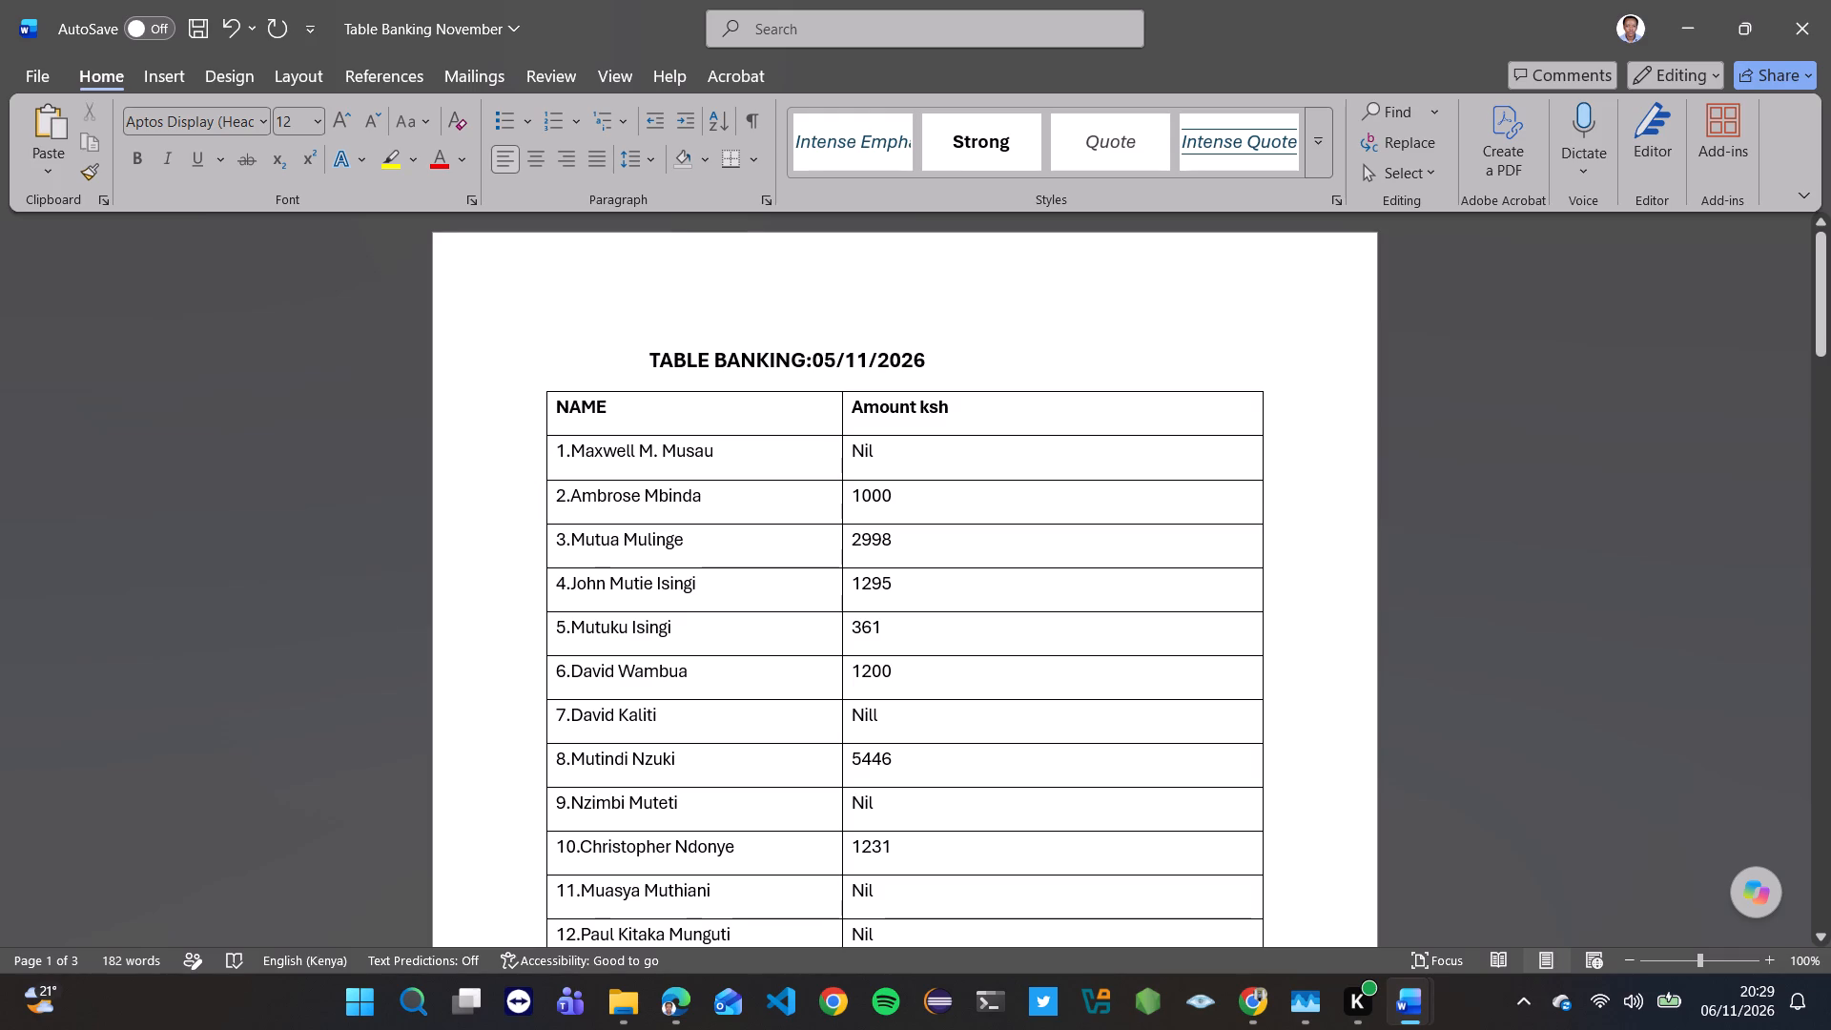
{"action": "scroll", "coordinate": [596, 540], "scroll_direction": "up", "scroll_amount": 5}
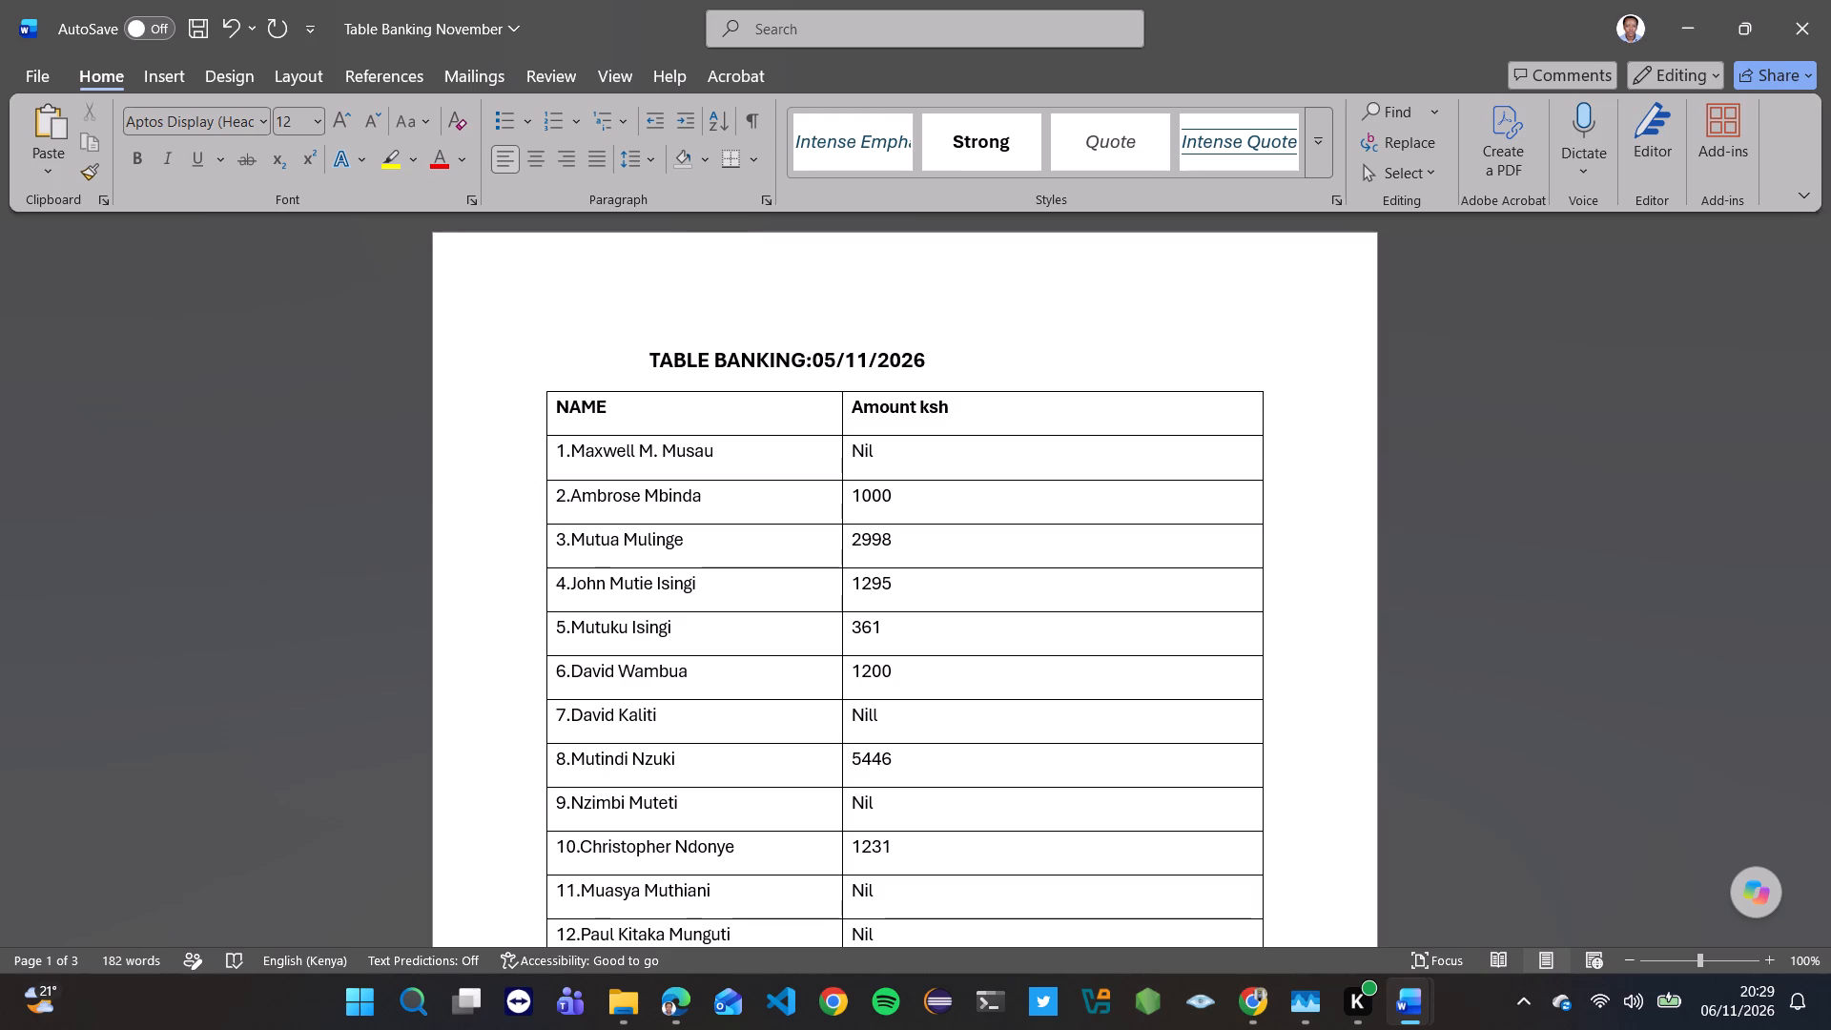
{"action": "scroll", "coordinate": [720, 563], "scroll_direction": "down", "scroll_amount": 4}
{"action": "scroll", "coordinate": [1076, 620], "scroll_direction": "down", "scroll_amount": 3}
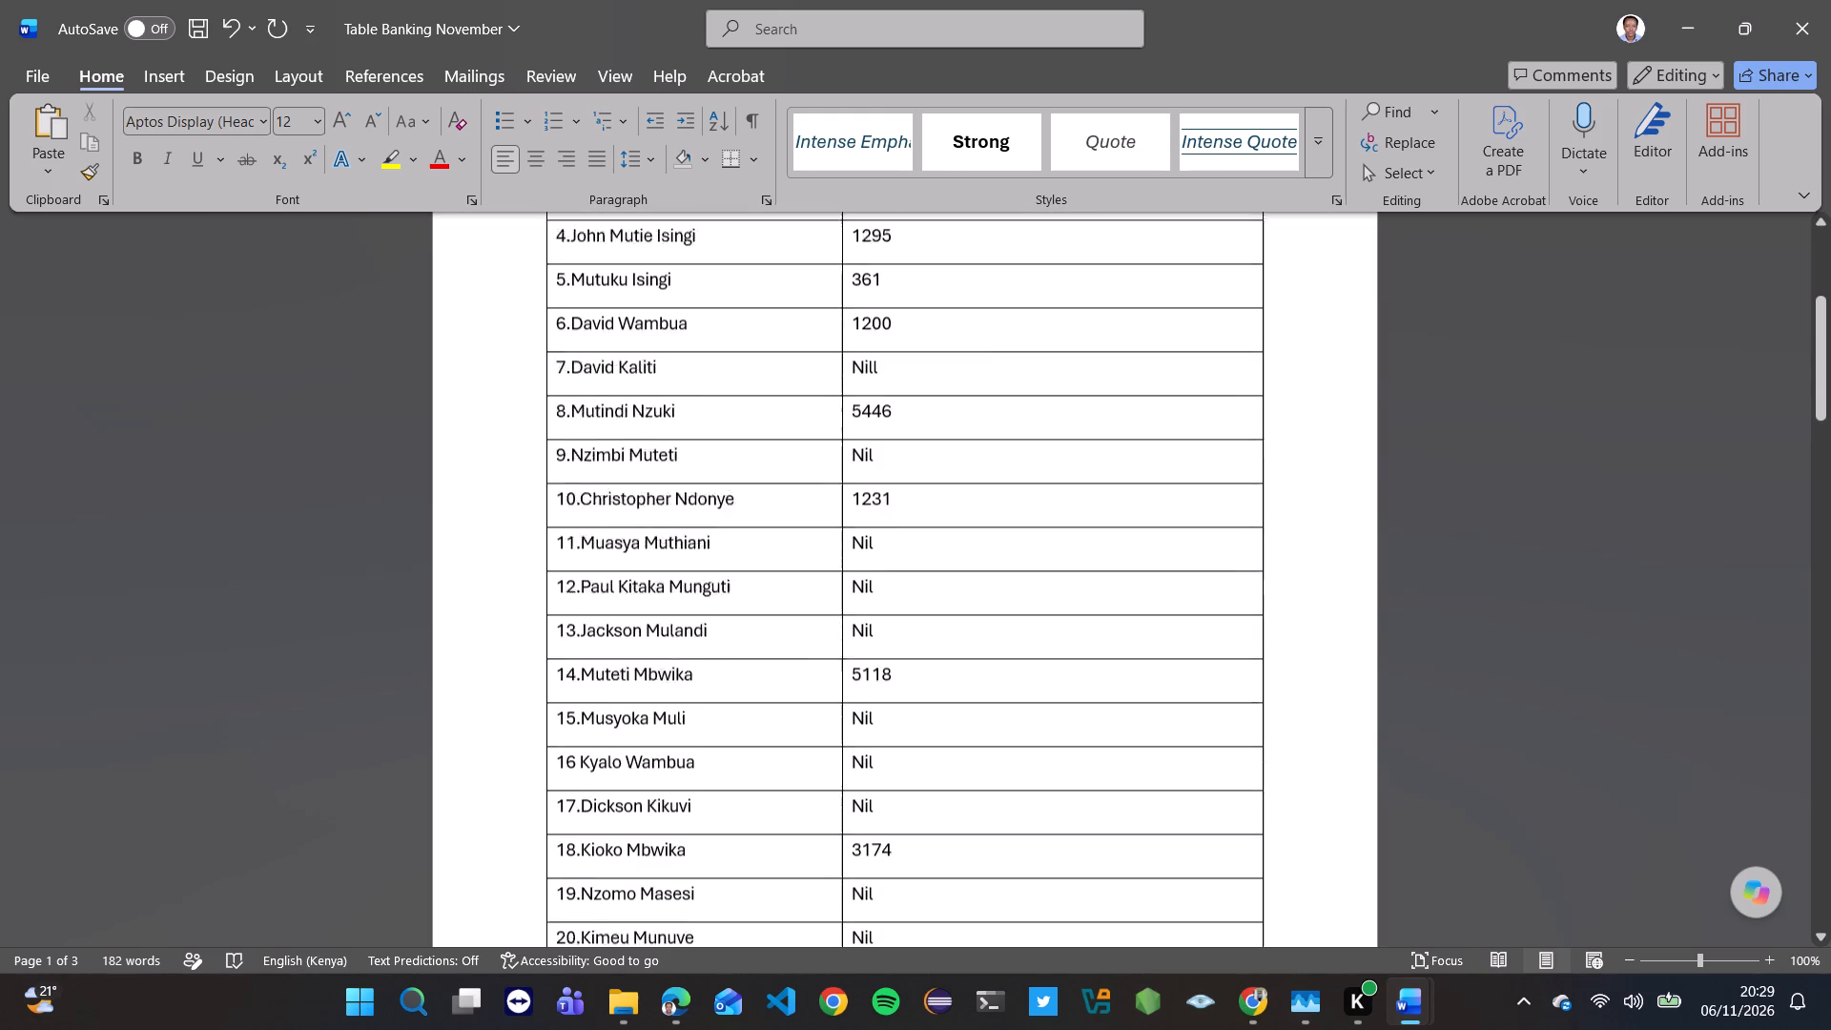
{"action": "scroll", "coordinate": [1104, 614], "scroll_direction": "down", "scroll_amount": 3}
{"action": "scroll", "coordinate": [1105, 614], "scroll_direction": "up", "scroll_amount": 3}
{"action": "scroll", "coordinate": [1105, 614], "scroll_direction": "down", "scroll_amount": 7}
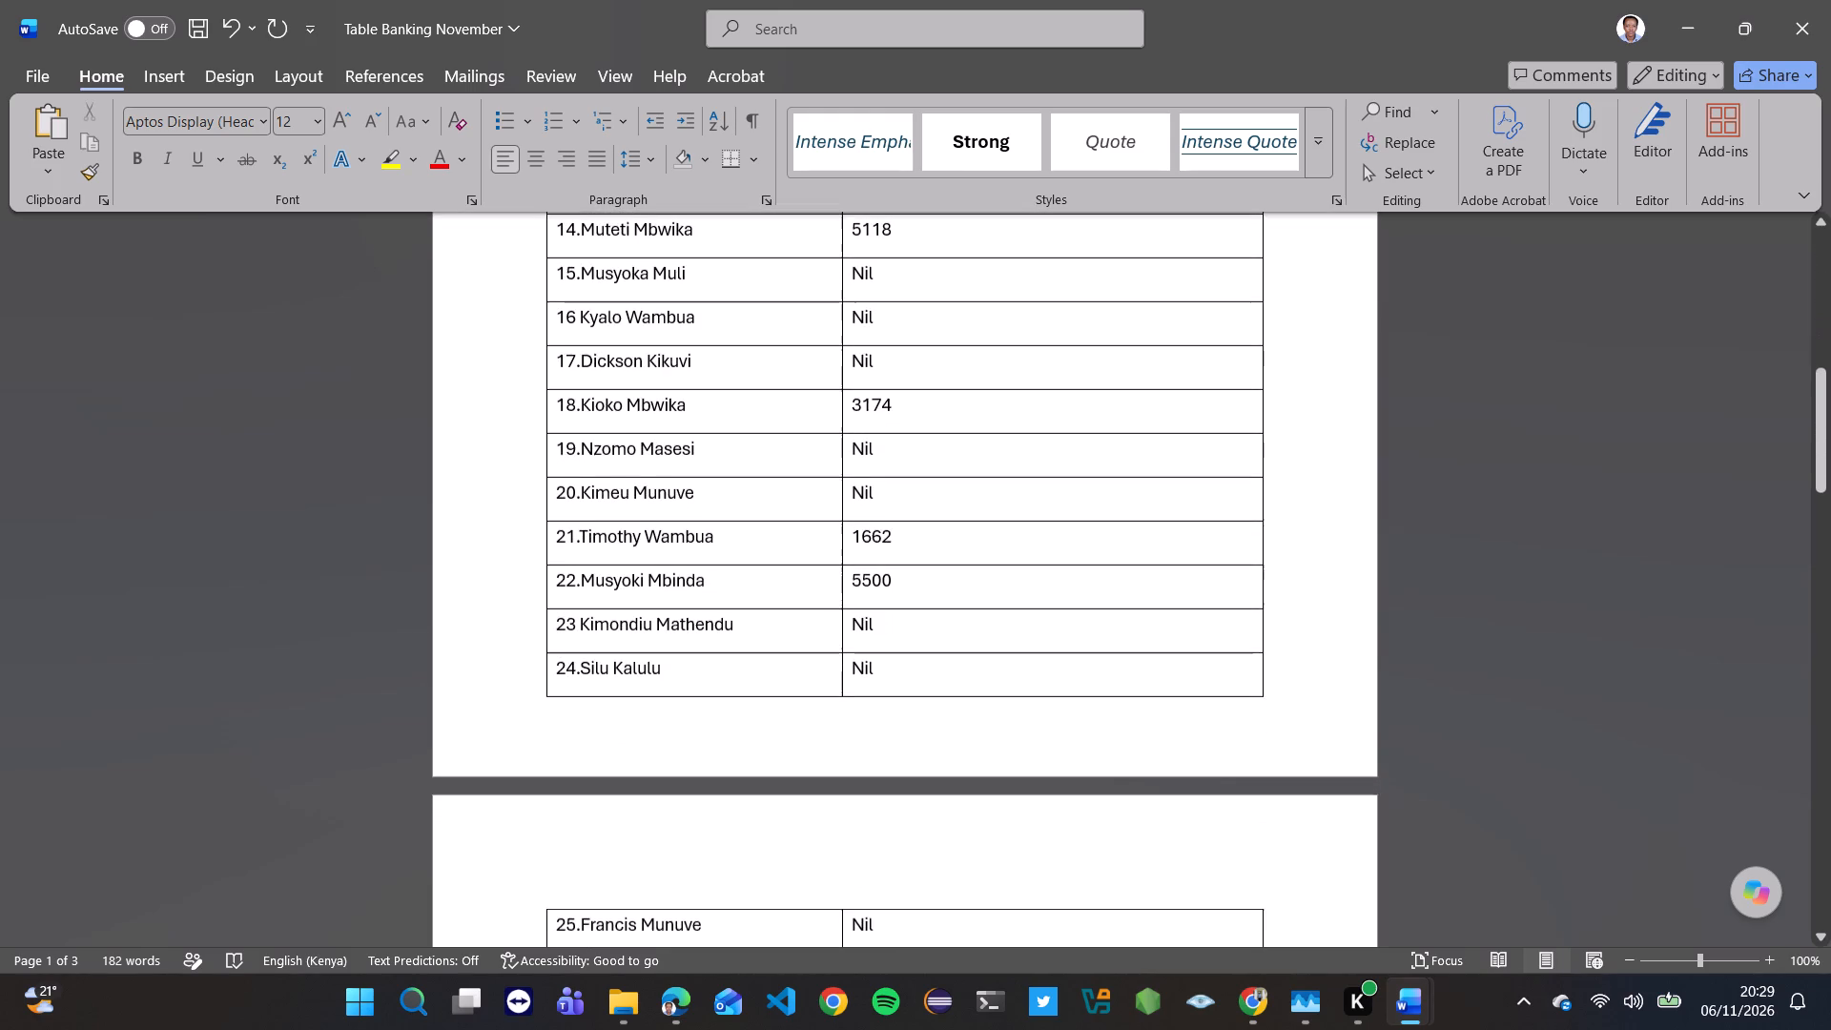
{"action": "scroll", "coordinate": [1092, 626], "scroll_direction": "down", "scroll_amount": 15}
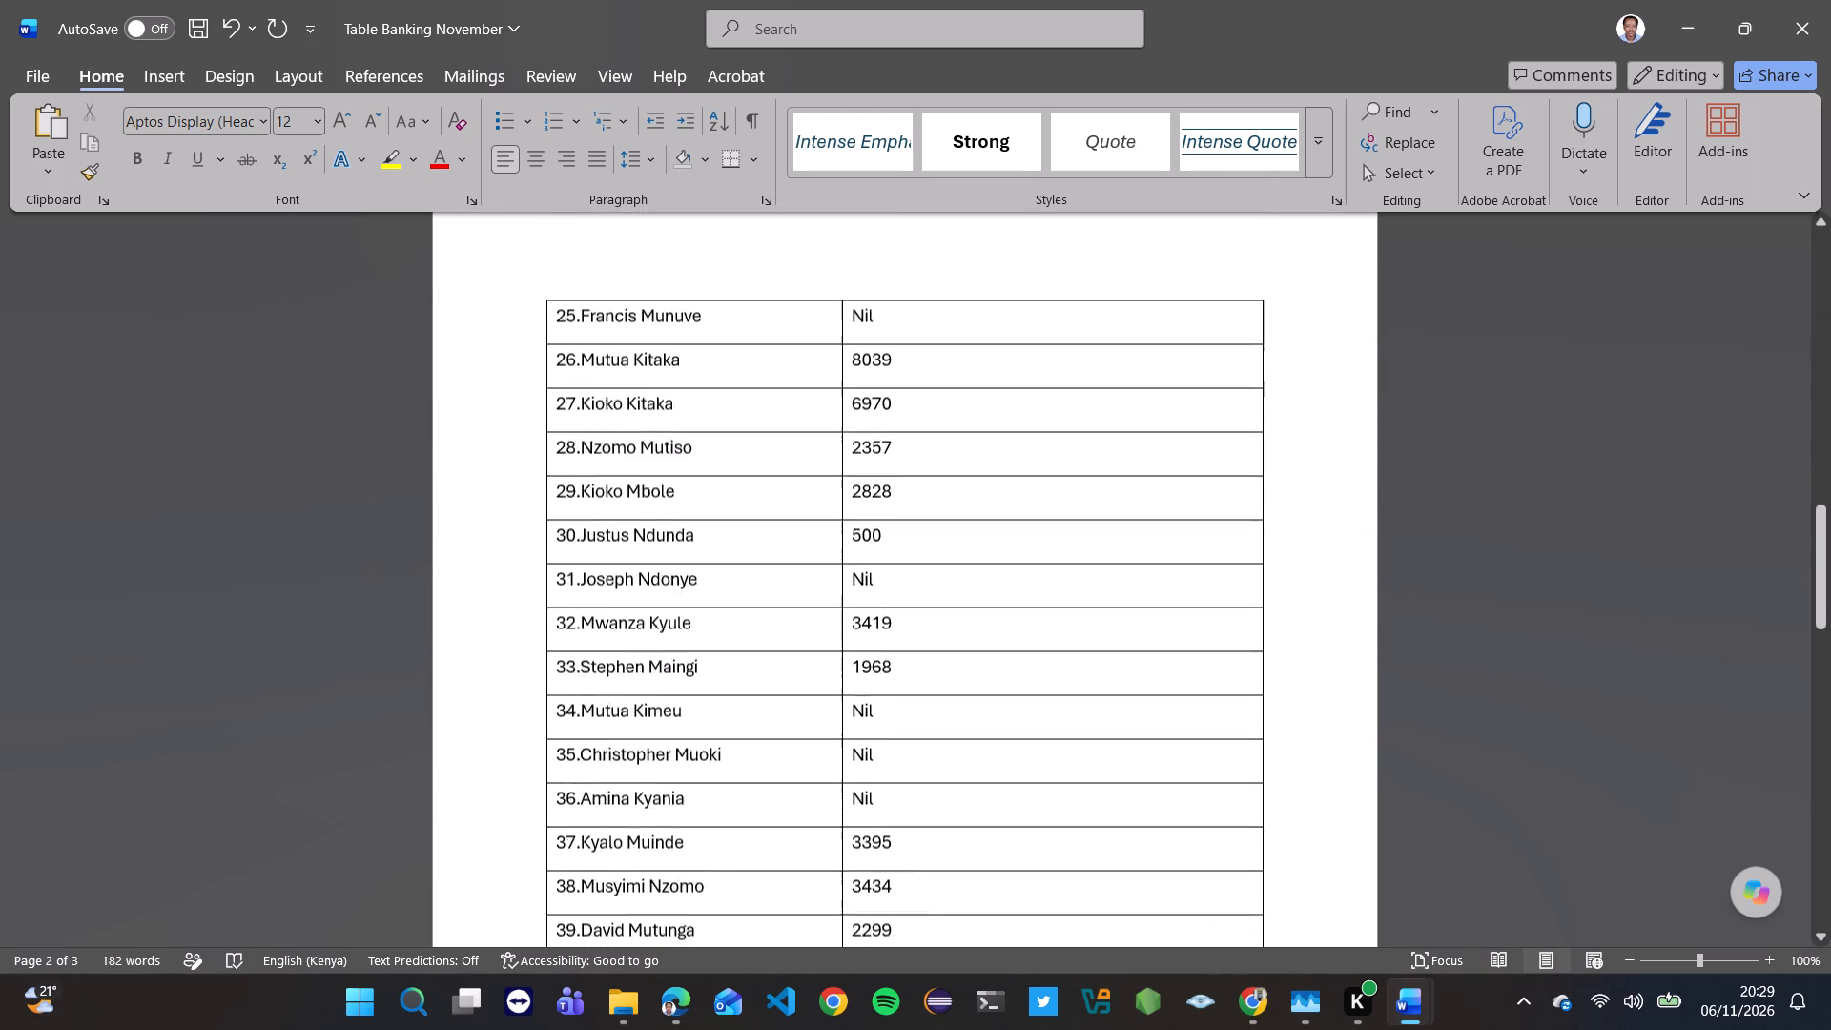
{"action": "scroll", "coordinate": [1089, 624], "scroll_direction": "down", "scroll_amount": 3}
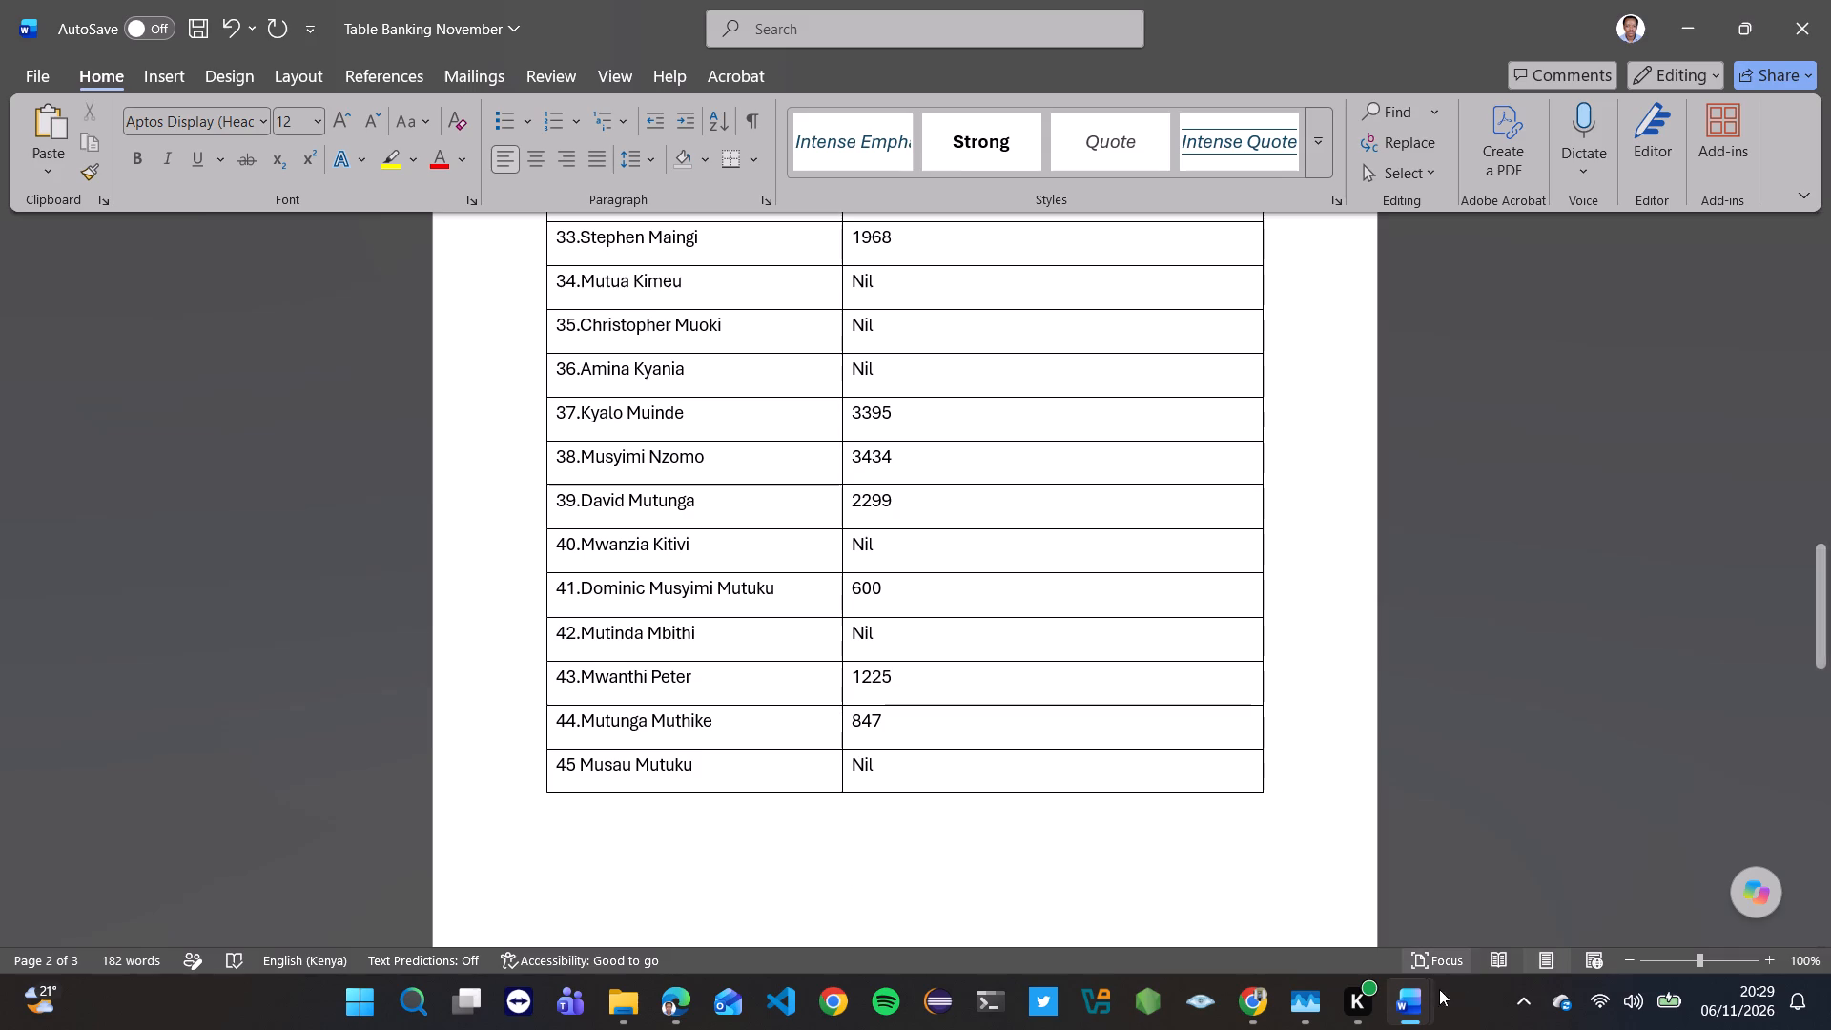
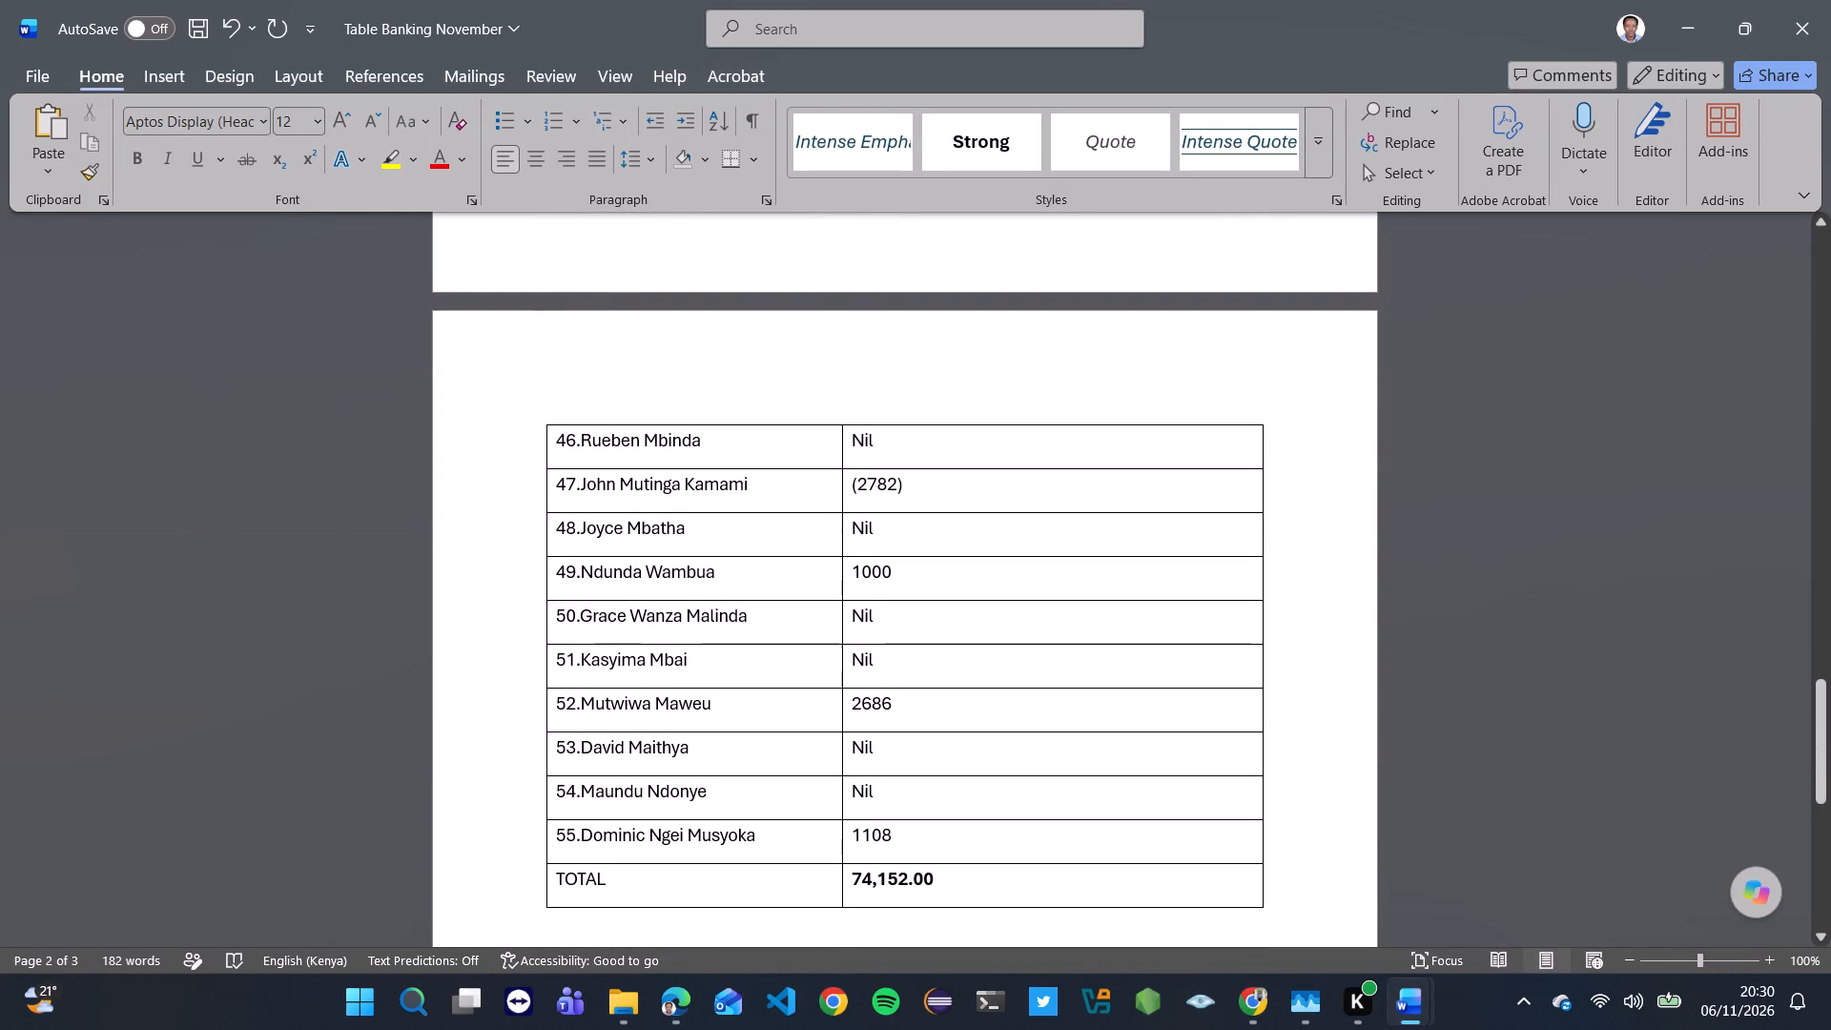
Check the rows and amounts from member number 33 on page 2 through the TOTAL row on the last page.
{"action": "scroll", "coordinate": [944, 755], "scroll_direction": "up", "scroll_amount": 7}
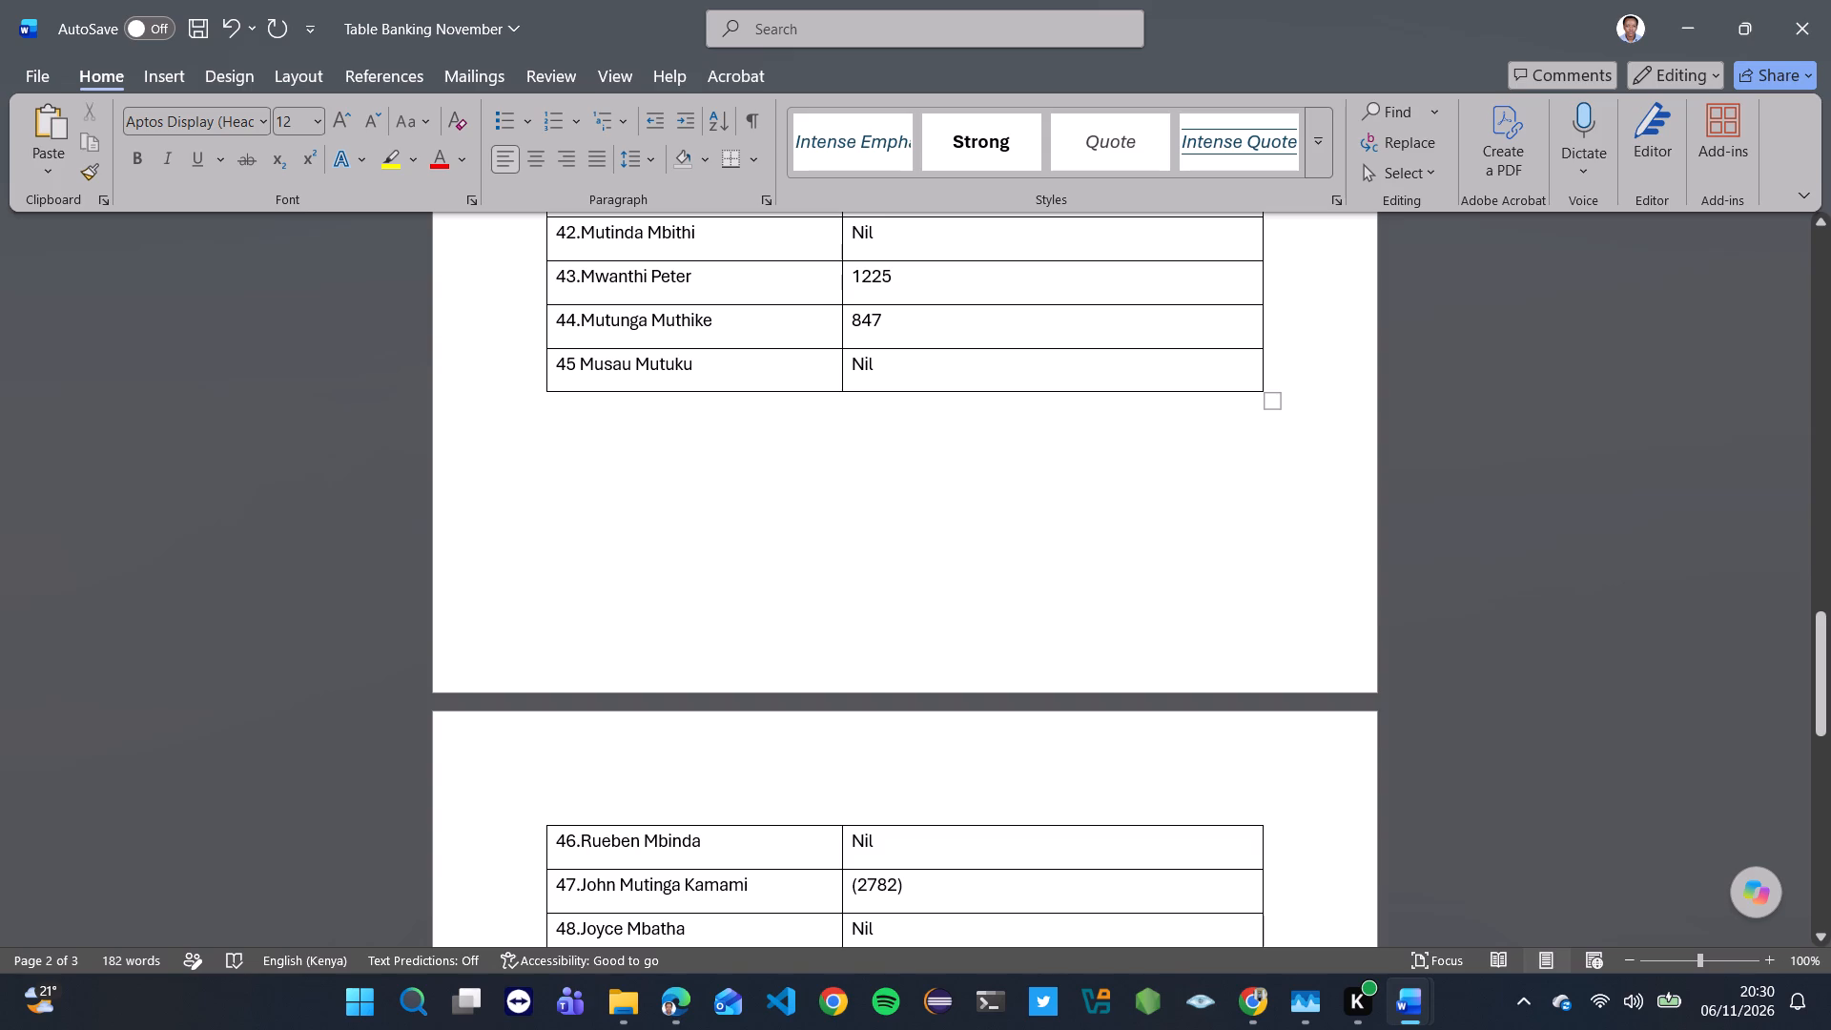
{"action": "scroll", "coordinate": [944, 769], "scroll_direction": "down", "scroll_amount": 3}
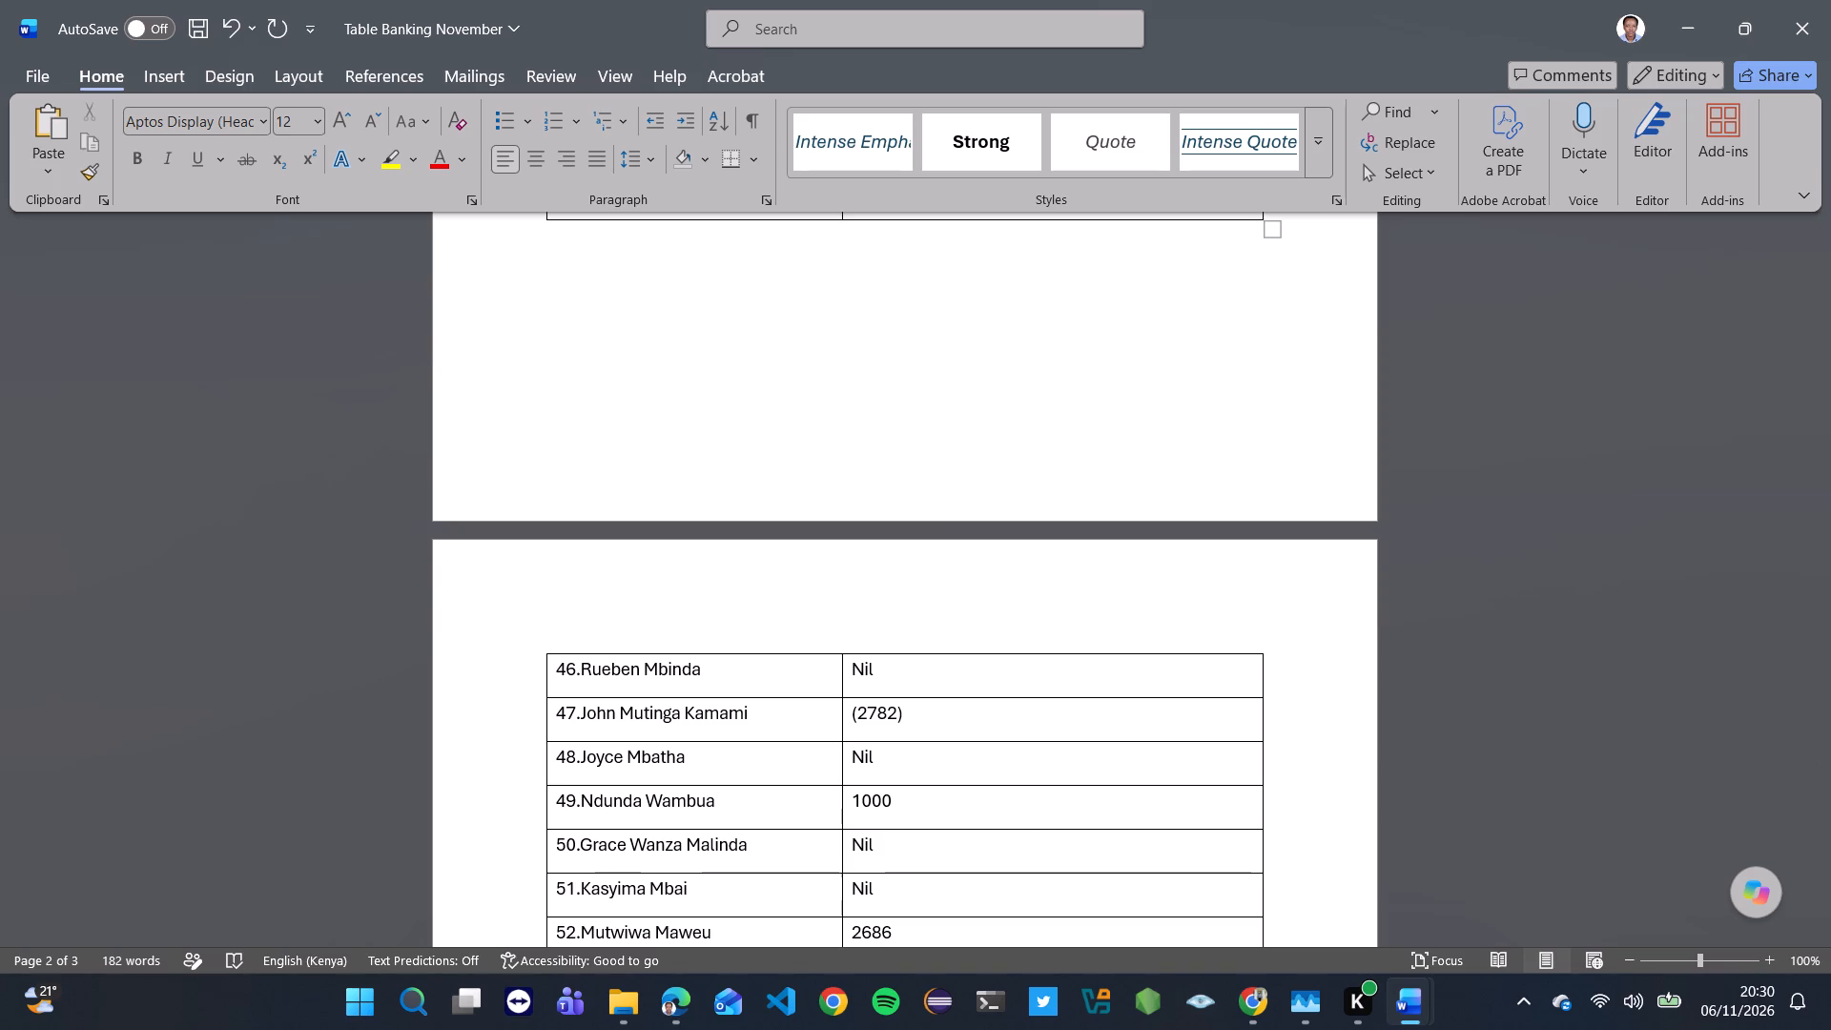
{"action": "scroll", "coordinate": [944, 769], "scroll_direction": "up", "scroll_amount": 2}
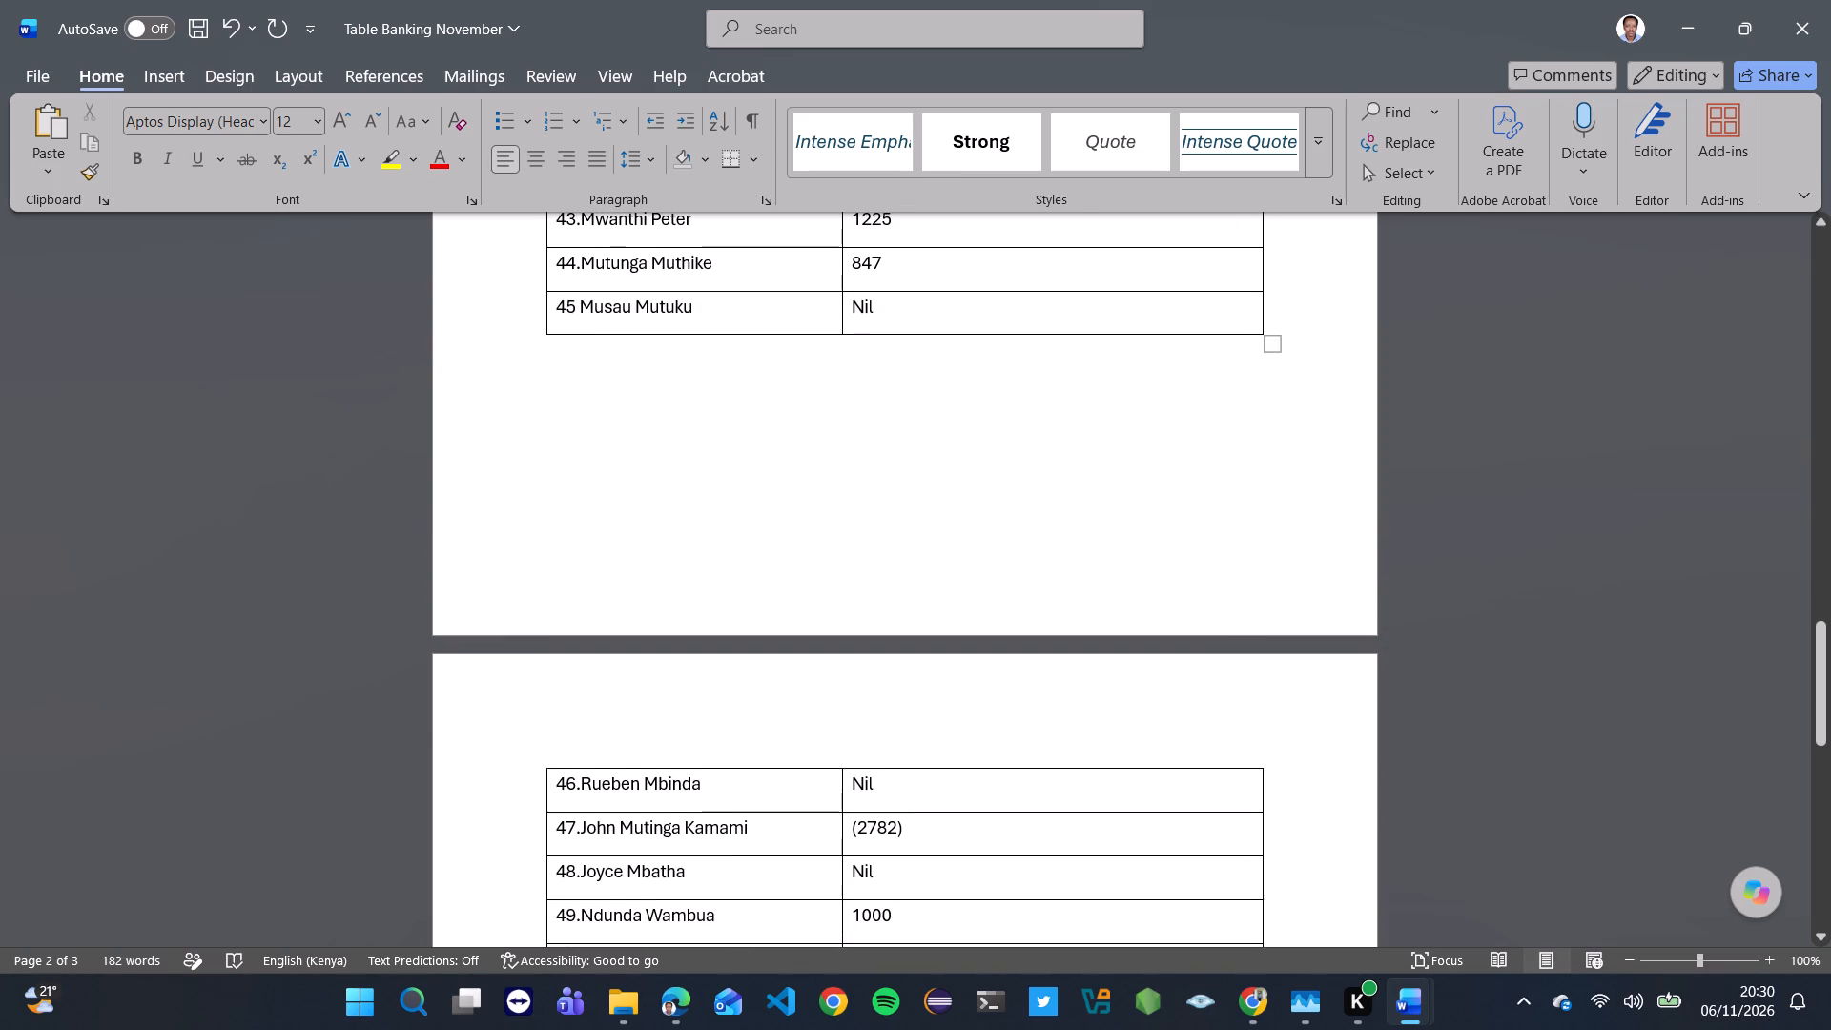
{"action": "scroll", "coordinate": [944, 769], "scroll_direction": "up", "scroll_amount": 8}
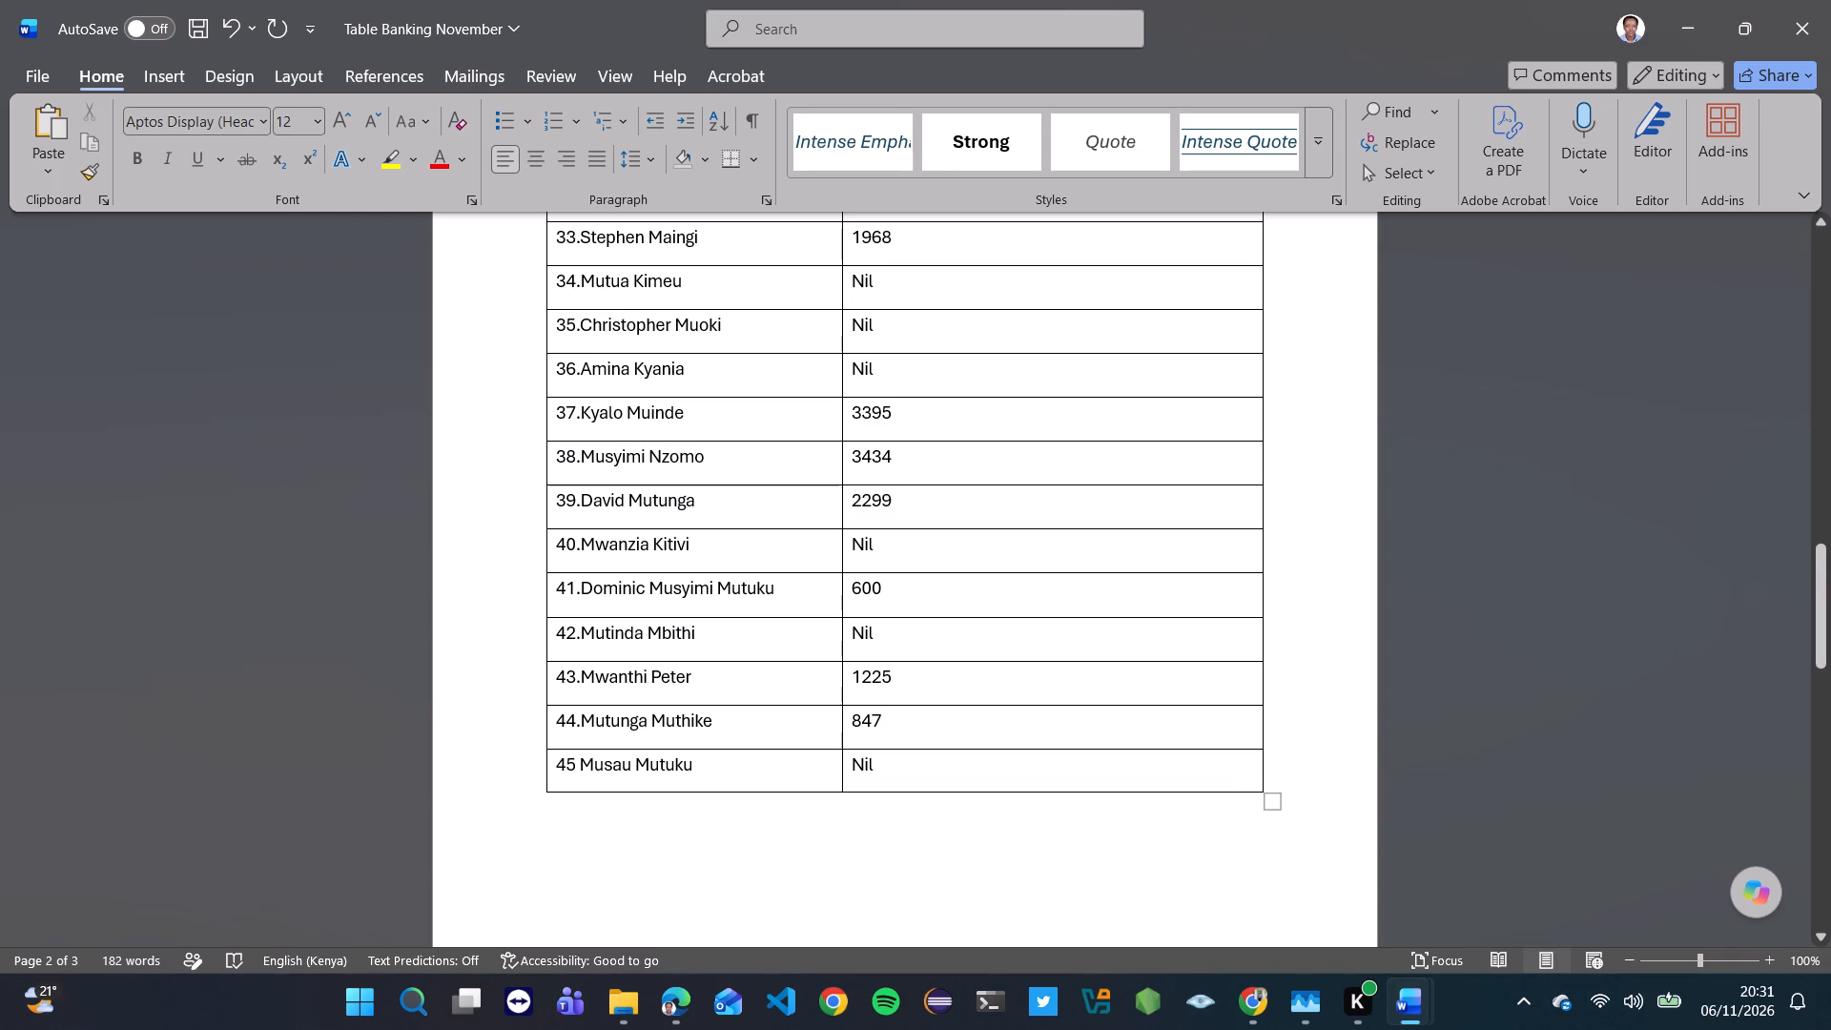
{"action": "left_click", "coordinate": [899, 416]}
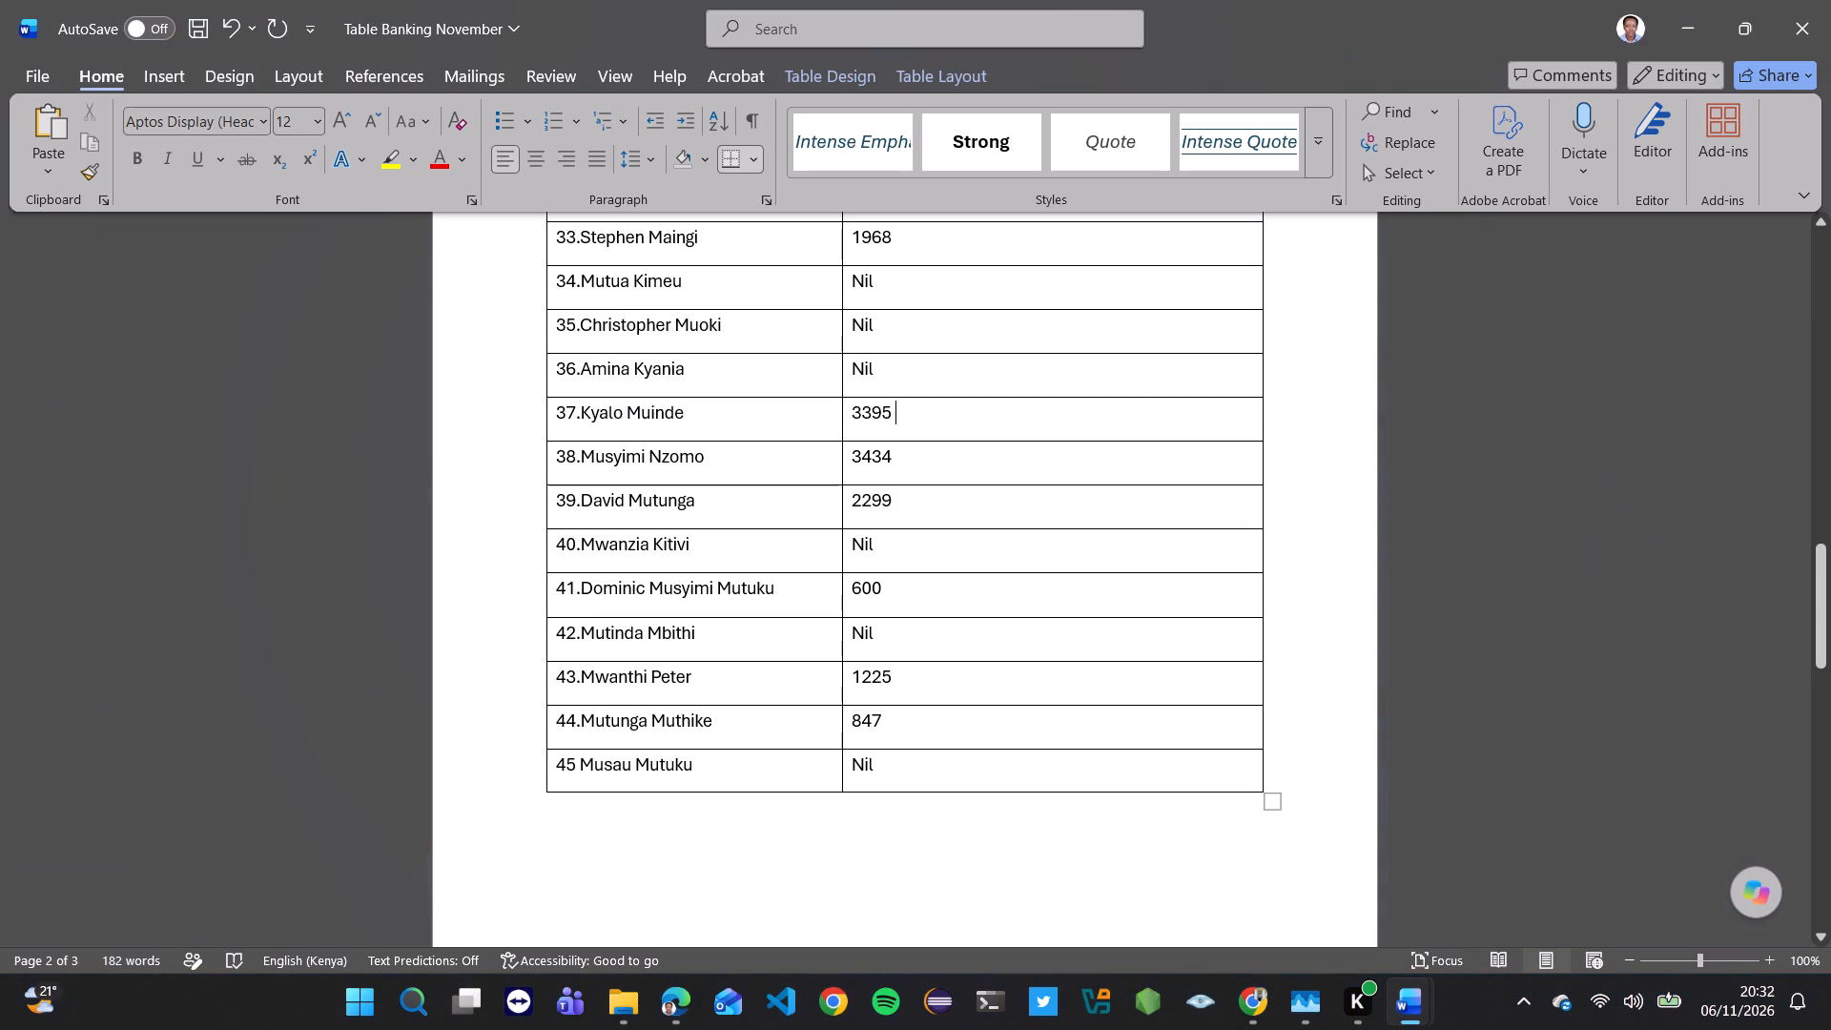
{"action": "key", "text": "Left"}
{"action": "scroll", "coordinate": [1111, 833], "scroll_direction": "down", "scroll_amount": 13}
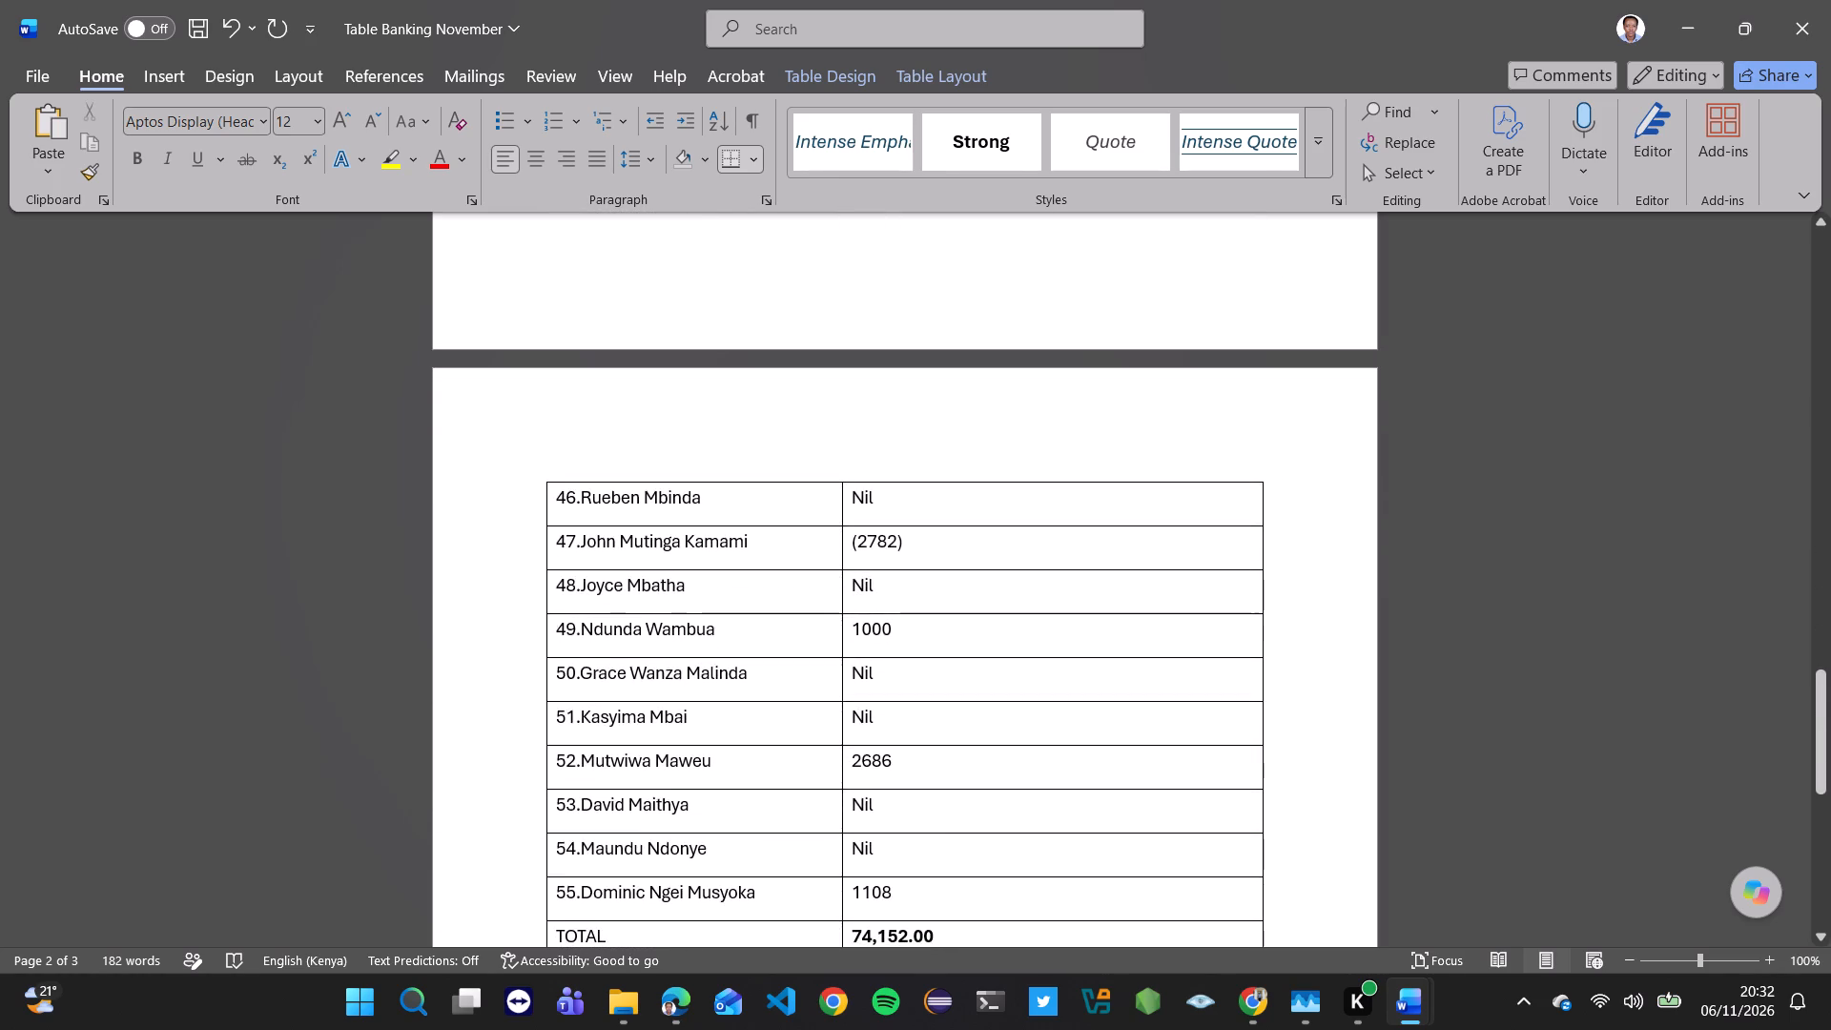
{"action": "scroll", "coordinate": [1067, 922], "scroll_direction": "down", "scroll_amount": 3}
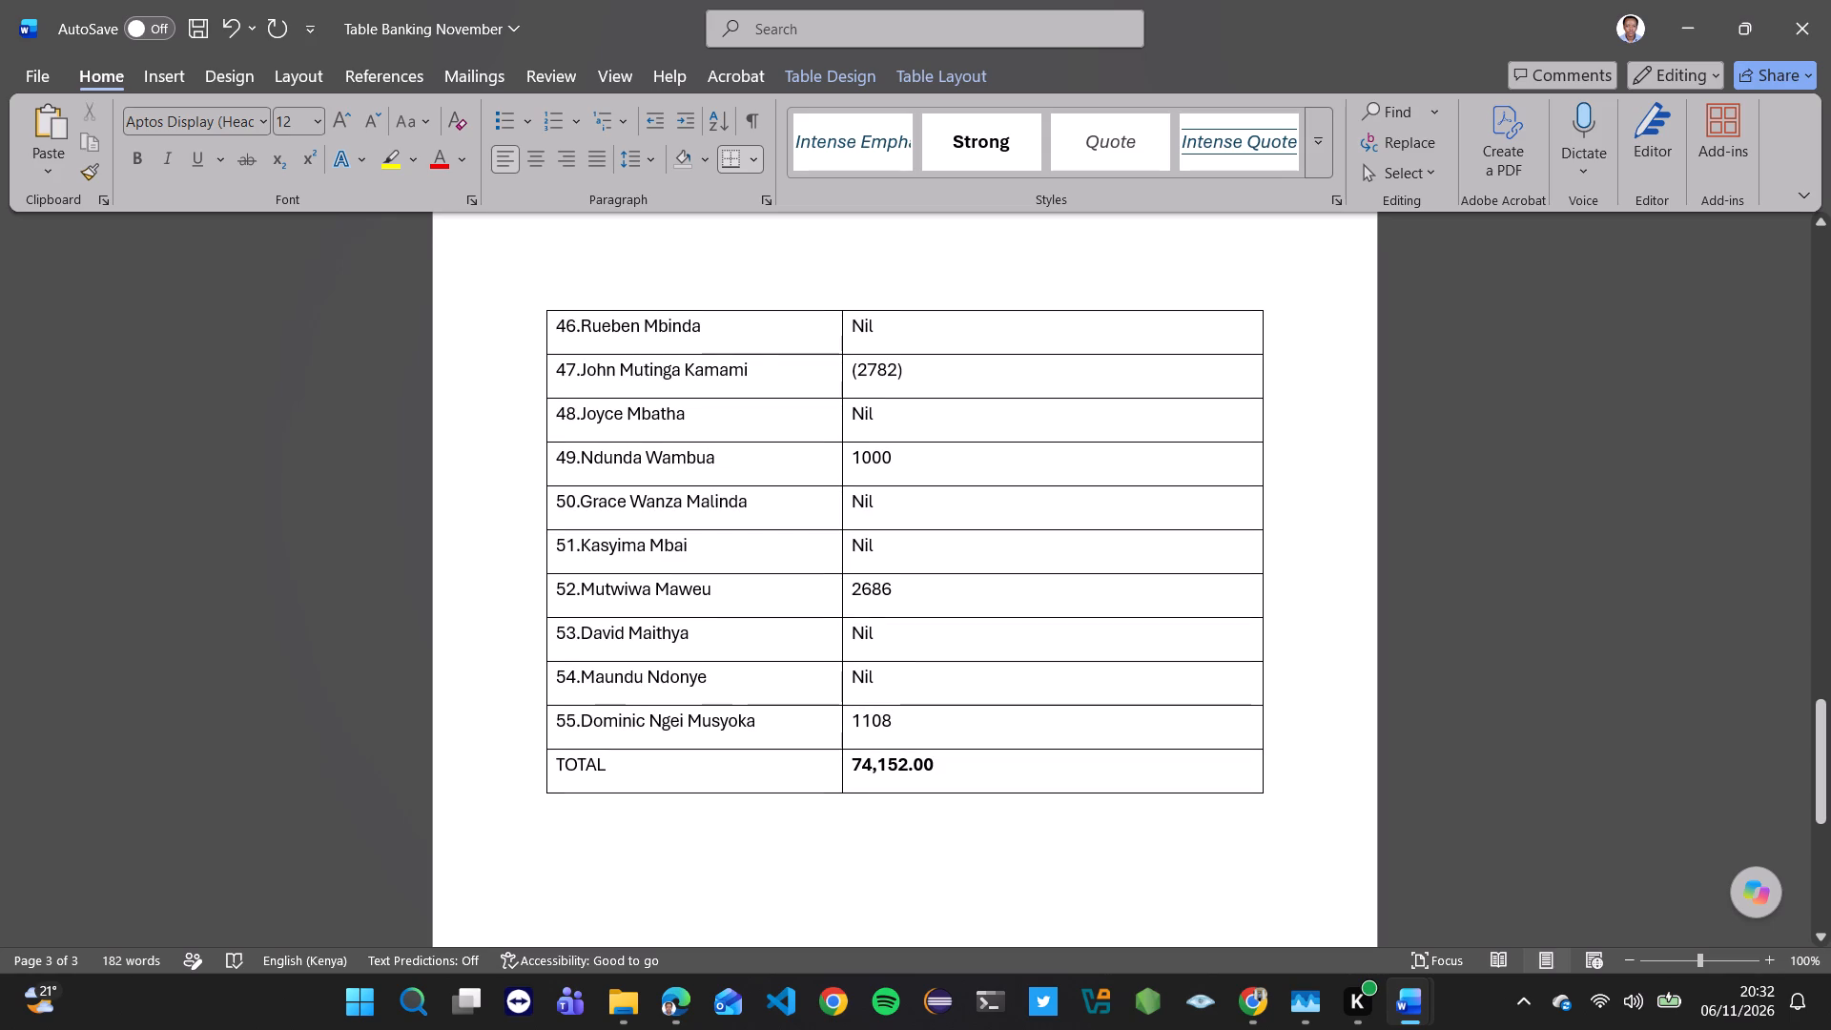
Save the changes to the Table Banking November document.
{"action": "key", "text": "ctrl+s"}
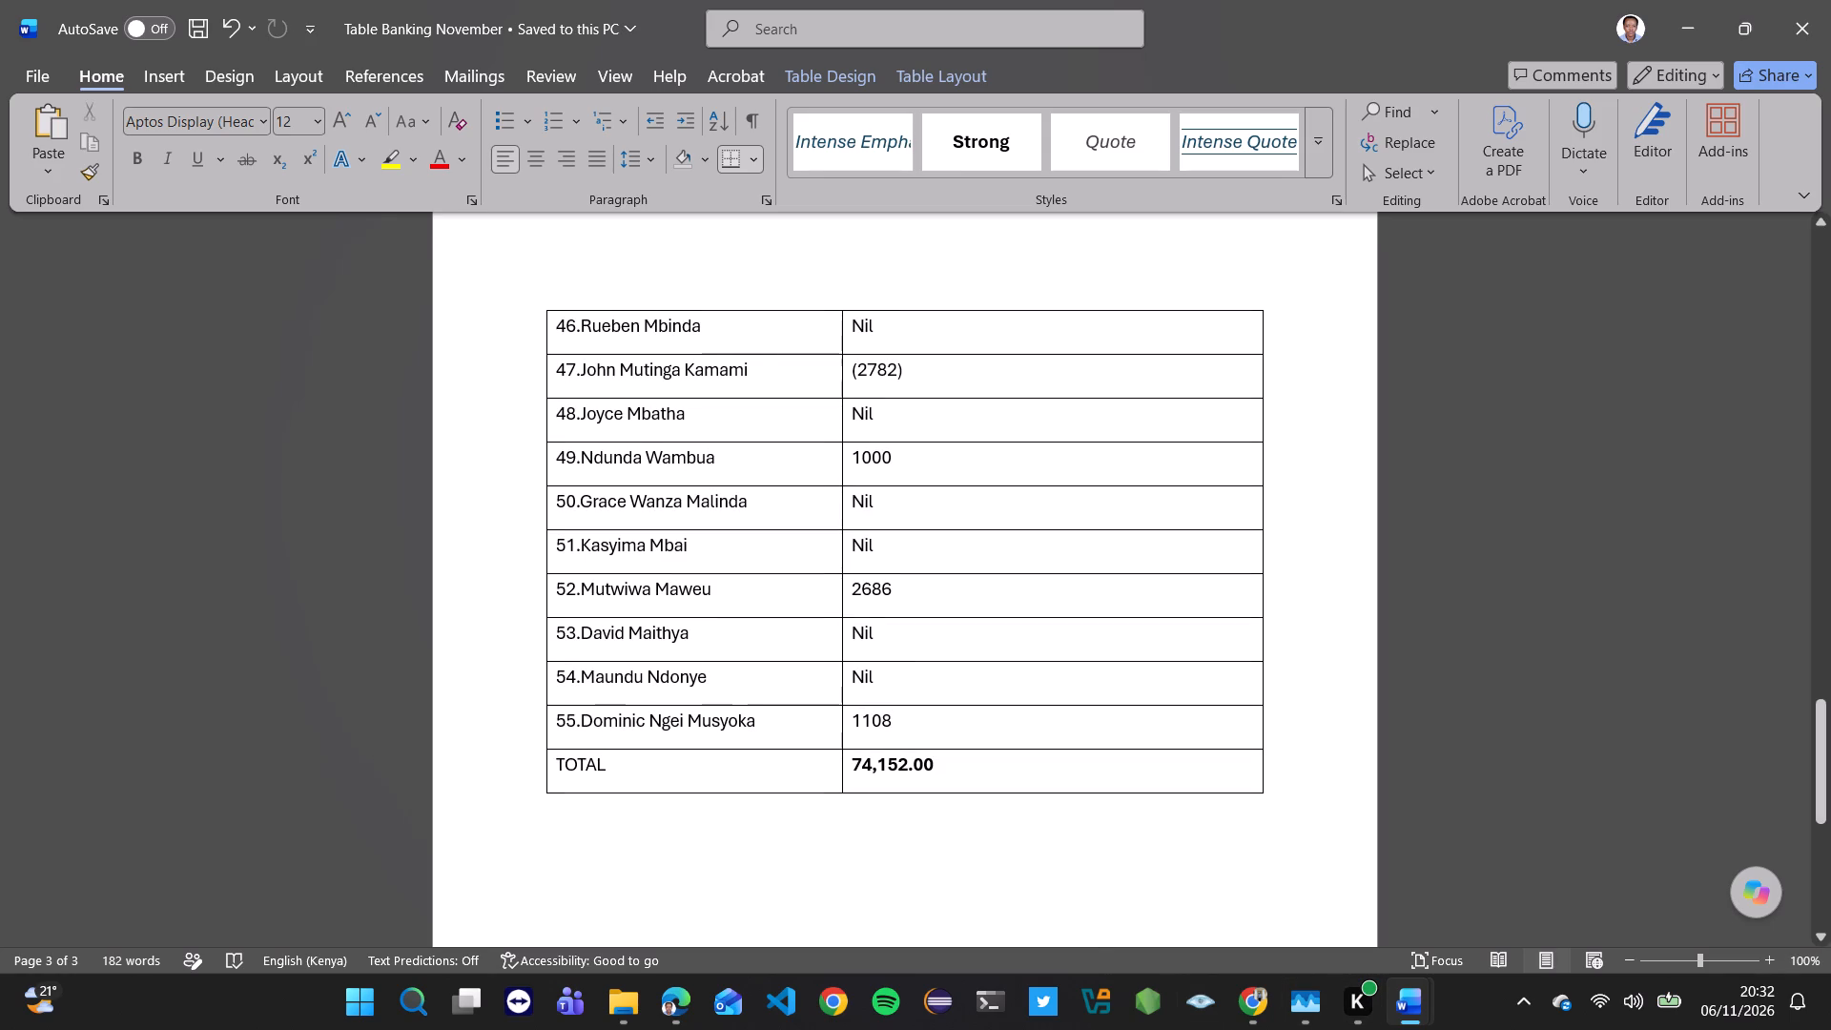